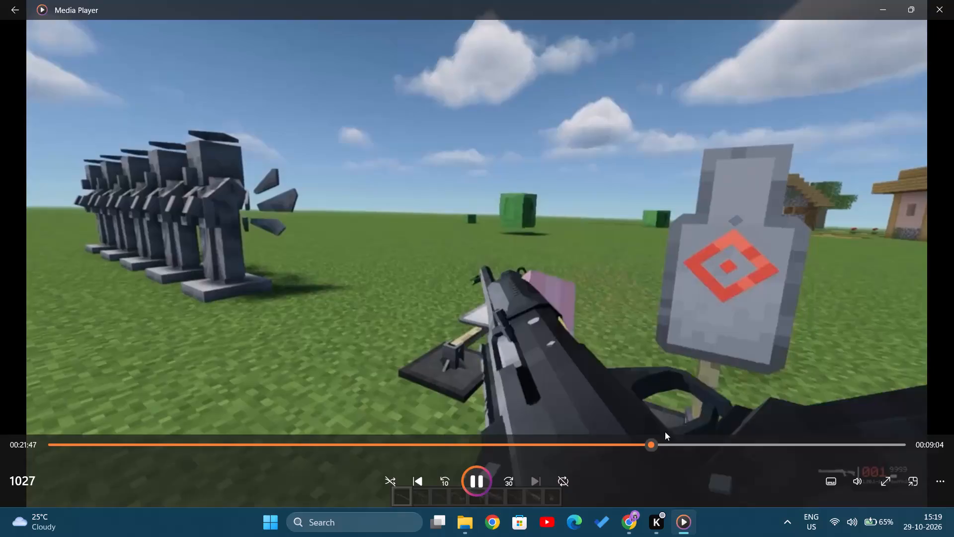
# Pause the video at the first SMG and set the SMGs chapter timestamp to 21:58 in the YouTube Studio description.
pyautogui.click(652, 440)
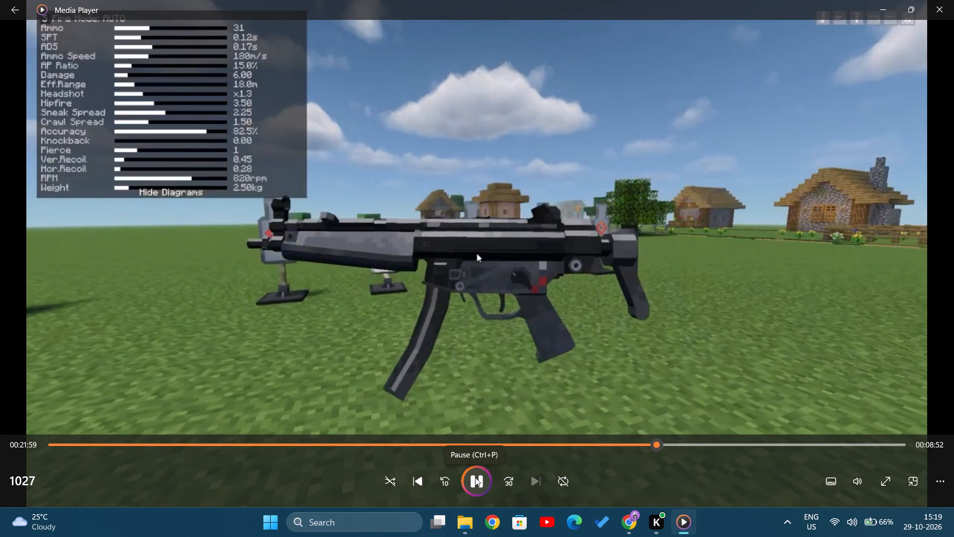
pyautogui.click(475, 477)
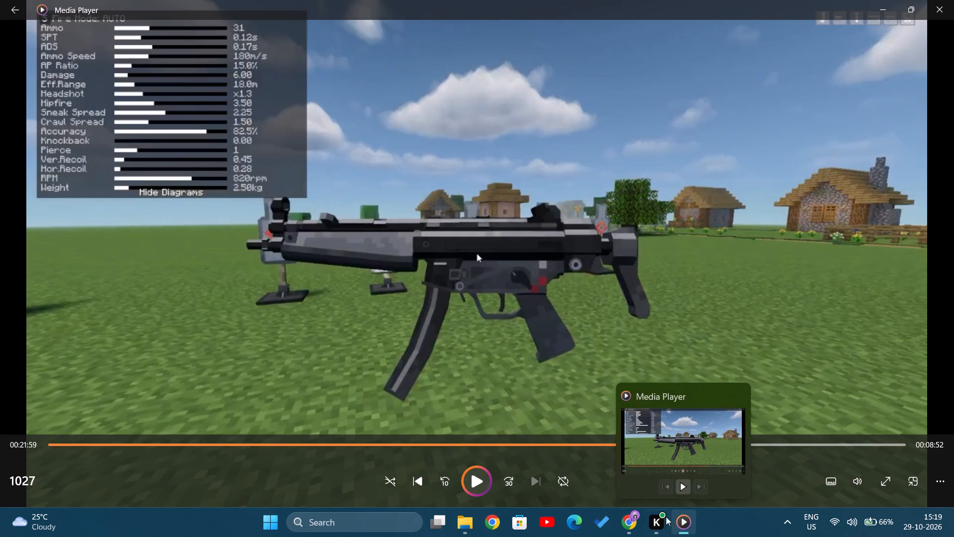
pyautogui.click(637, 520)
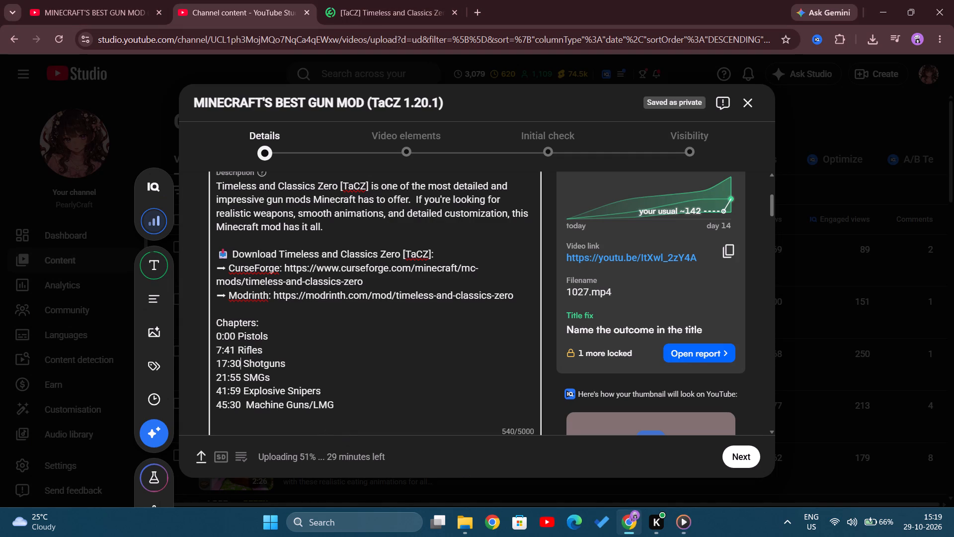
pyautogui.click(240, 377)
pyautogui.press('BackSpace')
pyautogui.press('8')
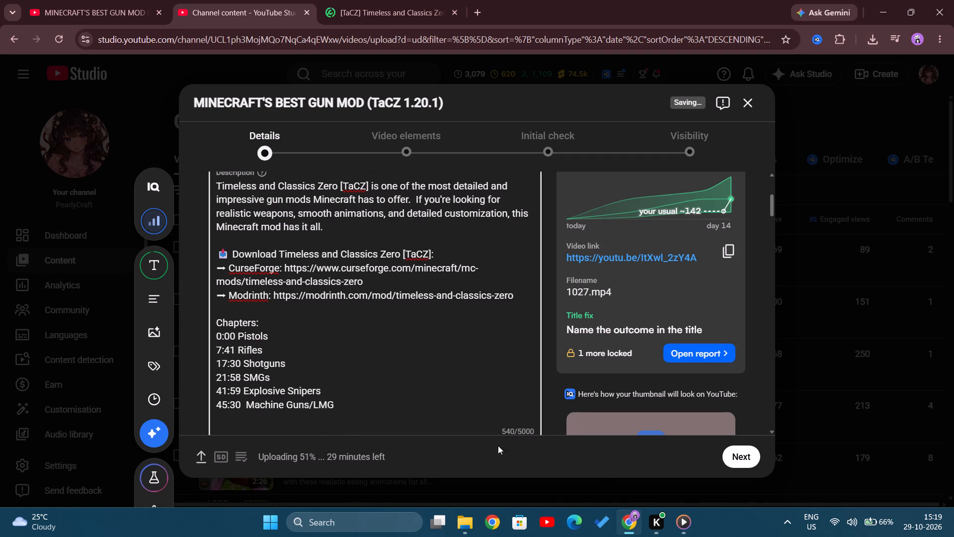
# Switch to Media Player and scan the video beyond the SMG section for where the explosive weapons begin.
pyautogui.click(679, 520)
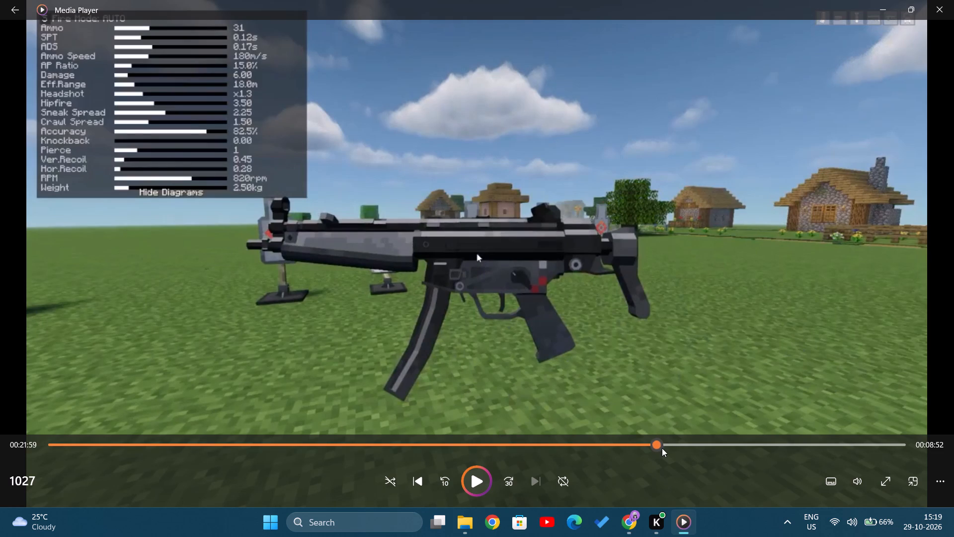
pyautogui.moveTo(655, 442); pyautogui.dragTo(661, 442)
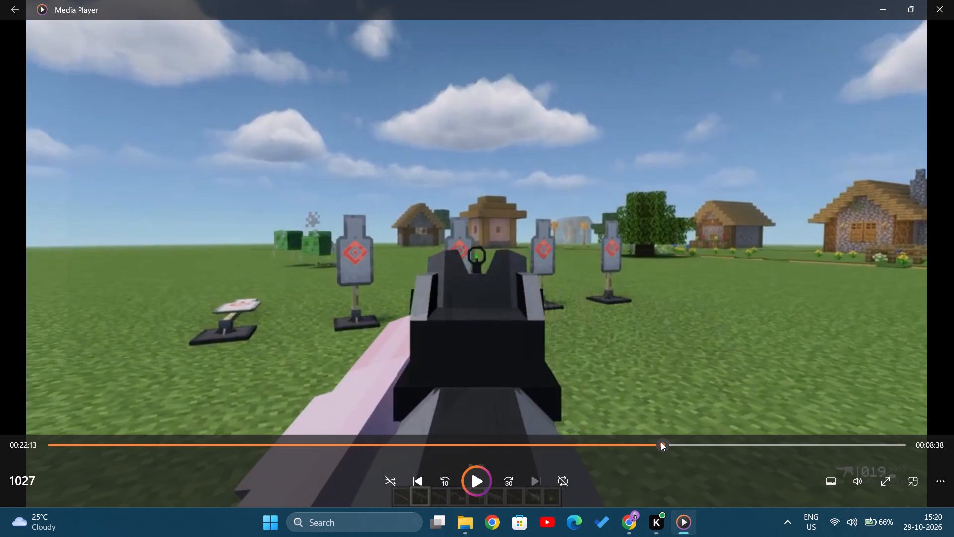
pyautogui.moveTo(661, 442); pyautogui.dragTo(662, 442)
pyautogui.moveTo(662, 442); pyautogui.dragTo(684, 440)
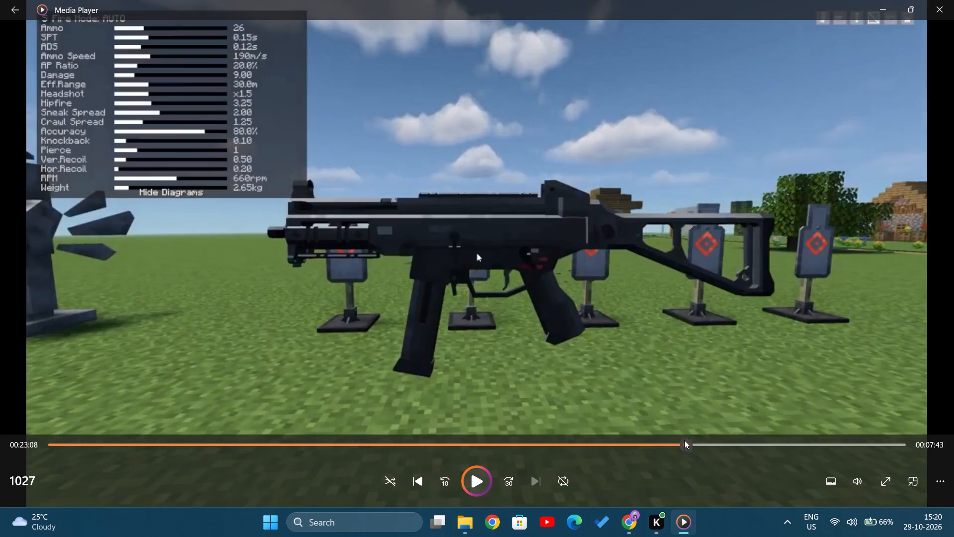
pyautogui.moveTo(684, 440); pyautogui.dragTo(702, 439)
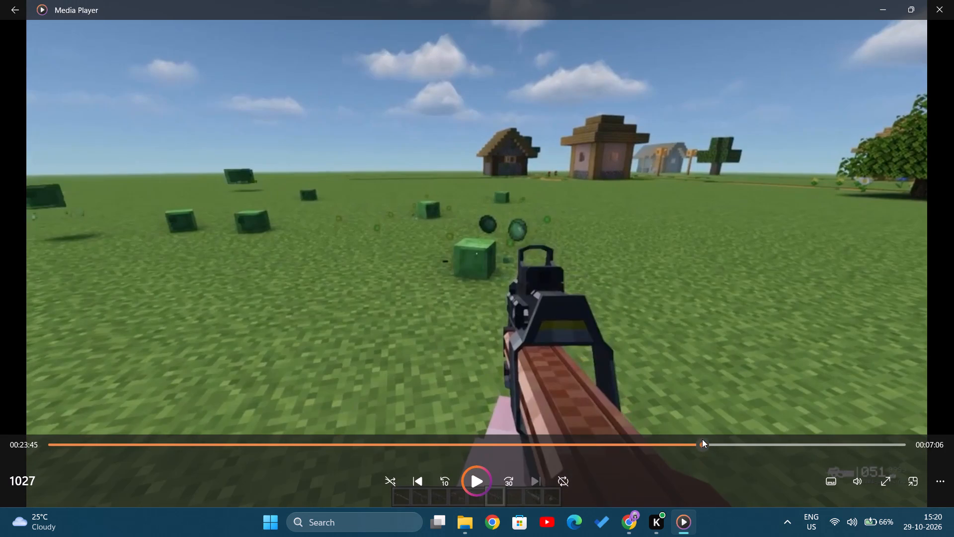
pyautogui.moveTo(702, 439); pyautogui.dragTo(725, 439)
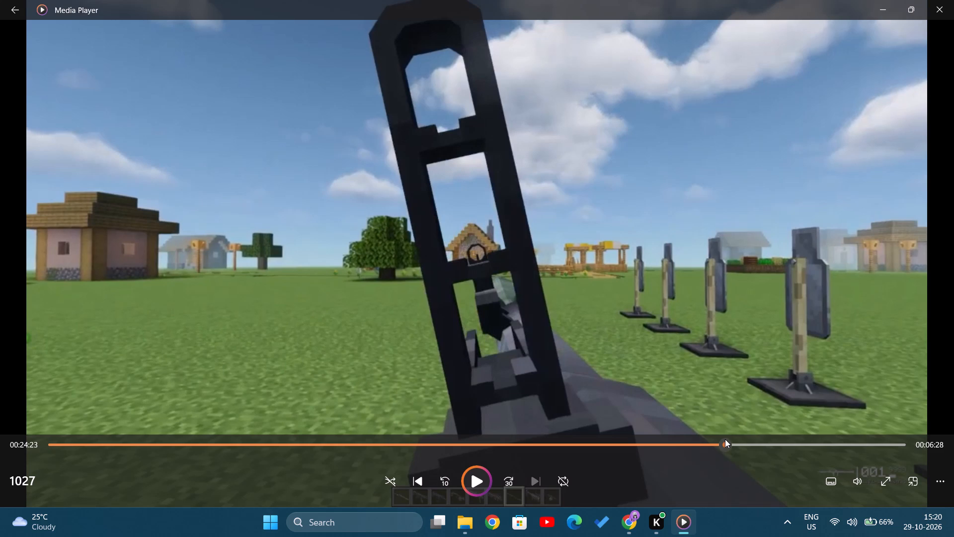
pyautogui.moveTo(725, 439); pyautogui.dragTo(735, 439)
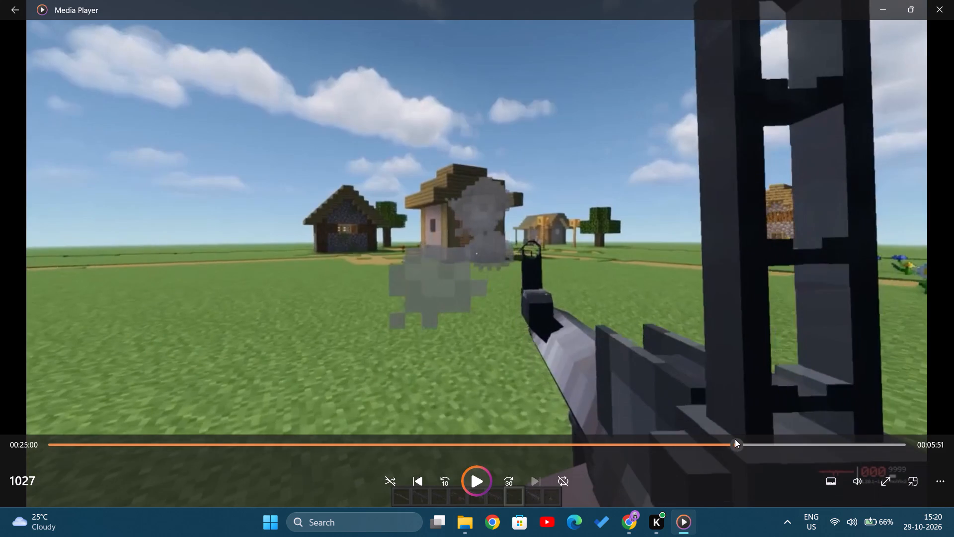
pyautogui.moveTo(735, 439); pyautogui.dragTo(757, 440)
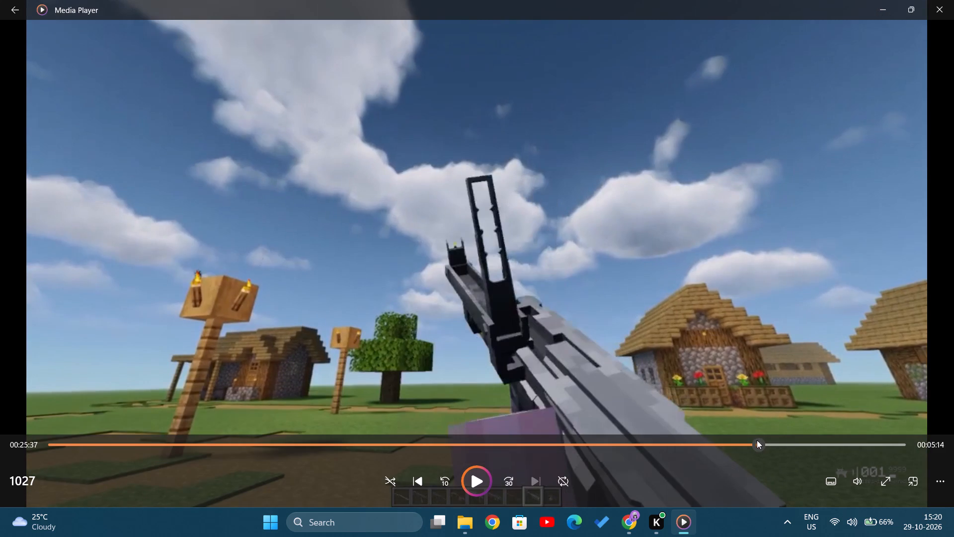
pyautogui.moveTo(757, 440); pyautogui.dragTo(773, 441)
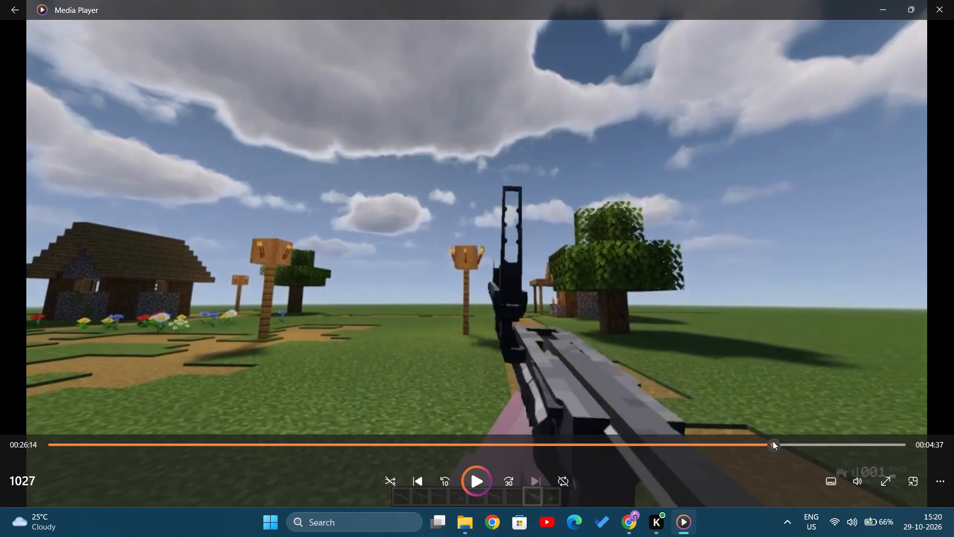
pyautogui.moveTo(773, 441); pyautogui.dragTo(748, 448)
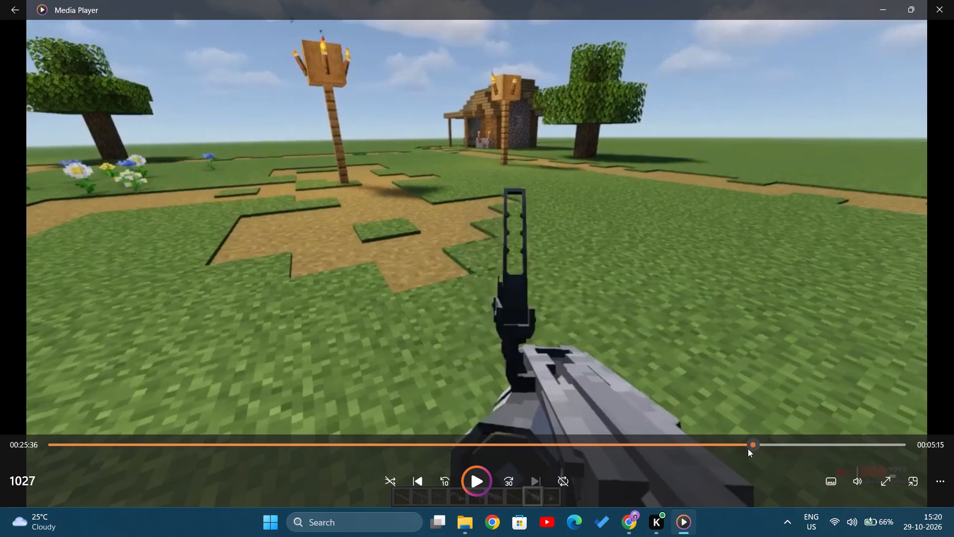
pyautogui.moveTo(748, 448); pyautogui.dragTo(712, 446)
# Play and fine-seek around the change from the last SMG to the rocket launcher, pausing the video at about 24:11.
pyautogui.click(475, 470)
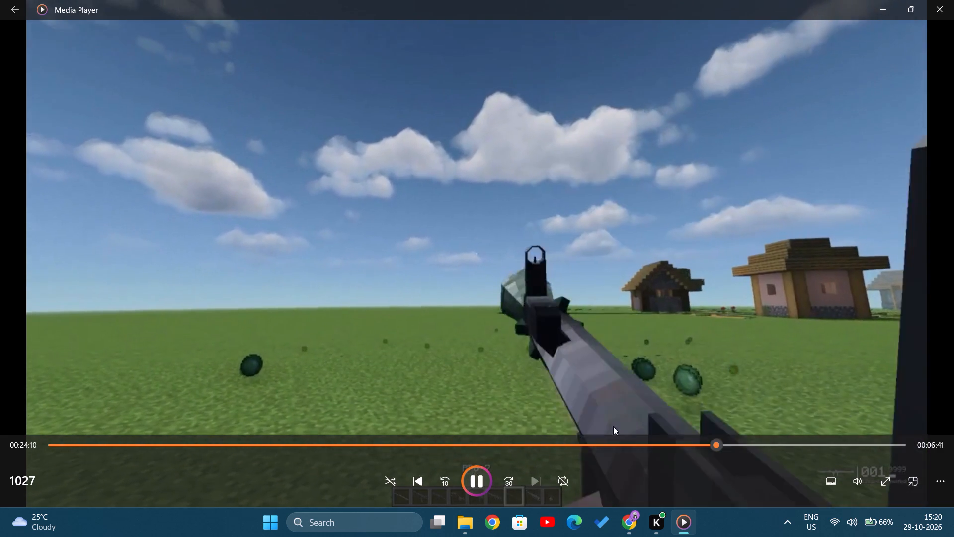
pyautogui.click(700, 442)
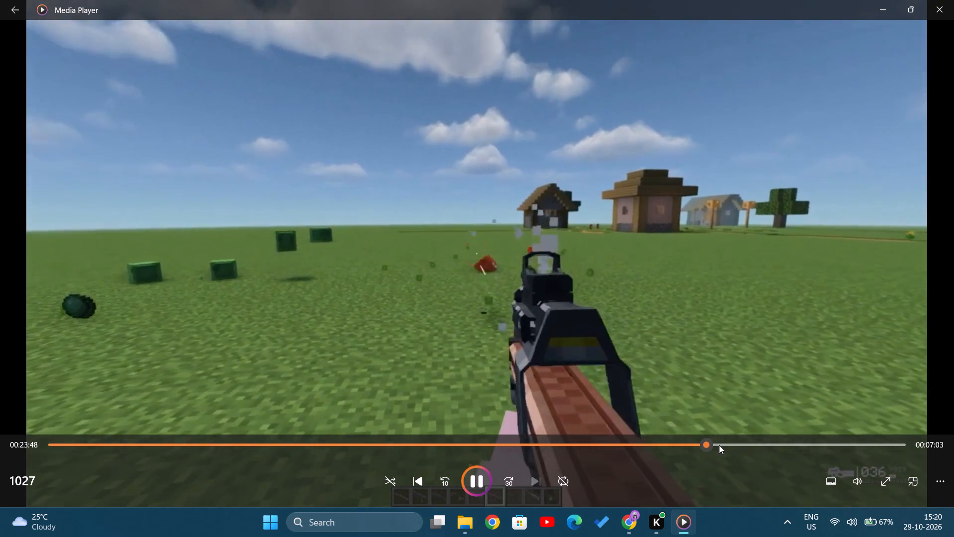
pyautogui.moveTo(707, 441); pyautogui.dragTo(708, 441)
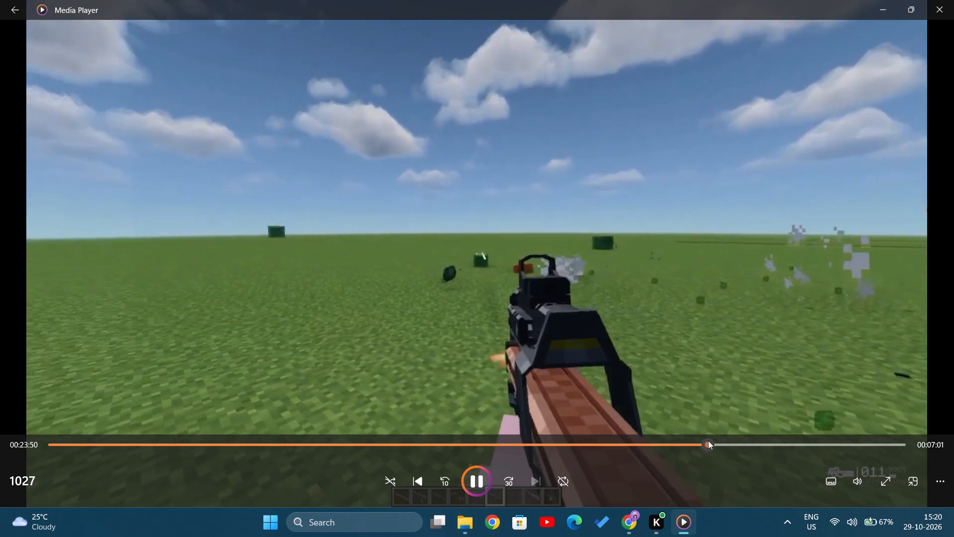
pyautogui.moveTo(708, 441); pyautogui.dragTo(717, 444)
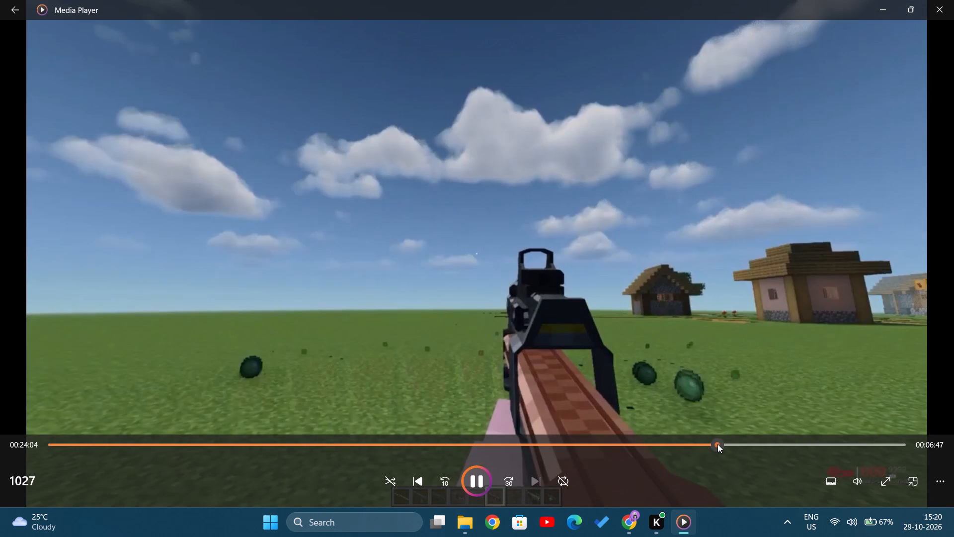
pyautogui.moveTo(717, 444); pyautogui.dragTo(719, 443)
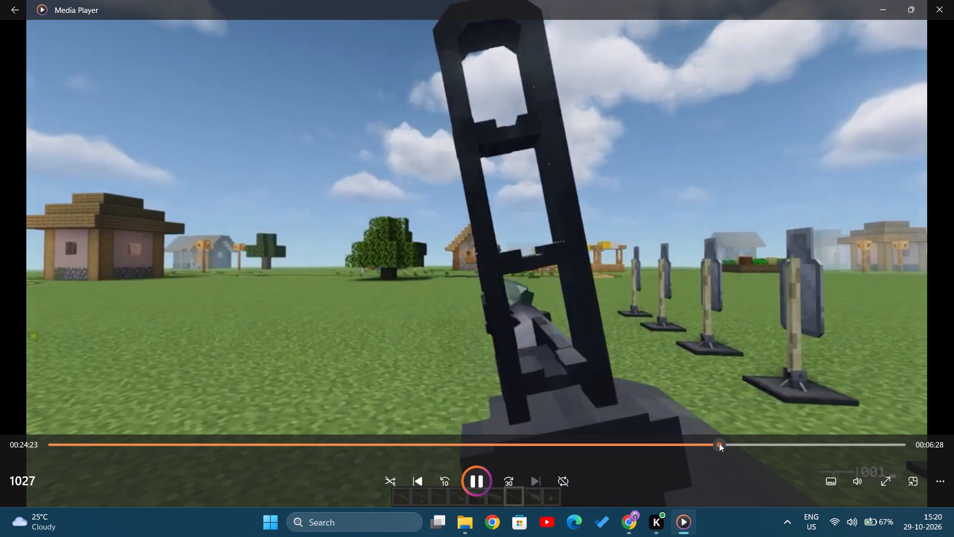
pyautogui.moveTo(719, 443); pyautogui.dragTo(717, 442)
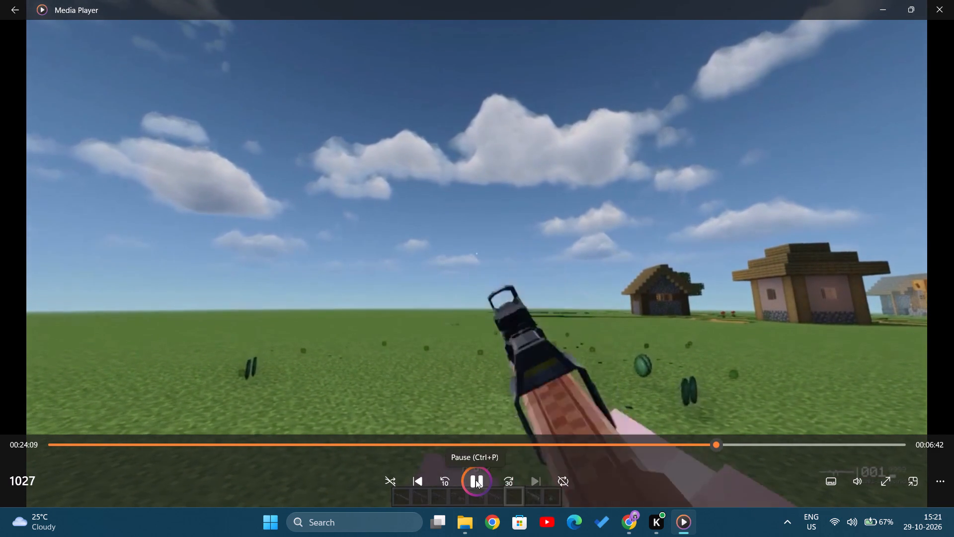
pyautogui.click(475, 479)
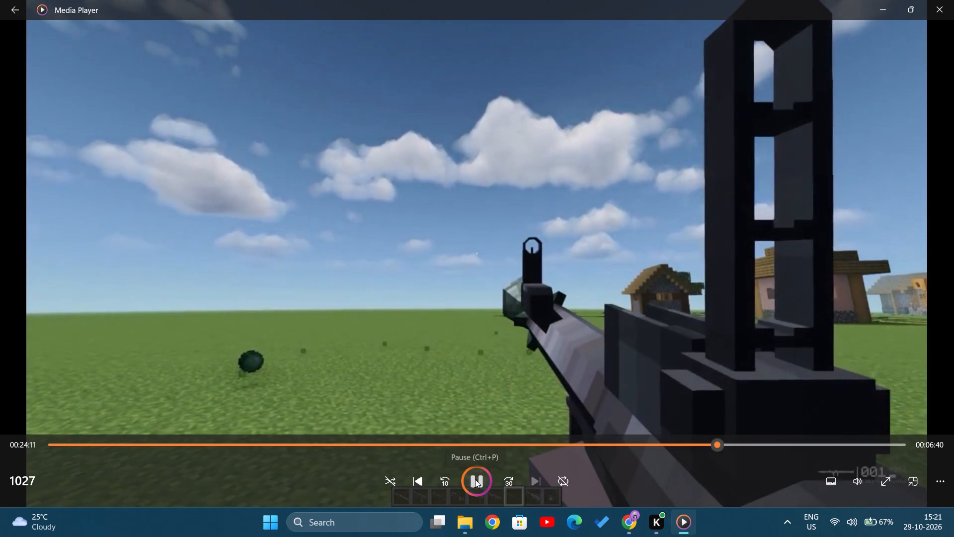
# Switch to YouTube Studio and set the Explosive Snipers chapter timestamp in the description to 24:10.
pyautogui.click(624, 527)
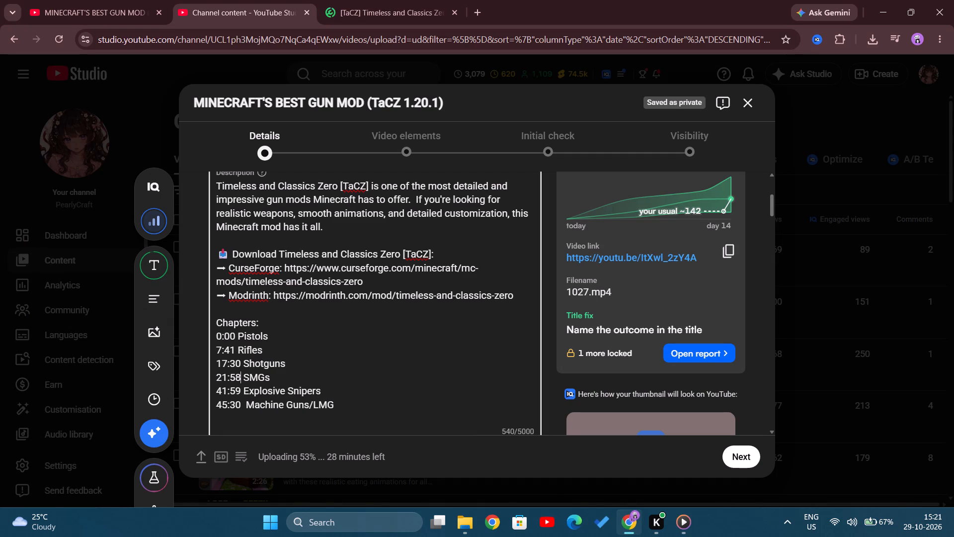
pyautogui.click(226, 392)
pyautogui.press('BackSpace')
pyautogui.press('BackSpace')
pyautogui.write('24')
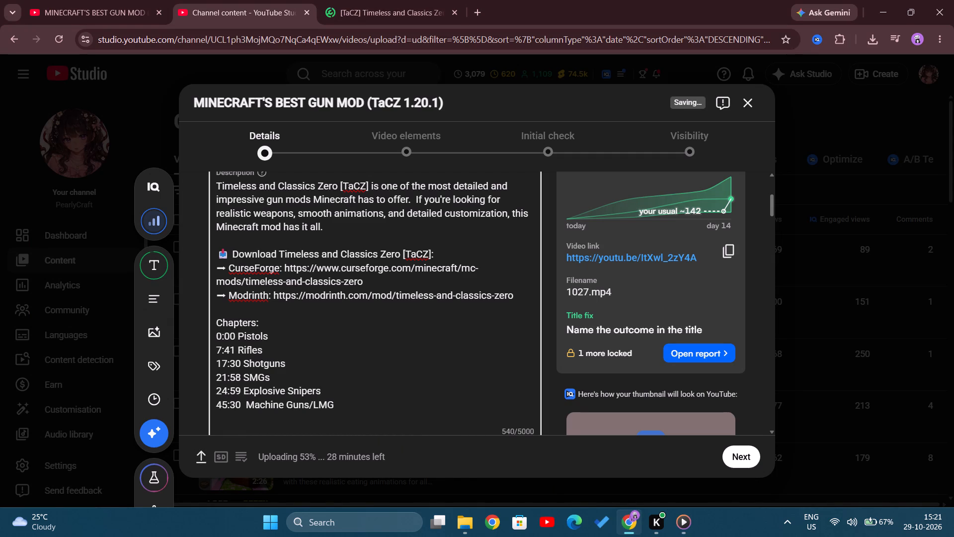
pyautogui.click(244, 388)
pyautogui.click(240, 387)
pyautogui.press('BackSpace')
pyautogui.press('BackSpace')
pyautogui.write('10')
# Switch to Media Player and scan the video onward from the rocket launcher for where the machine guns begin.
pyautogui.click(677, 524)
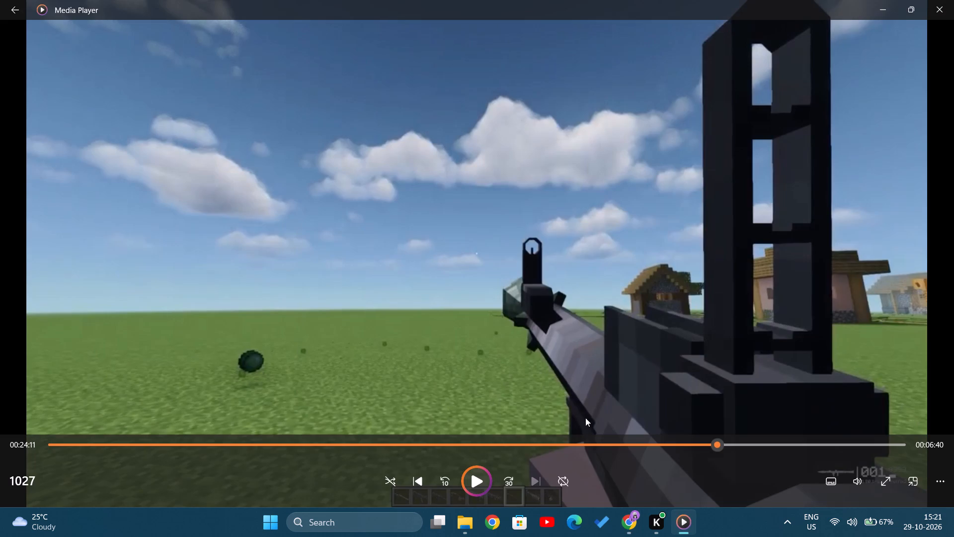
pyautogui.click(472, 483)
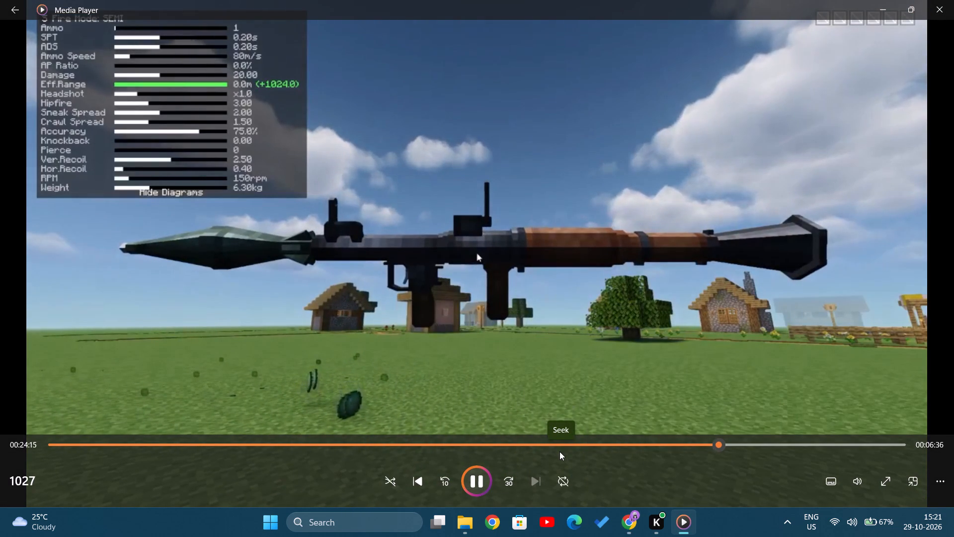
pyautogui.moveTo(719, 445); pyautogui.dragTo(725, 445)
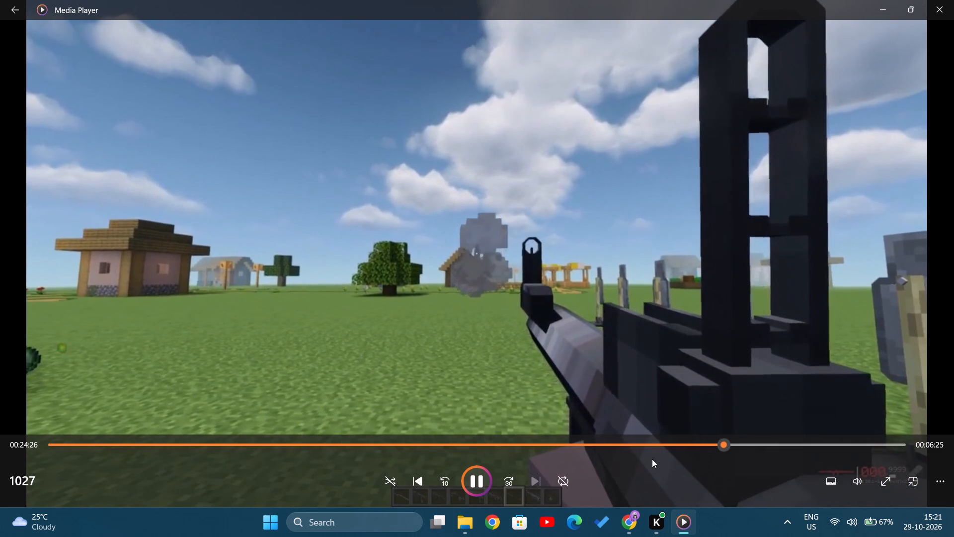
pyautogui.click(736, 443)
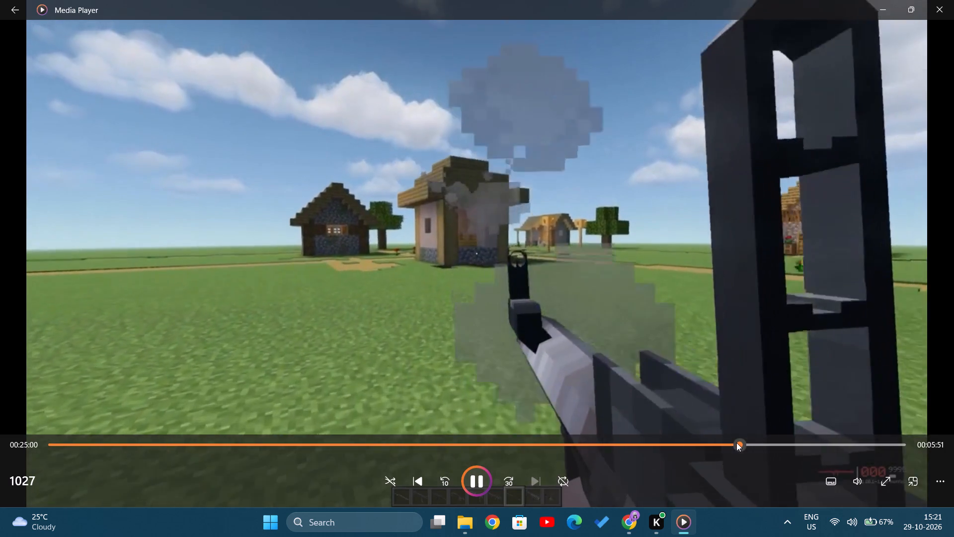
pyautogui.moveTo(736, 443); pyautogui.dragTo(741, 442)
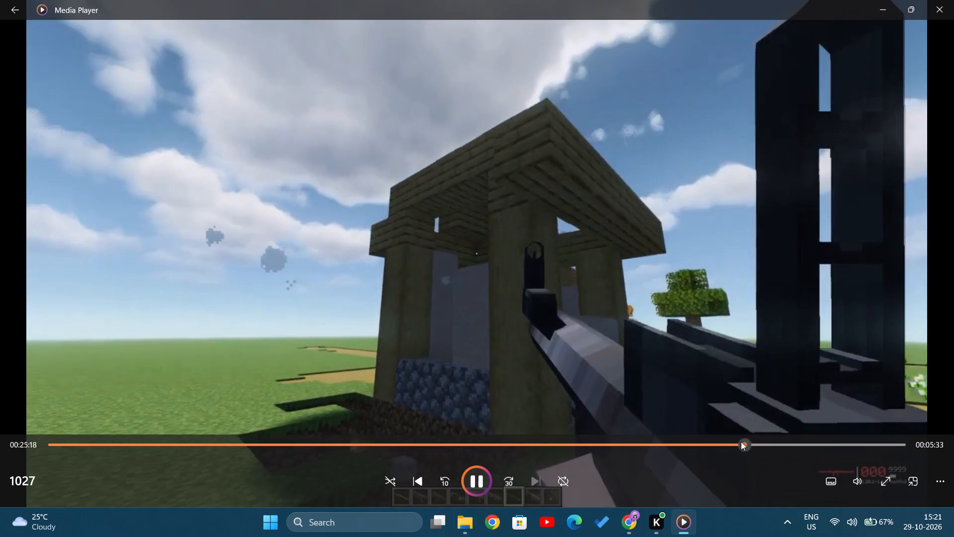
pyautogui.moveTo(741, 442); pyautogui.dragTo(749, 442)
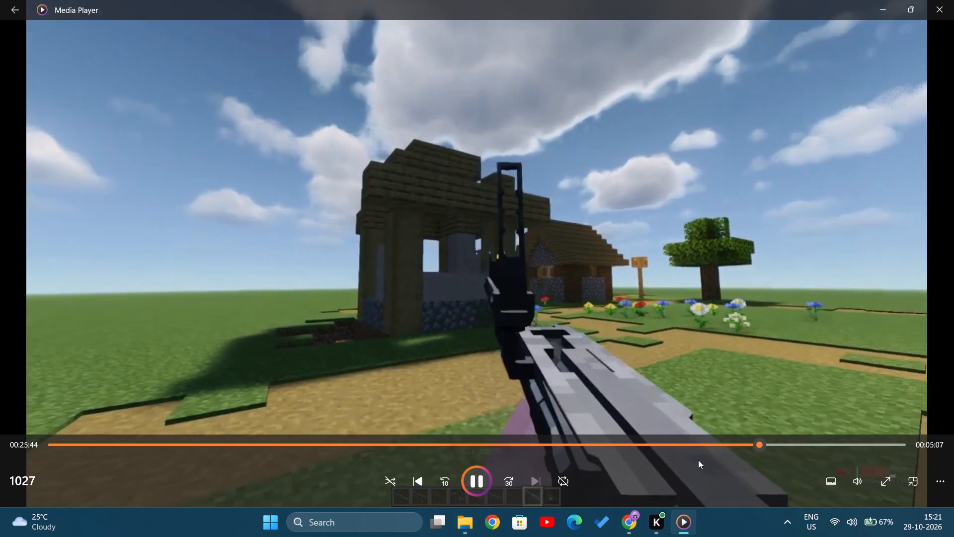
pyautogui.moveTo(761, 446); pyautogui.dragTo(762, 446)
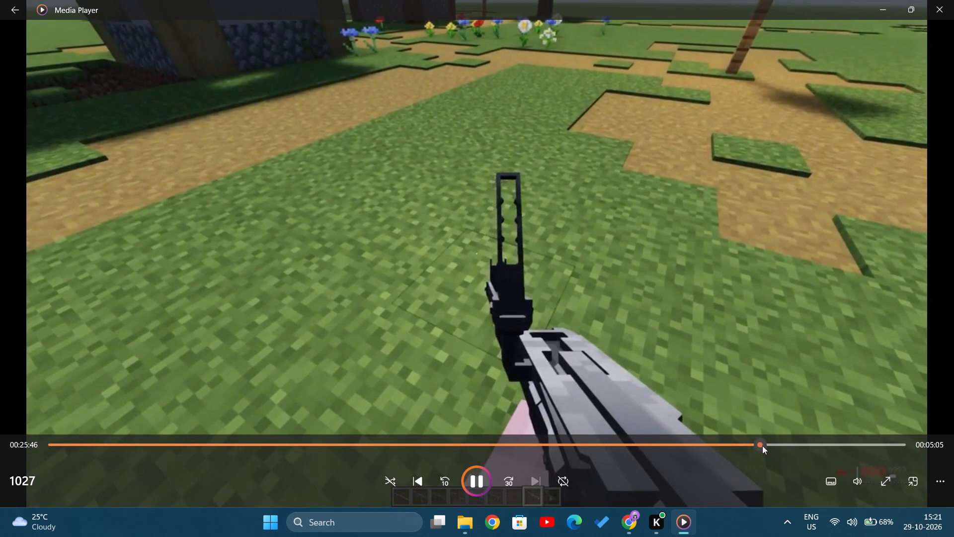
pyautogui.moveTo(762, 446); pyautogui.dragTo(771, 446)
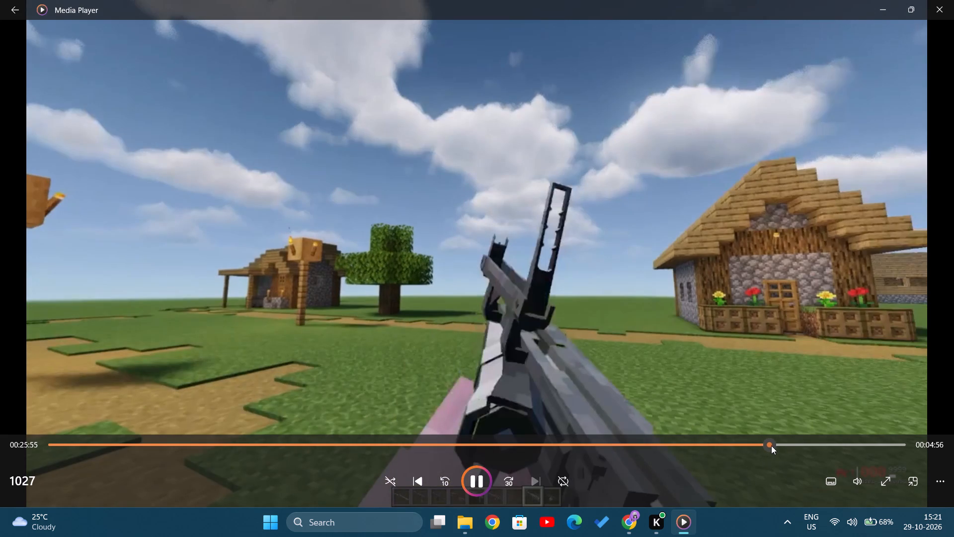
pyautogui.moveTo(771, 446); pyautogui.dragTo(780, 446)
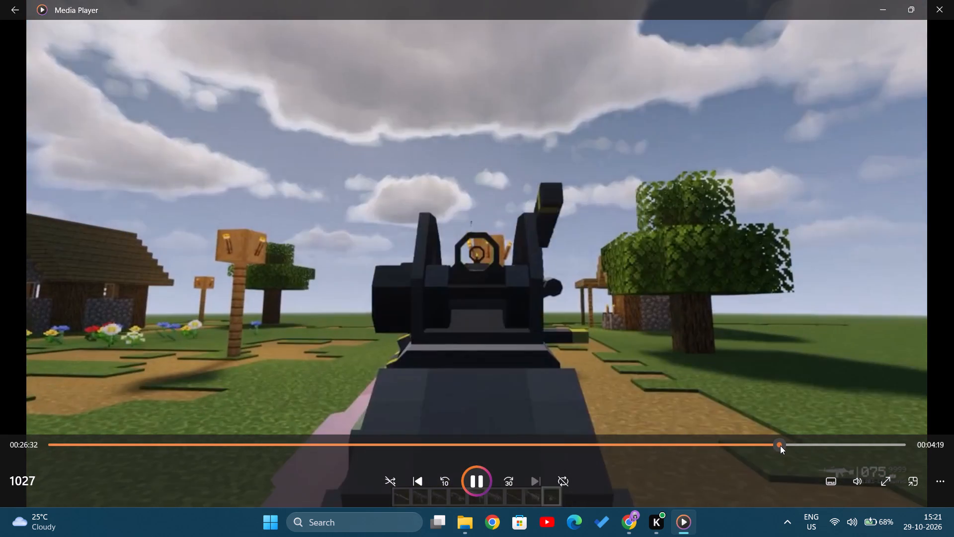
# Fine-seek back to the first machine gun's appearance and pause the video at about 26:17.
pyautogui.click(780, 446)
pyautogui.moveTo(780, 444); pyautogui.dragTo(778, 442)
pyautogui.moveTo(778, 442); pyautogui.dragTo(774, 440)
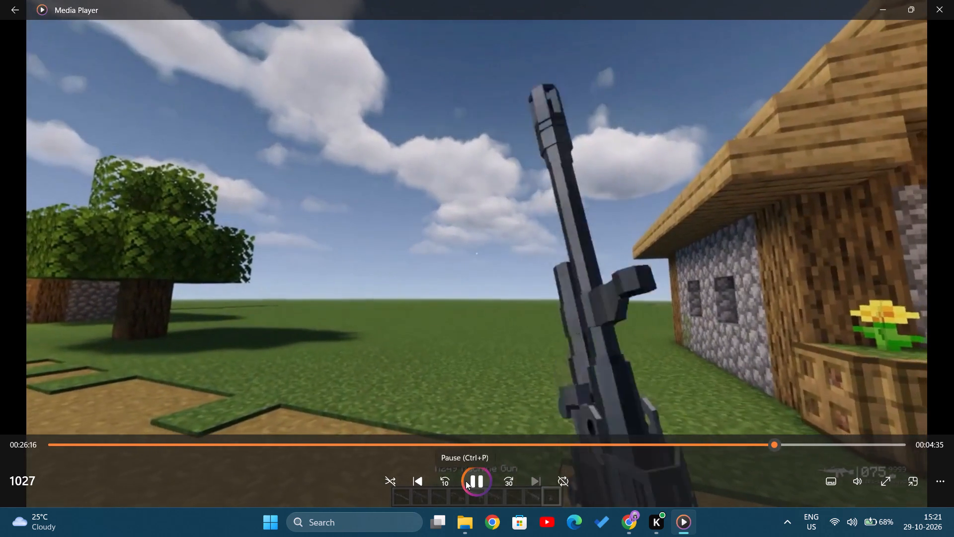
pyautogui.click(466, 481)
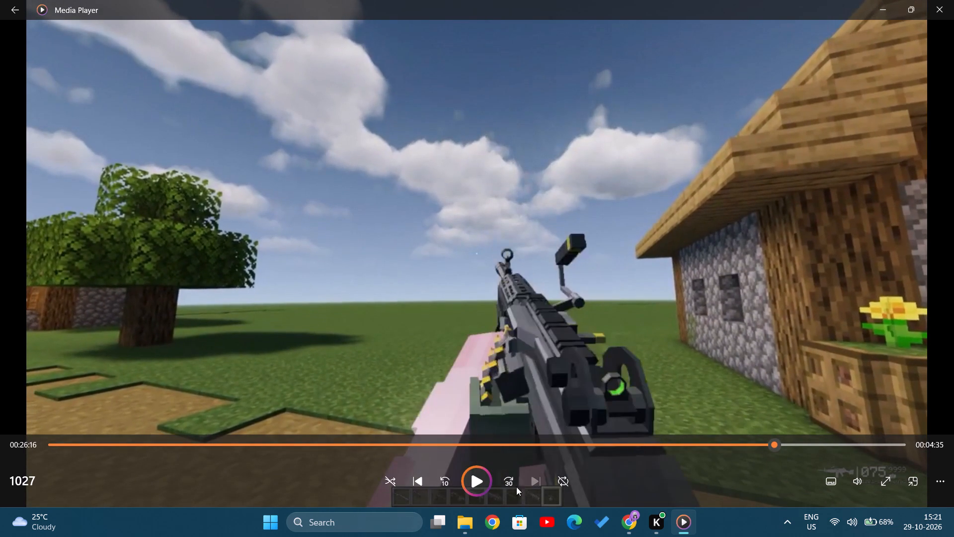
pyautogui.click(465, 480)
pyautogui.click(465, 480)
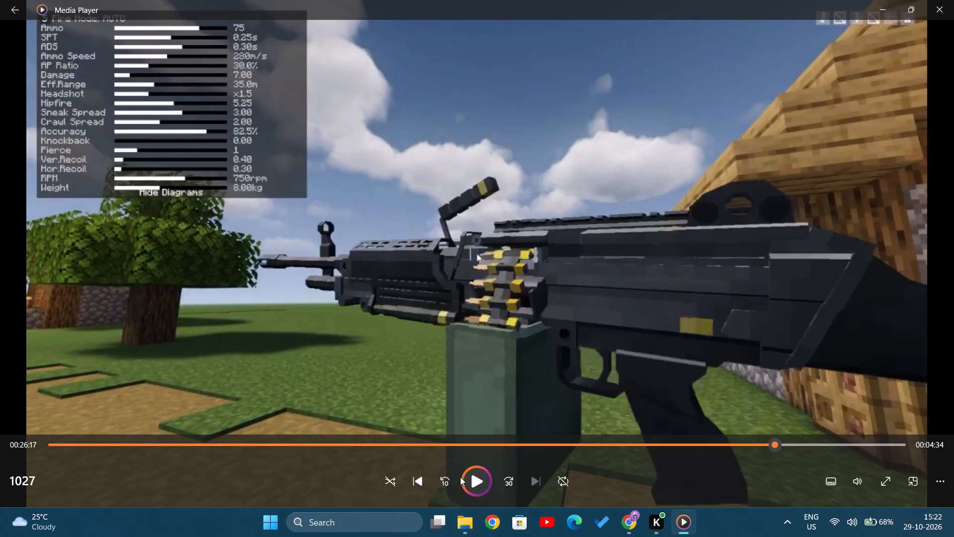
# Switch to YouTube Studio, set the Machine Guns/LMG chapter timestamp to 26:16 and remove the extra space before its title.
pyautogui.click(640, 518)
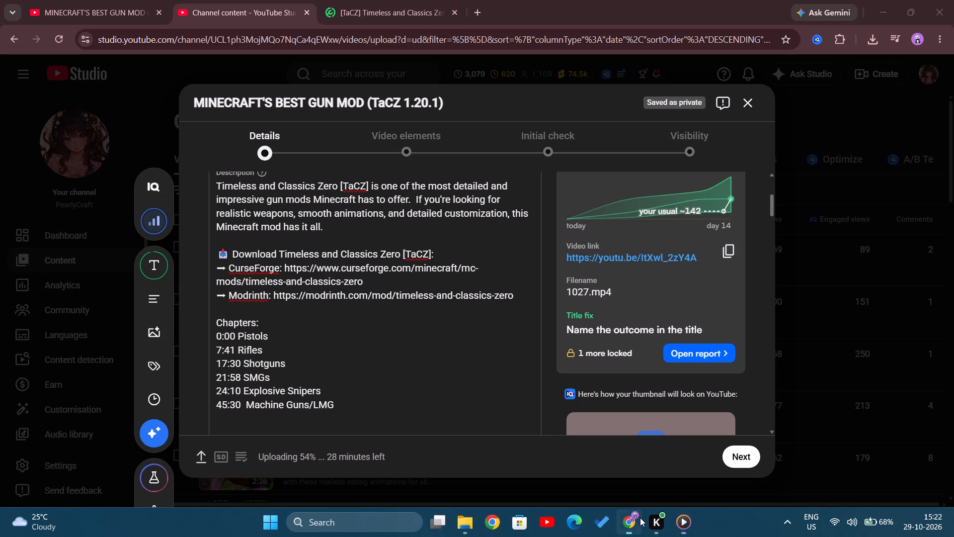
pyautogui.click(225, 405)
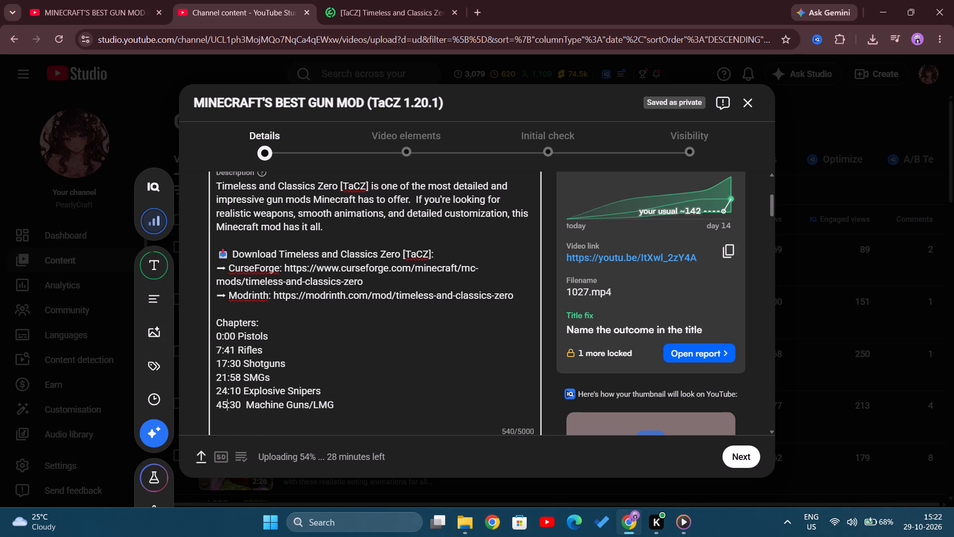
pyautogui.press('BackSpace')
pyautogui.press('BackSpace')
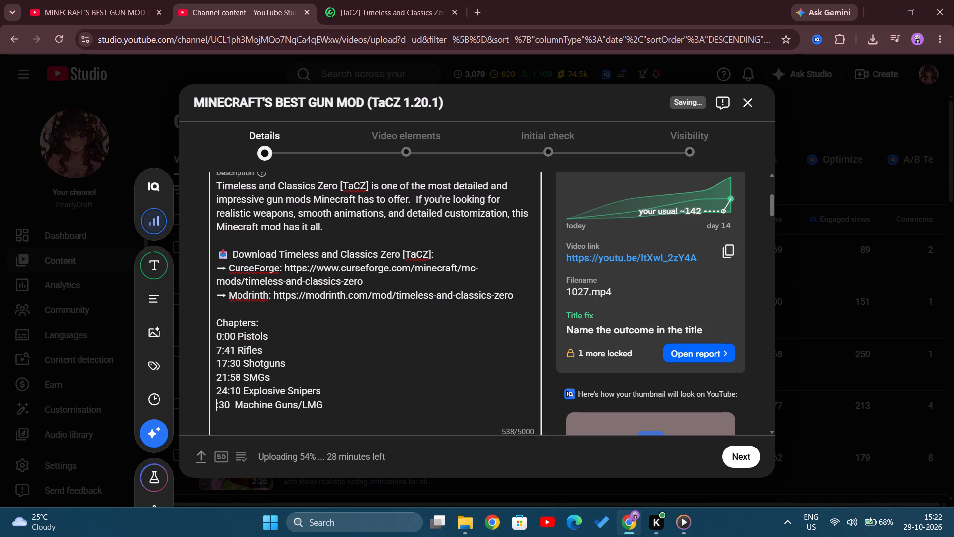
pyautogui.write('265')
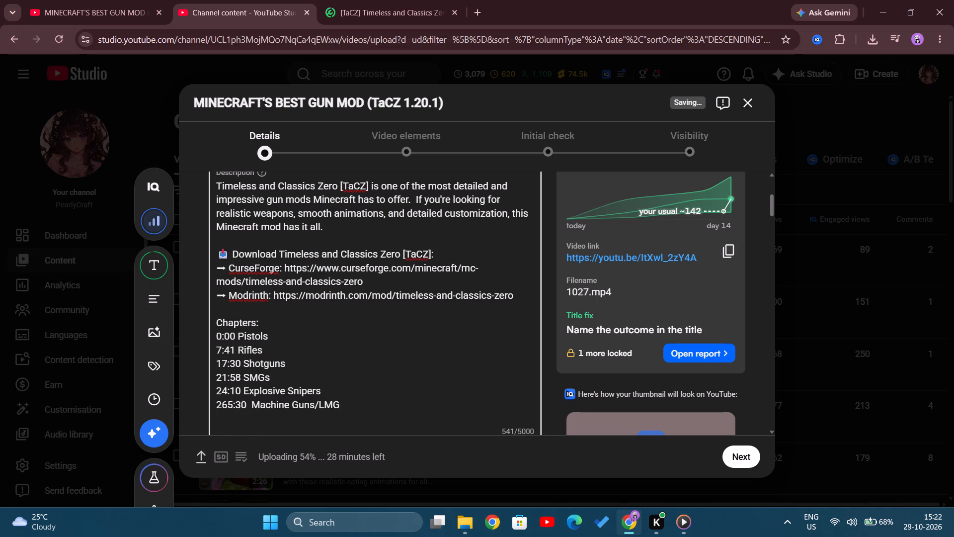
pyautogui.press('BackSpace')
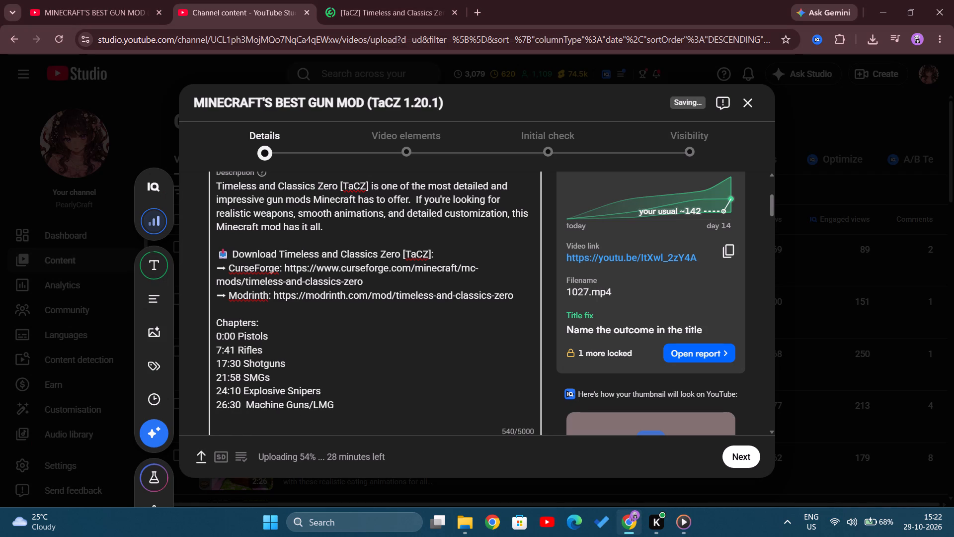
pyautogui.click(241, 402)
pyautogui.press('BackSpace')
pyautogui.press('BackSpace')
pyautogui.write('16')
pyautogui.click(246, 400)
pyautogui.press('BackSpace')
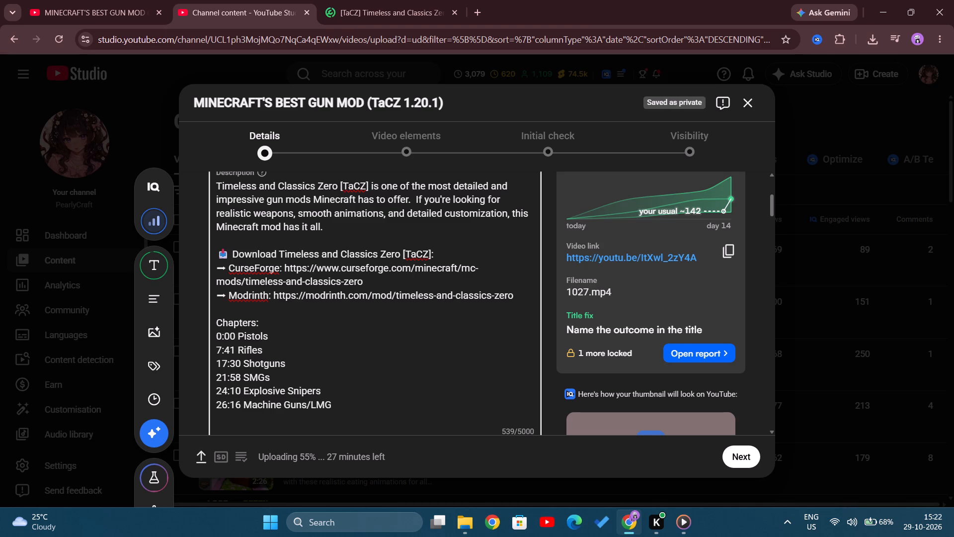
pyautogui.scroll(4, 382, 386)
pyautogui.scroll(-4, 382, 386)
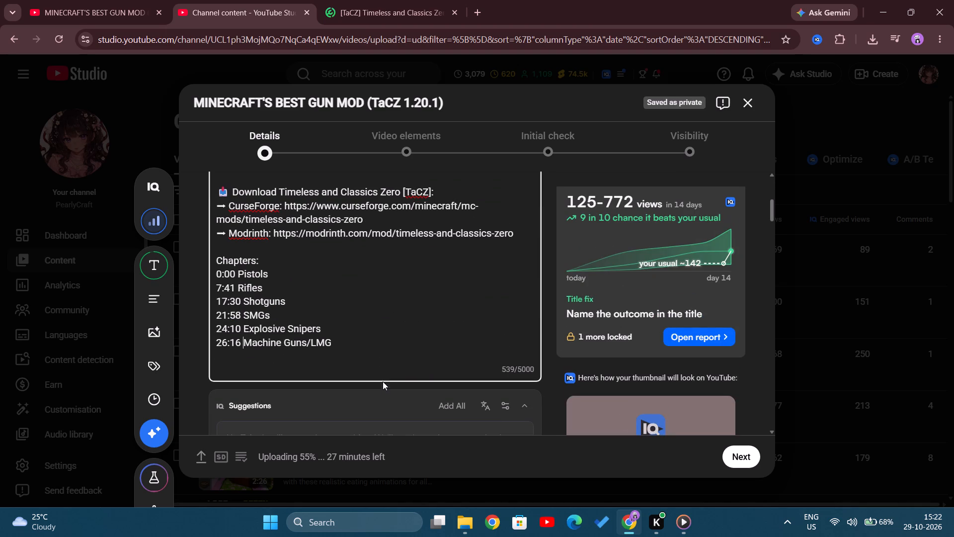
# Look over the reference TaCZ gun mod video's YouTube page and description.
pyautogui.click(101, 0)
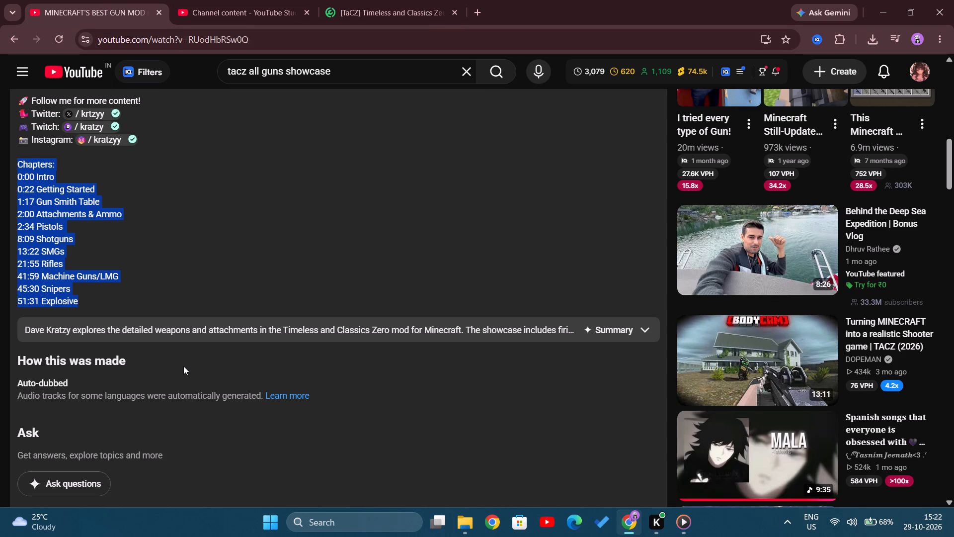
pyautogui.click(236, 231)
pyautogui.scroll(3, 232, 246)
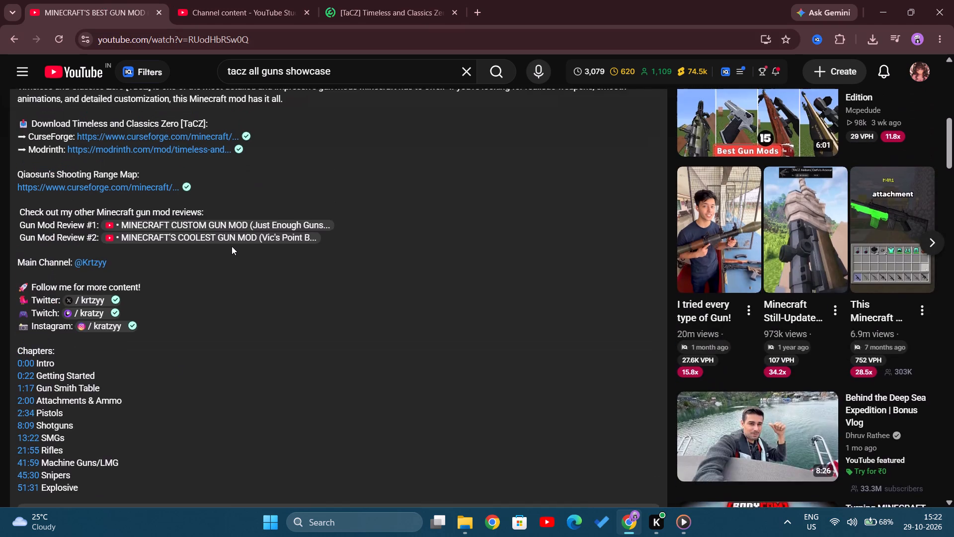
pyautogui.scroll(2, 232, 246)
pyautogui.click(343, 0)
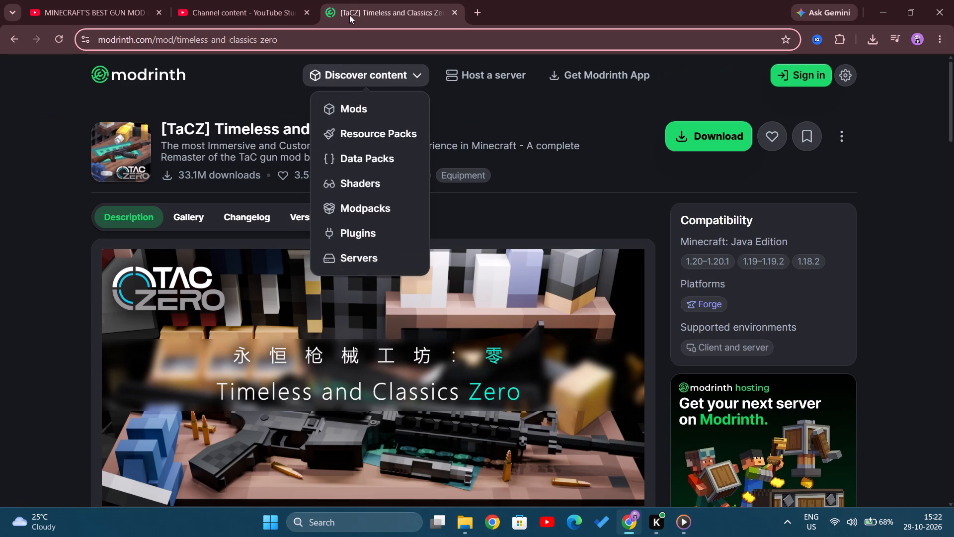
pyautogui.click(91, 2)
pyautogui.scroll(-3, 150, 218)
pyautogui.scroll(3, 168, 248)
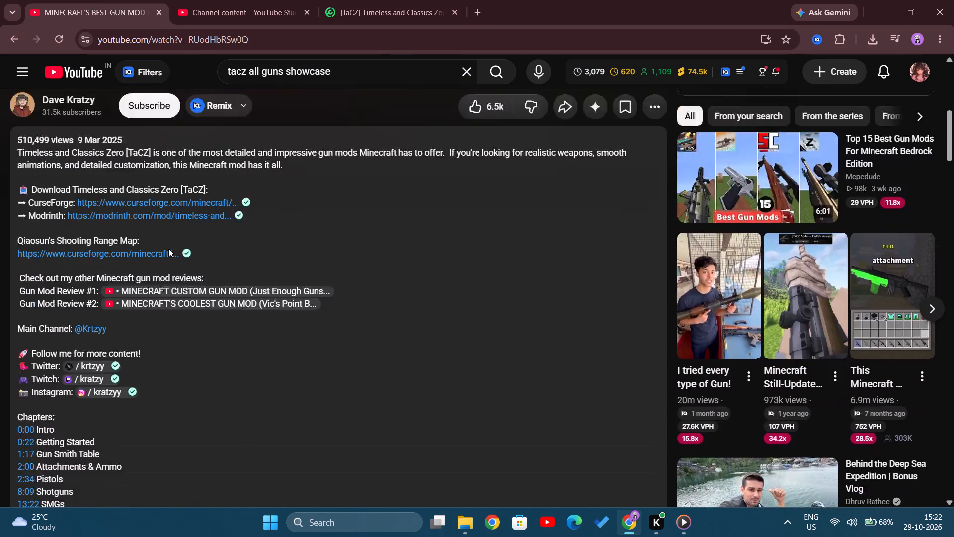
pyautogui.scroll(2, 340, 200)
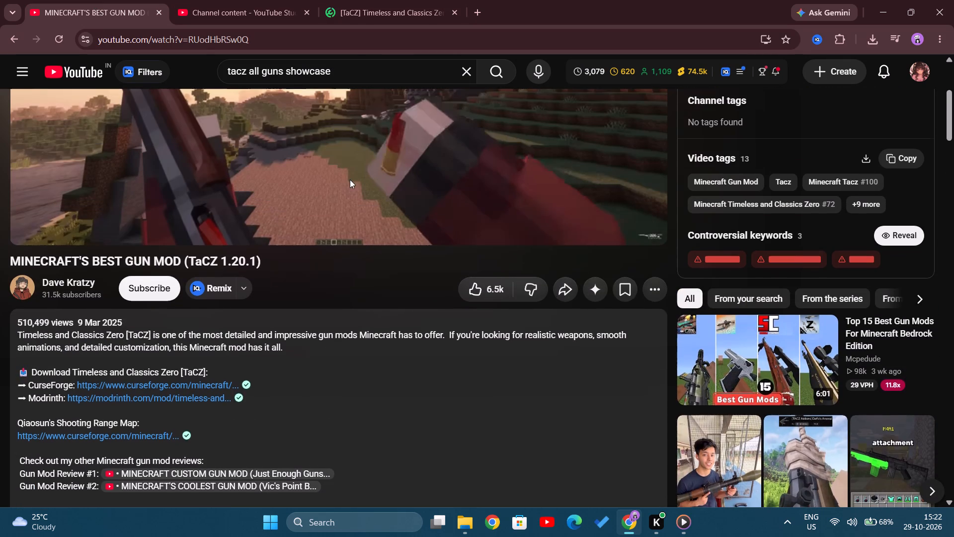
pyautogui.click(357, 169)
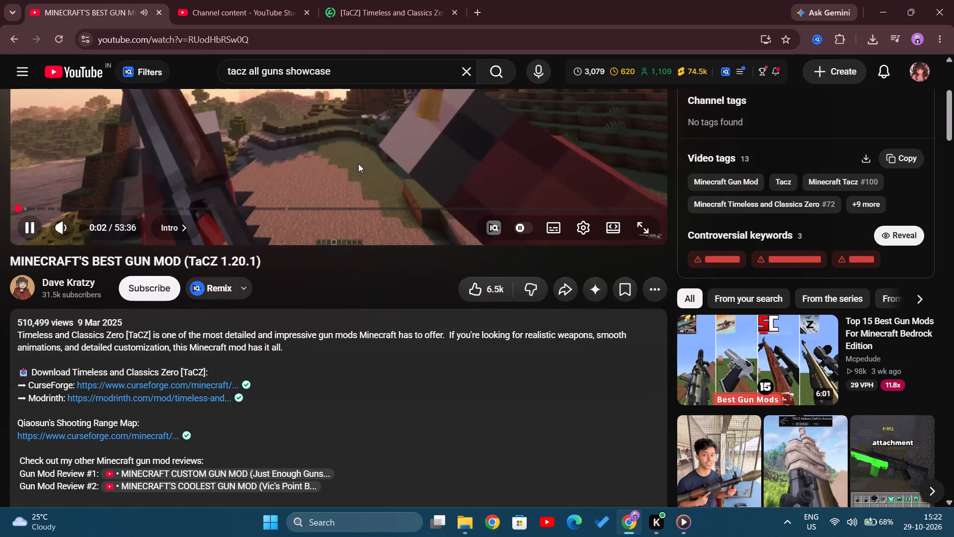
pyautogui.click(358, 164)
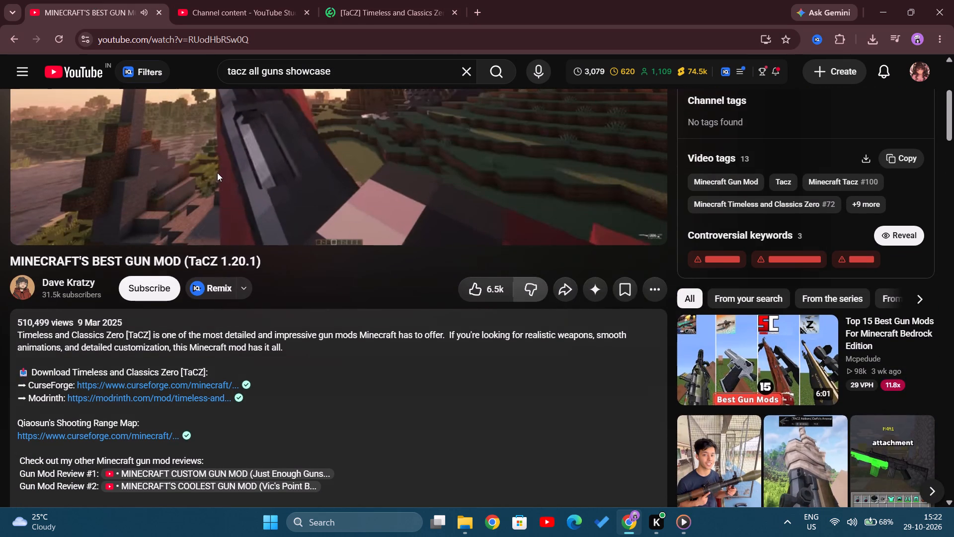
# Copy the share link of the reference video MINECRAFT'S BEST GUN MOD (TaCZ 1.20.1).
pyautogui.click(561, 285)
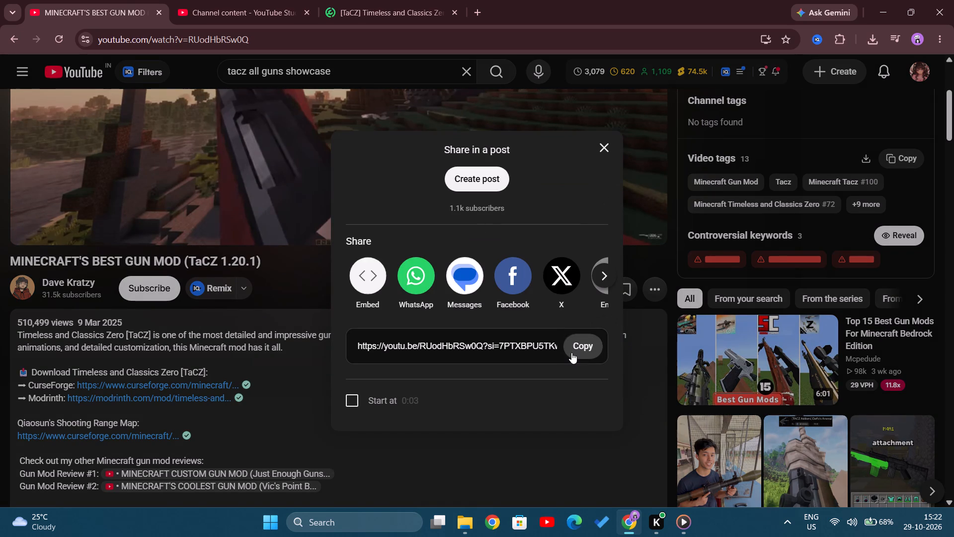
pyautogui.click(571, 352)
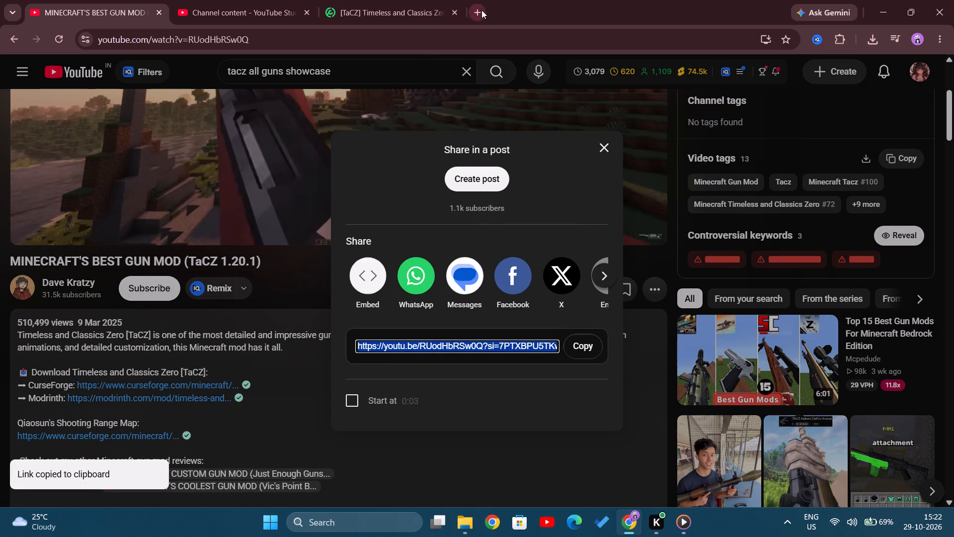
# Search the web for "tags extractor" in a new tab and open ToolsOverflow's YouTube Tag Extractor.
pyautogui.click(480, 10)
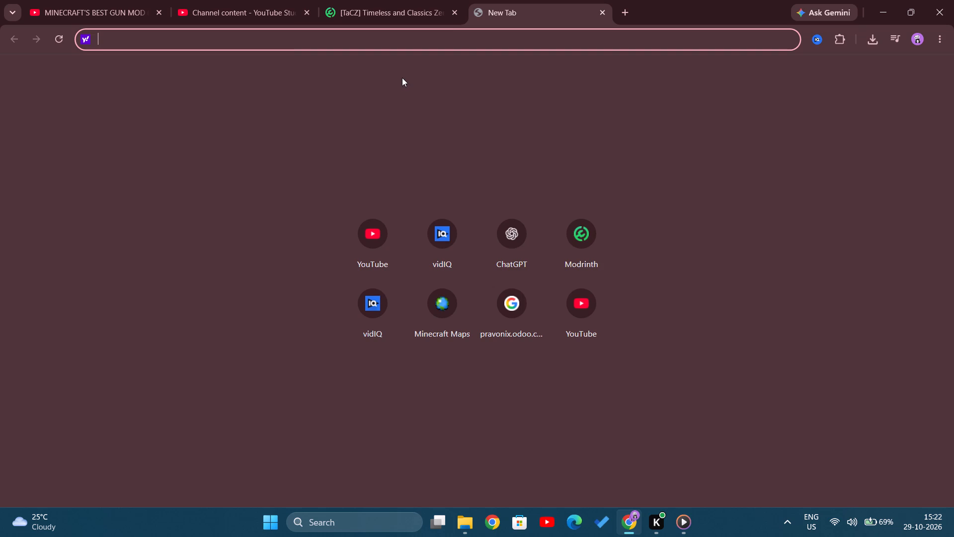
pyautogui.write('tags')
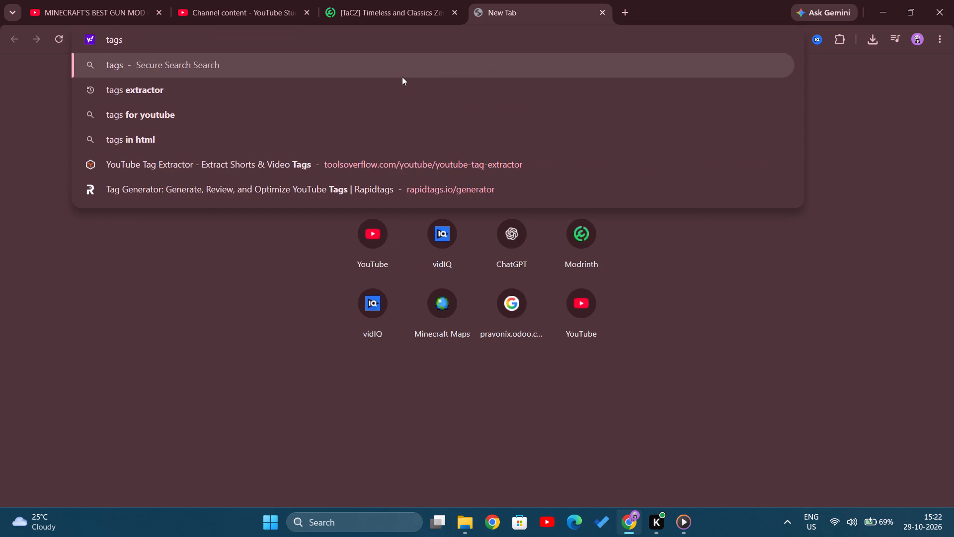
pyautogui.press('space')
pyautogui.click(356, 93)
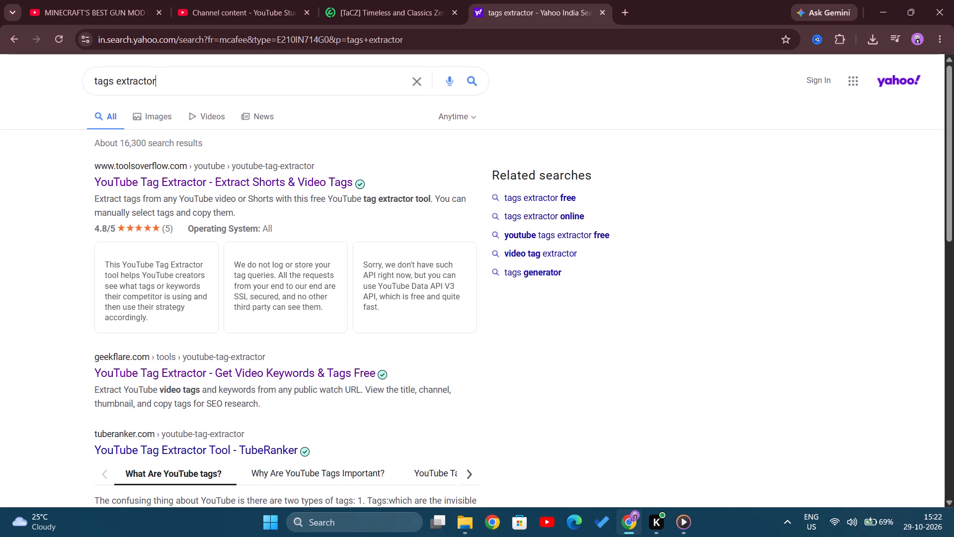
pyautogui.click(196, 175)
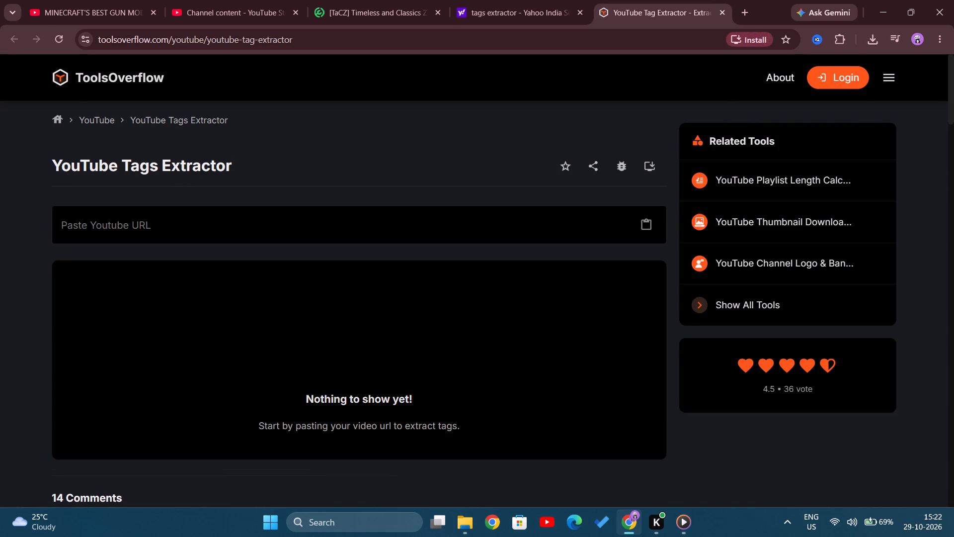
# Extract the reference video's tags using its copied share link in the YouTube Tags Extractor.
pyautogui.click(136, 394)
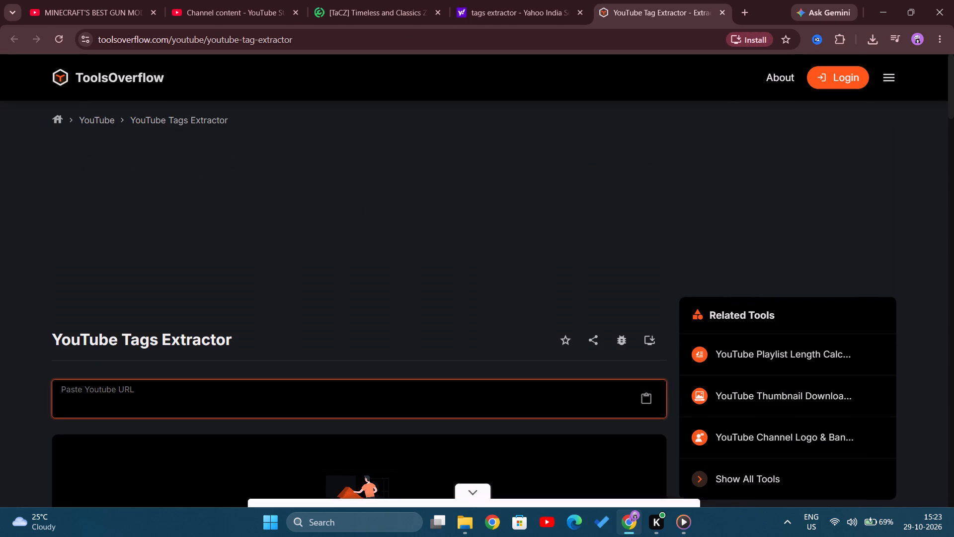
pyautogui.hotkey('ctrl', 'v')
pyautogui.press('Return')
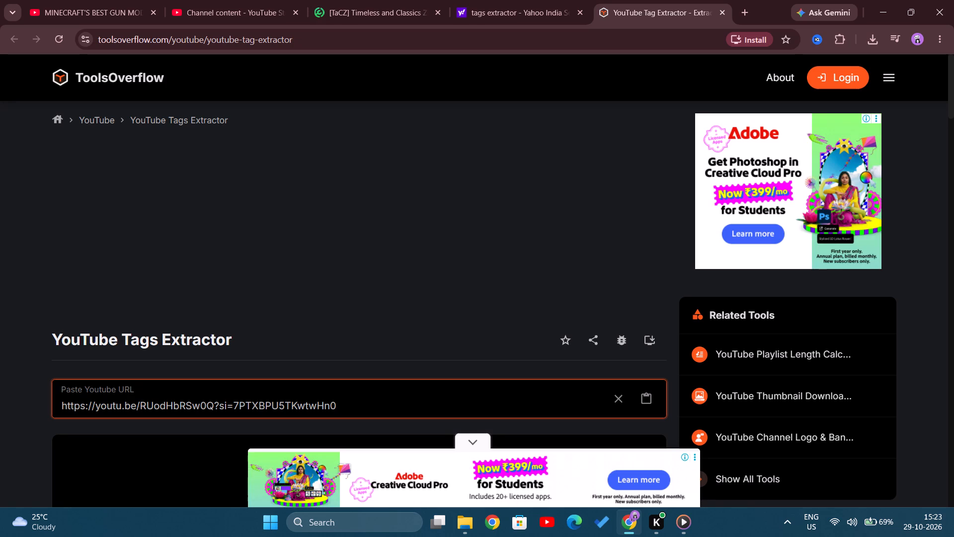
pyautogui.scroll(-1, 170, 280)
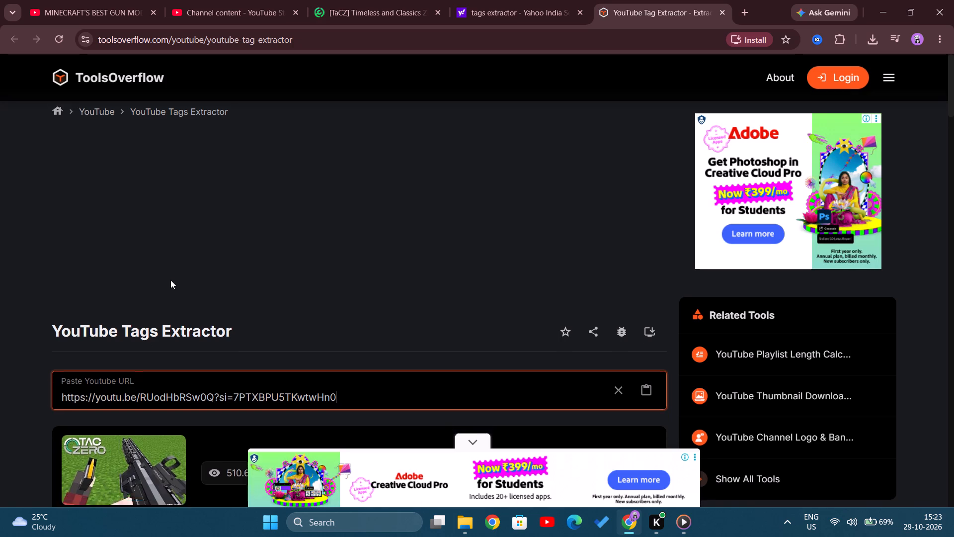
pyautogui.scroll(-2, 170, 280)
pyautogui.scroll(-2, 295, 289)
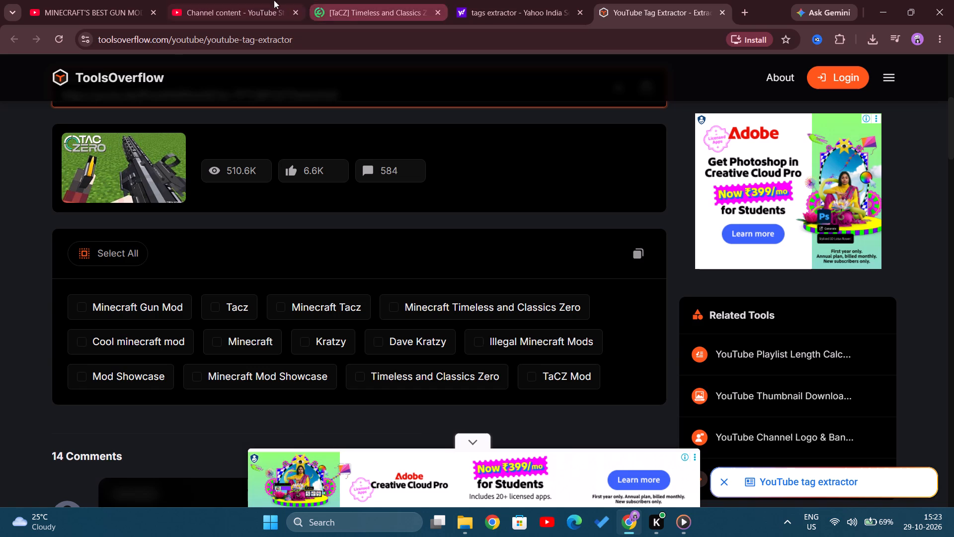
# Open the Rapidtags tag generator at rapidtags.io/generator in a new tab.
pyautogui.click(745, 16)
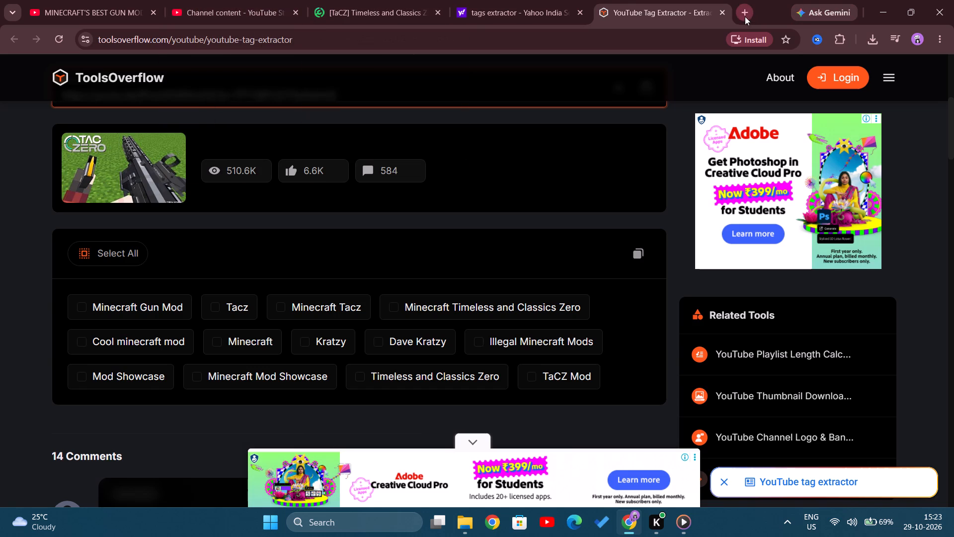
pyautogui.write('rabid')
pyautogui.press('space')
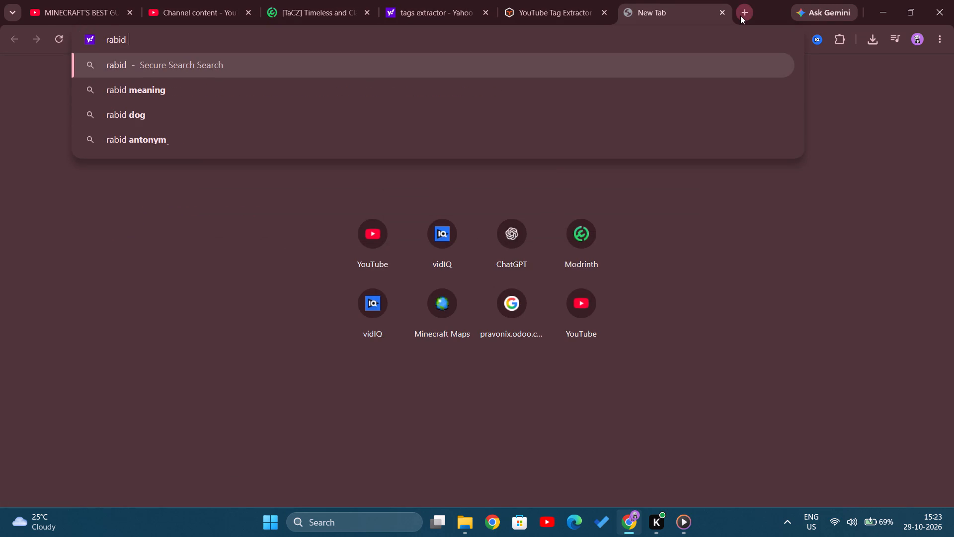
pyautogui.press('BackSpace')
pyautogui.write('tags')
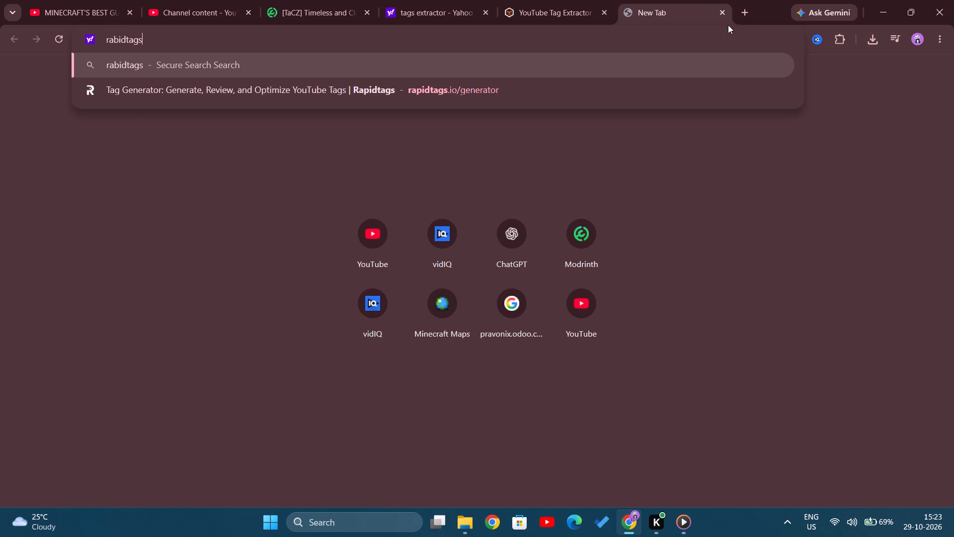
pyautogui.moveTo(160, 38); pyautogui.dragTo(94, 56)
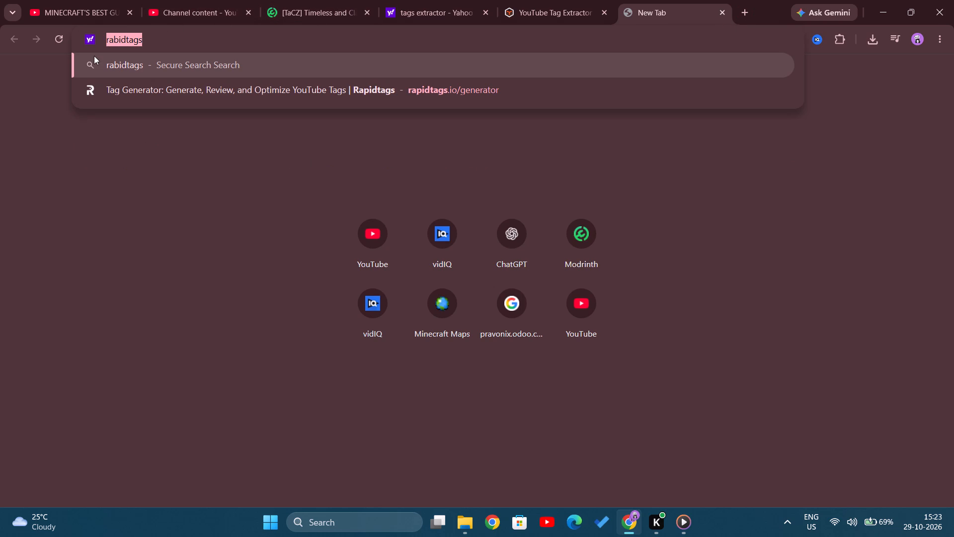
pyautogui.press('BackSpace')
pyautogui.write('rapid')
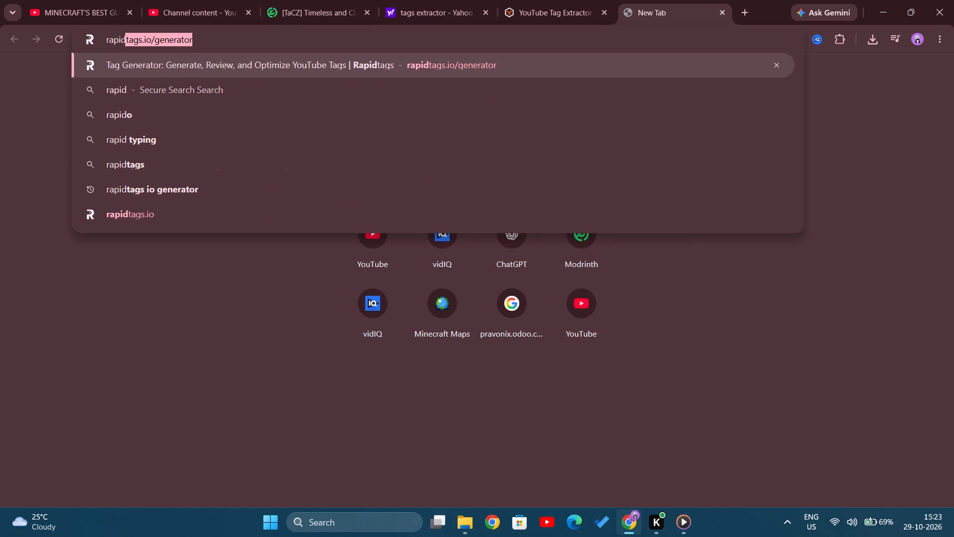
pyautogui.press('t')
pyautogui.press('Return')
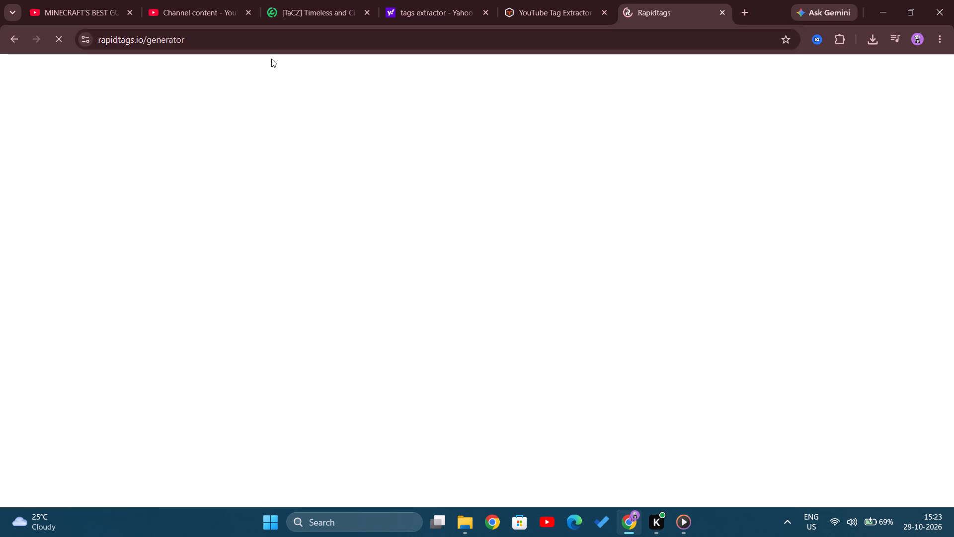
# Generate tags for "minecrafts best gun mod tacz timeless and classic guns".
pyautogui.click(354, 309)
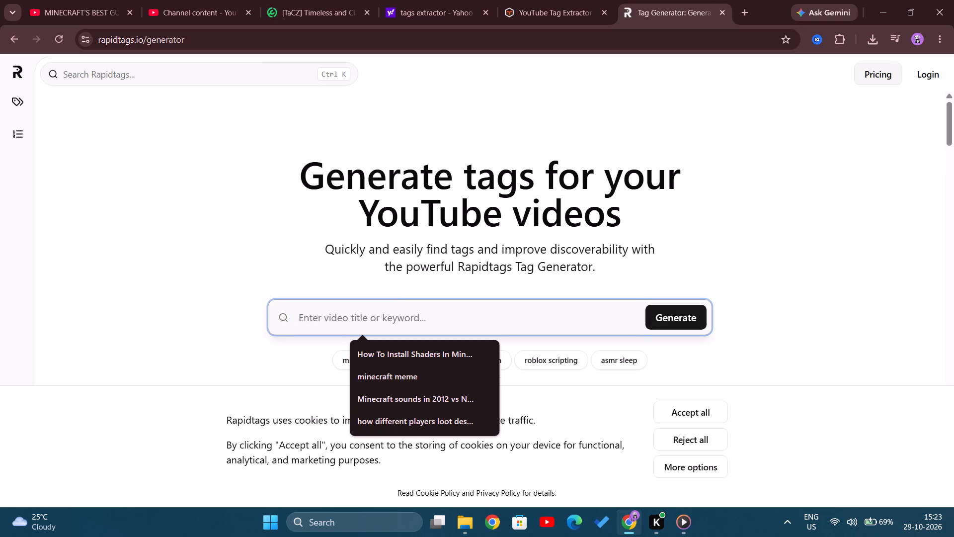
pyautogui.click(345, 319)
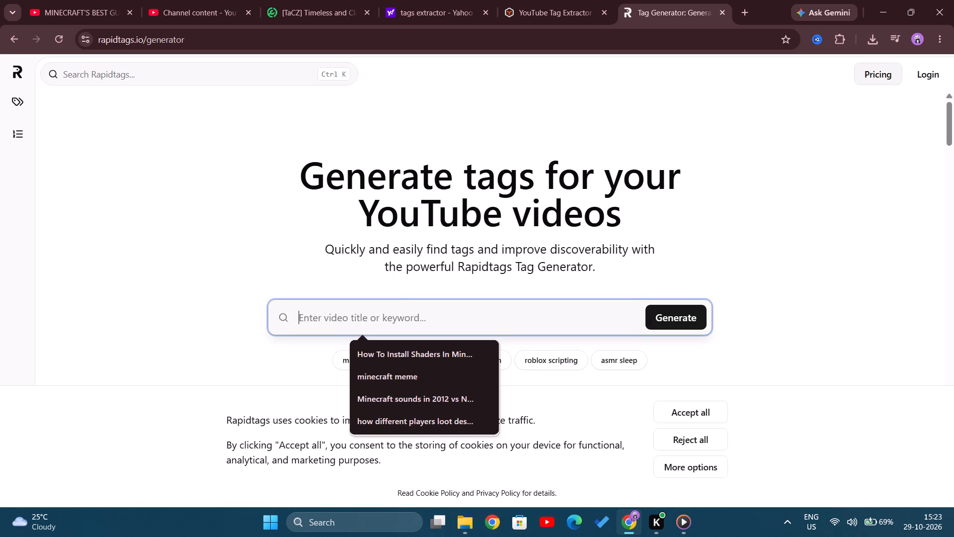
pyautogui.write('best')
pyautogui.press('space')
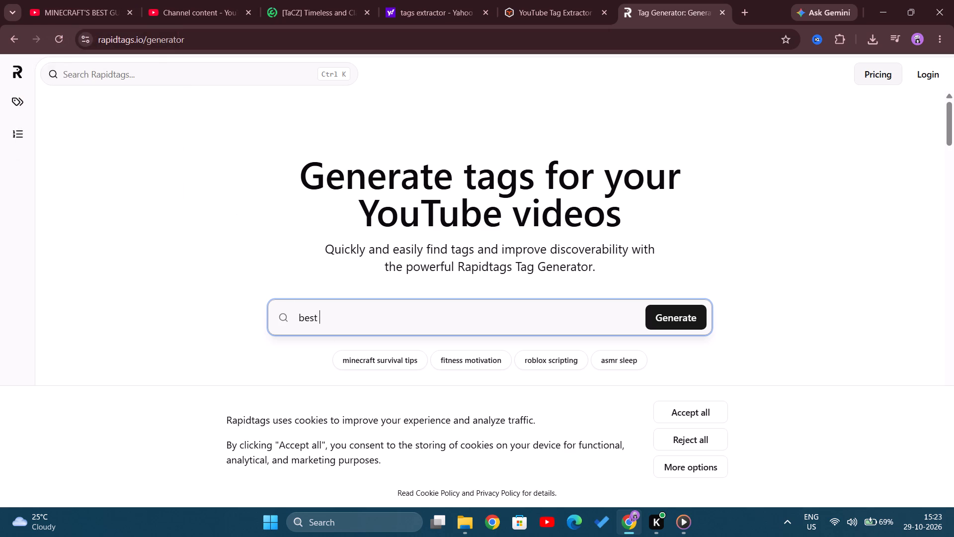
pyautogui.moveTo(327, 319); pyautogui.dragTo(272, 309)
pyautogui.press('BackSpace')
pyautogui.write('minecrafts best gun mod')
pyautogui.press('space')
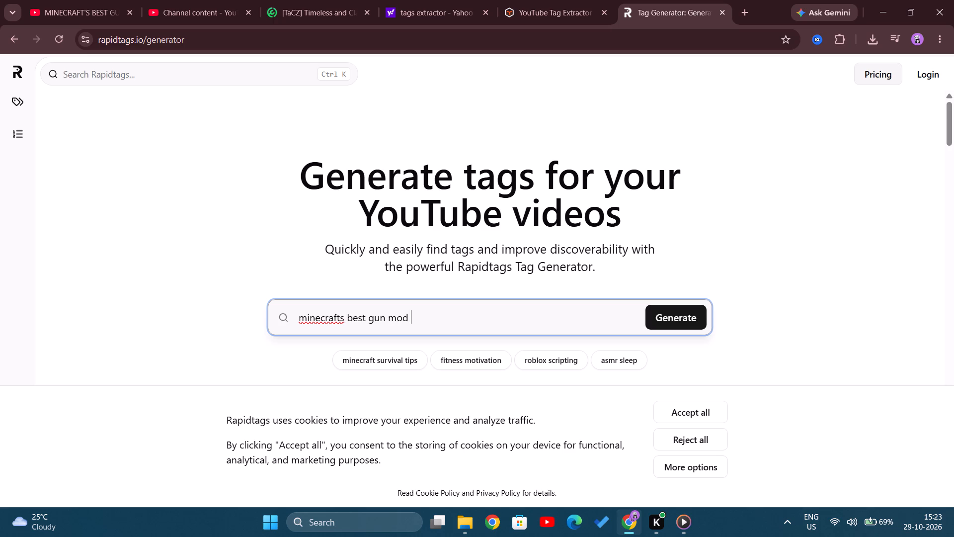
pyautogui.write('tacz')
pyautogui.press('space')
pyautogui.write('timeless')
pyautogui.press('space')
pyautogui.write('and classic guns')
pyautogui.press('Return')
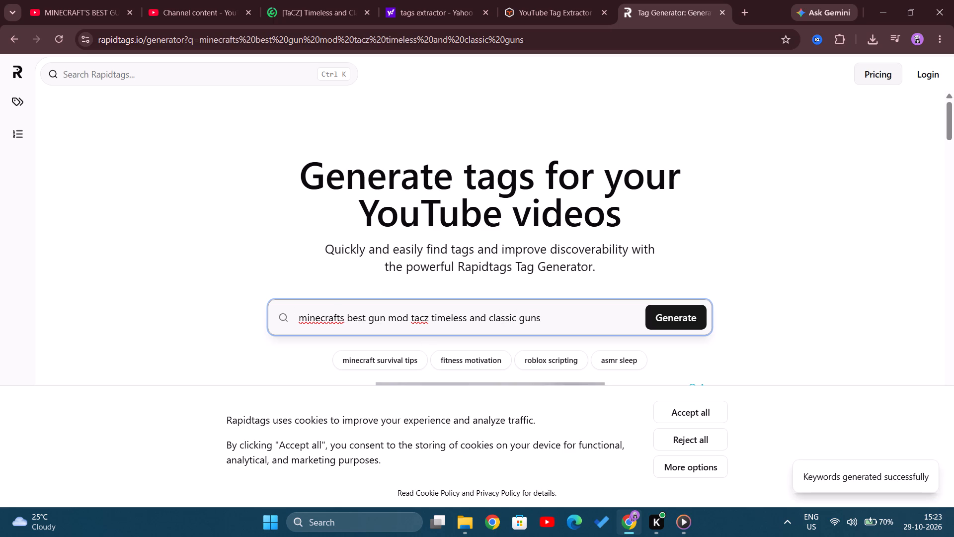
# Copy the full set of tags generated for the gun mod query.
pyautogui.scroll(-3, 806, 365)
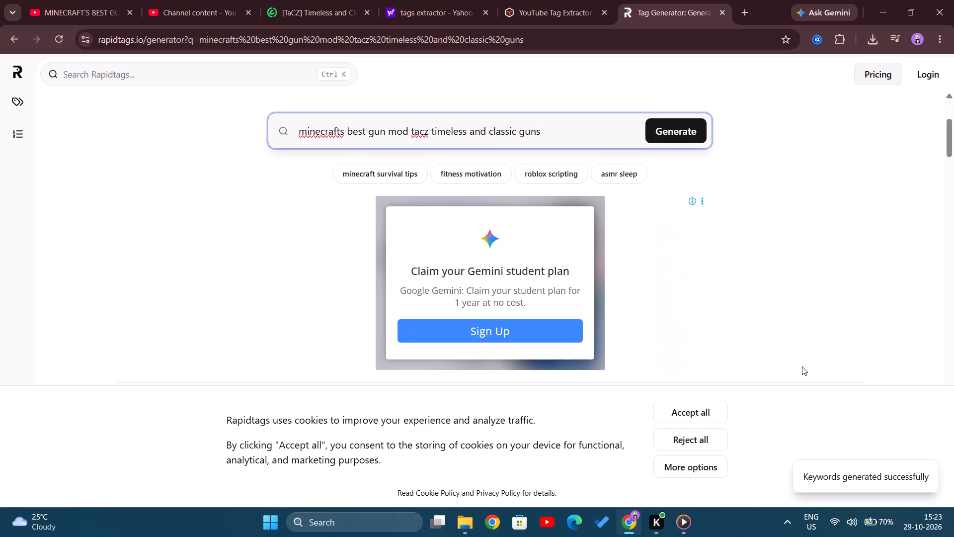
pyautogui.scroll(-8, 802, 366)
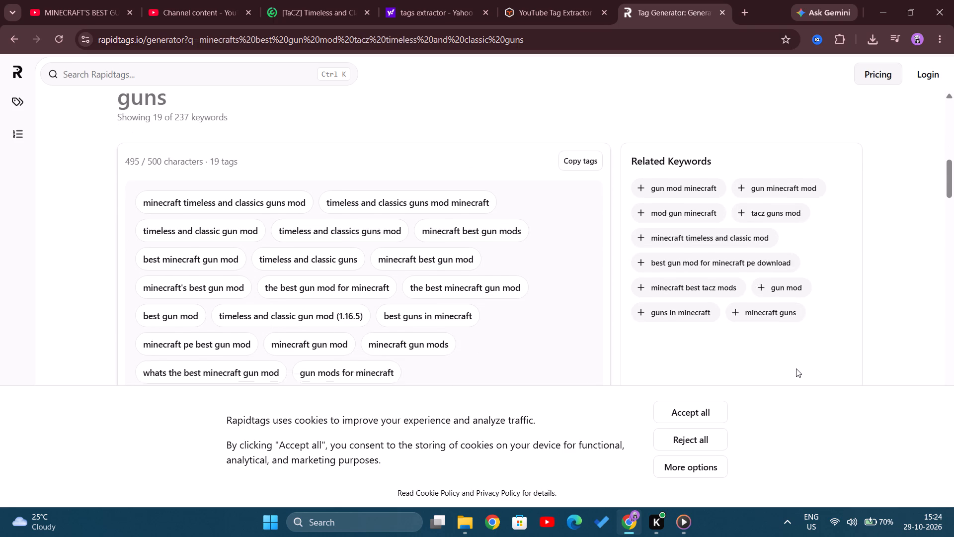
pyautogui.scroll(-1, 689, 362)
pyautogui.scroll(2, 361, 306)
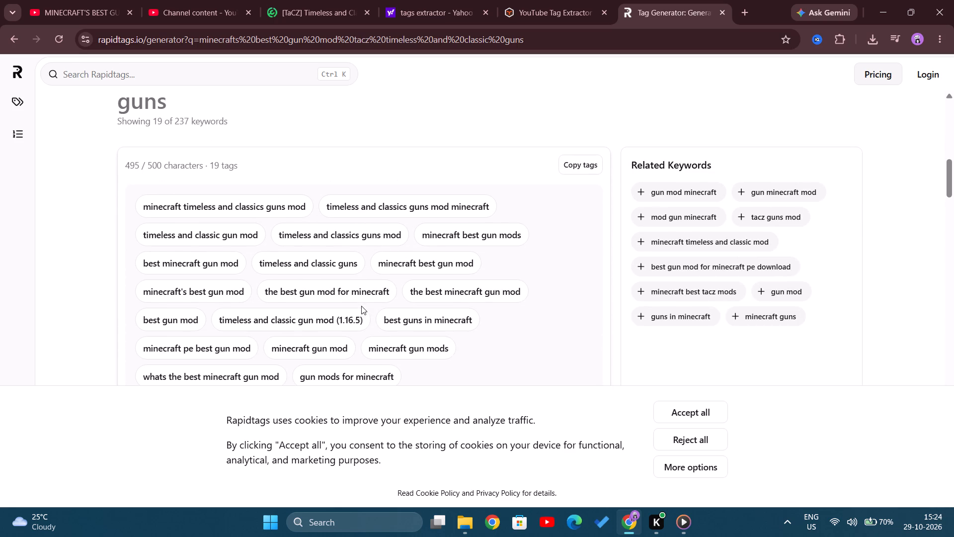
pyautogui.click(580, 166)
# Add "1.20.1 forge" to the end of the tag generator's query.
pyautogui.scroll(-1, 501, 355)
pyautogui.scroll(4, 501, 355)
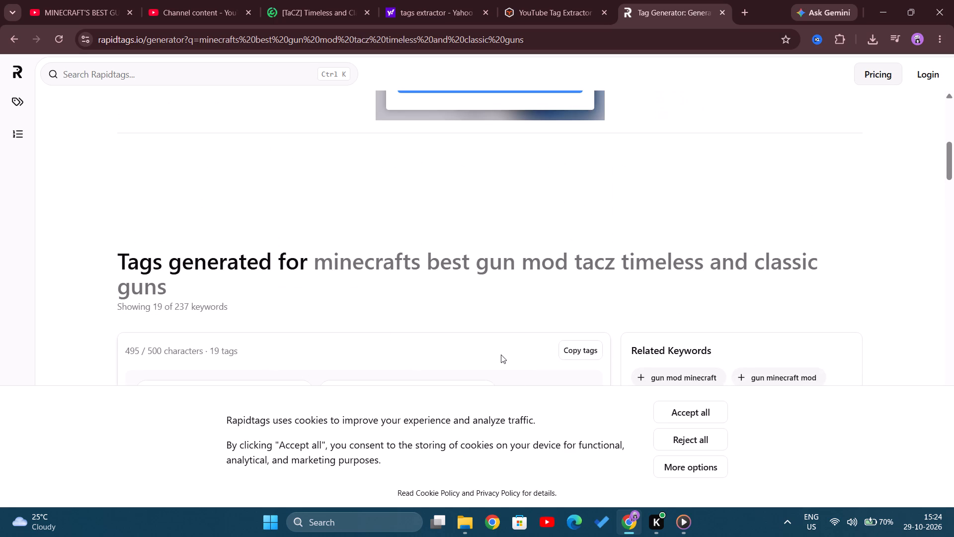
pyautogui.scroll(7, 501, 355)
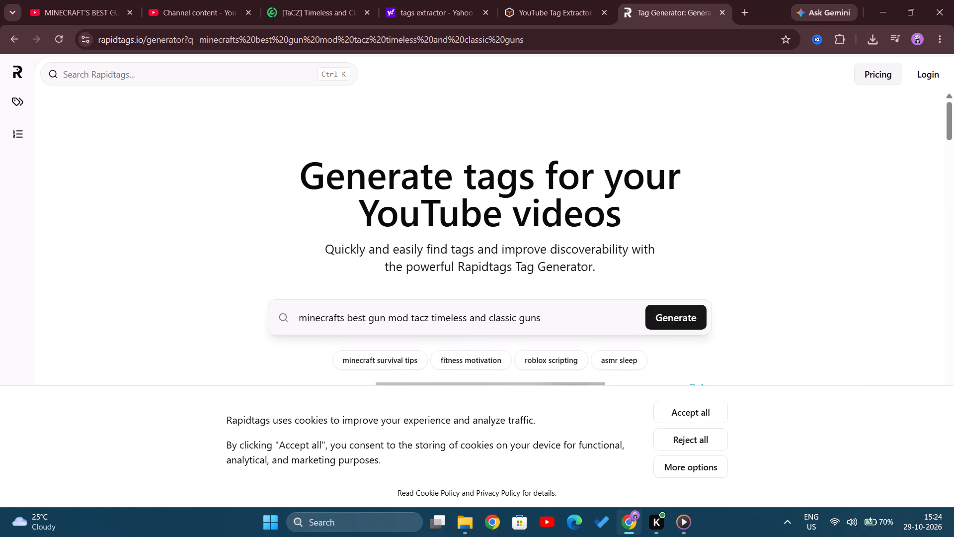
pyautogui.click(562, 315)
pyautogui.press('space')
pyautogui.write('1.20.1 forge')
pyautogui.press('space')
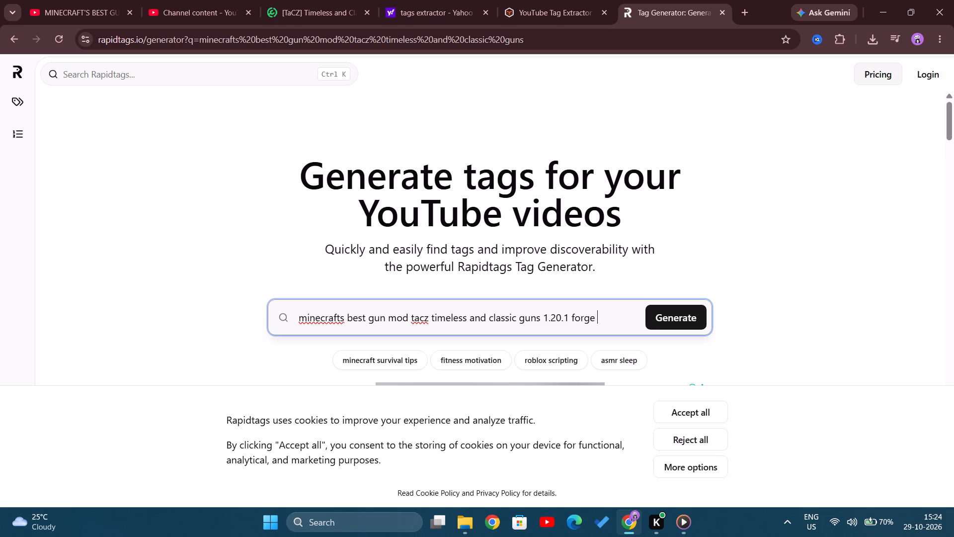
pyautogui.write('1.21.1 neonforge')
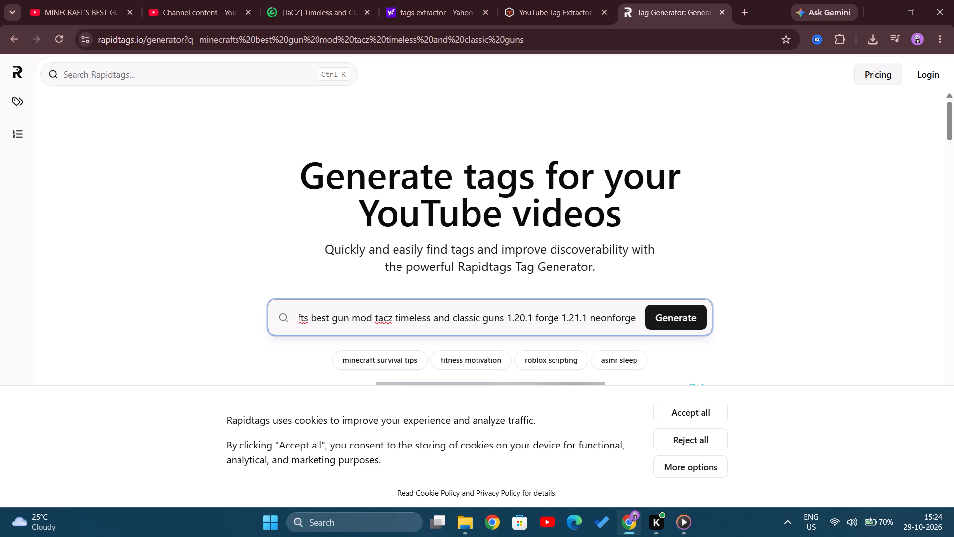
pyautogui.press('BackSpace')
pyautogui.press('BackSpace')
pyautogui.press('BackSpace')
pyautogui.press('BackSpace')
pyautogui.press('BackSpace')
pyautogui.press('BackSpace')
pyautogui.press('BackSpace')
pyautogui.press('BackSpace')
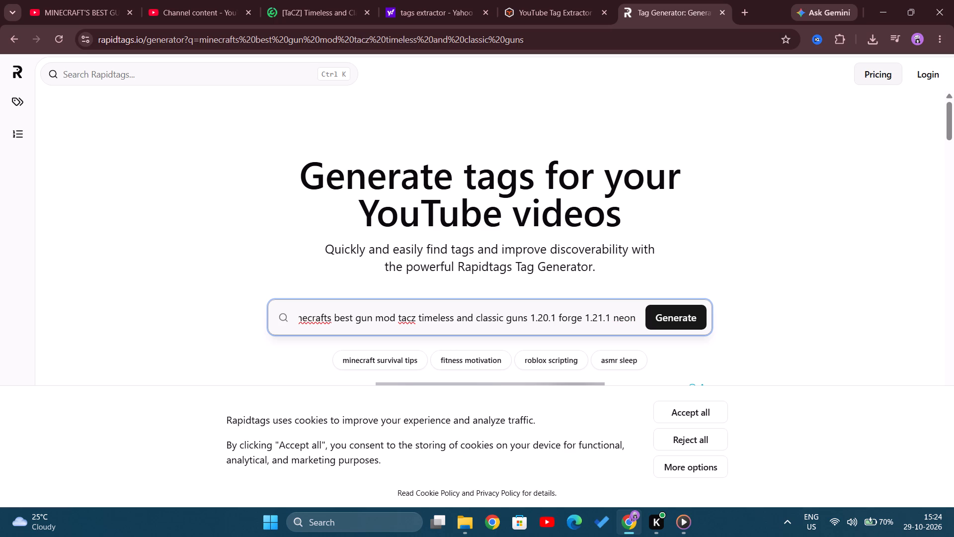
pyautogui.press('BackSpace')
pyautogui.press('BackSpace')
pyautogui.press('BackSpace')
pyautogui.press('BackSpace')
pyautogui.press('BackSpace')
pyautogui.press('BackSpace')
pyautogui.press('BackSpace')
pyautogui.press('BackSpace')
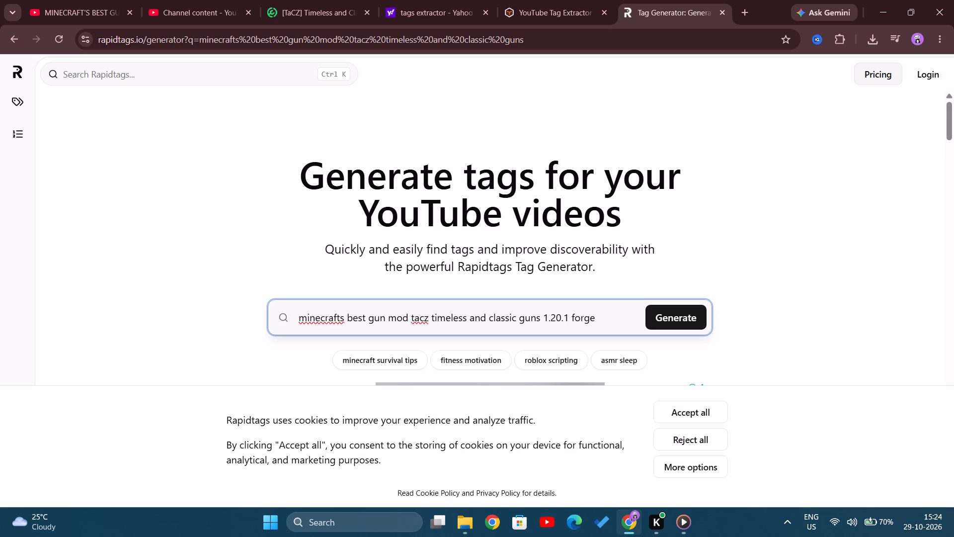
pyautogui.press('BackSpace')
# Generate a new set of tags for the query ending in "1.20.1 forge" and go to the generated list.
pyautogui.click(680, 318)
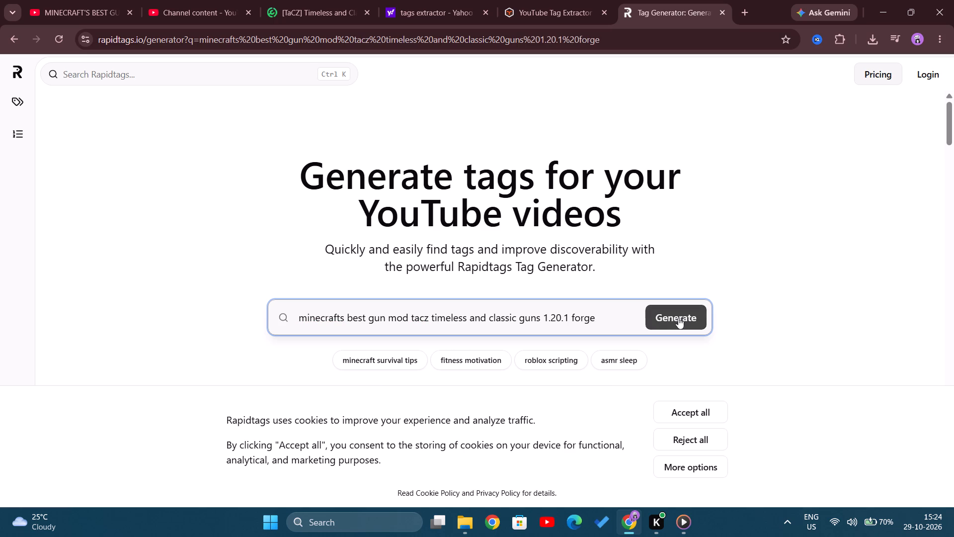
pyautogui.scroll(-11, 79, 320)
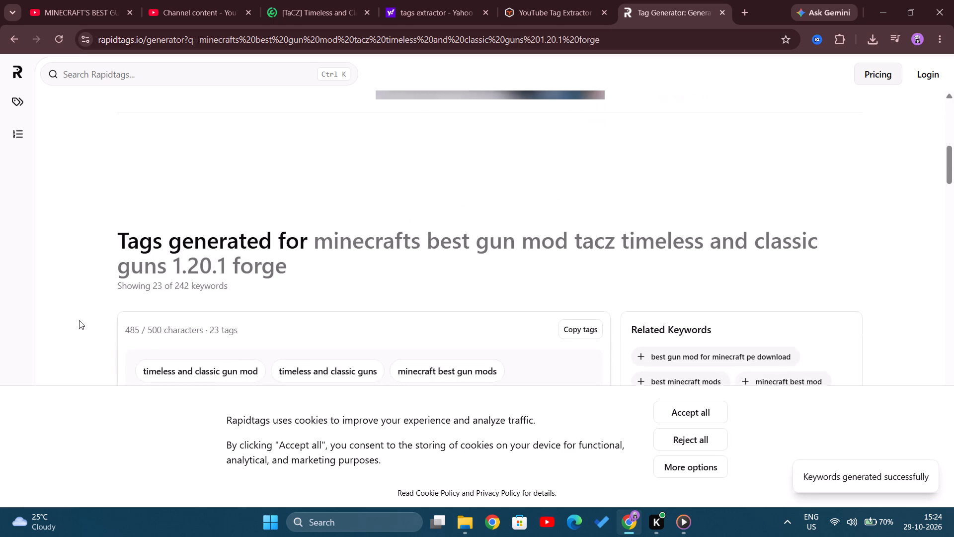
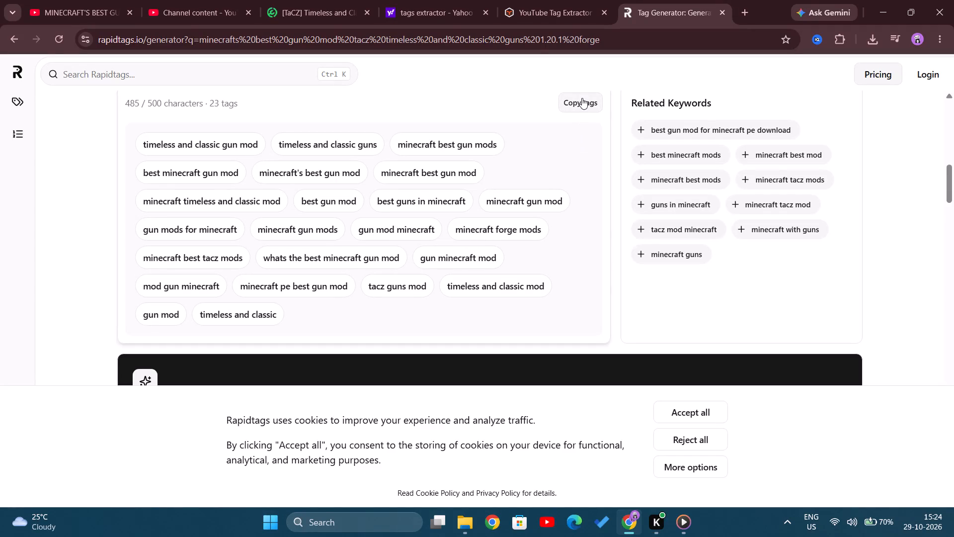
# Switch to YouTube Studio and paste the copied Rapidtags tags into the gun mod video's Tags field.
pyautogui.click(165, 13)
pyautogui.scroll(-3, 332, 430)
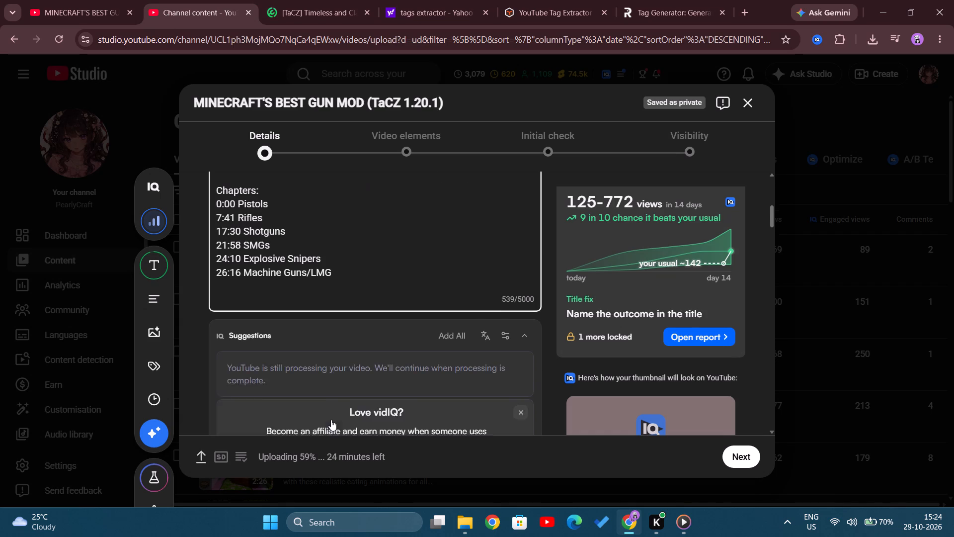
pyautogui.scroll(-11, 331, 420)
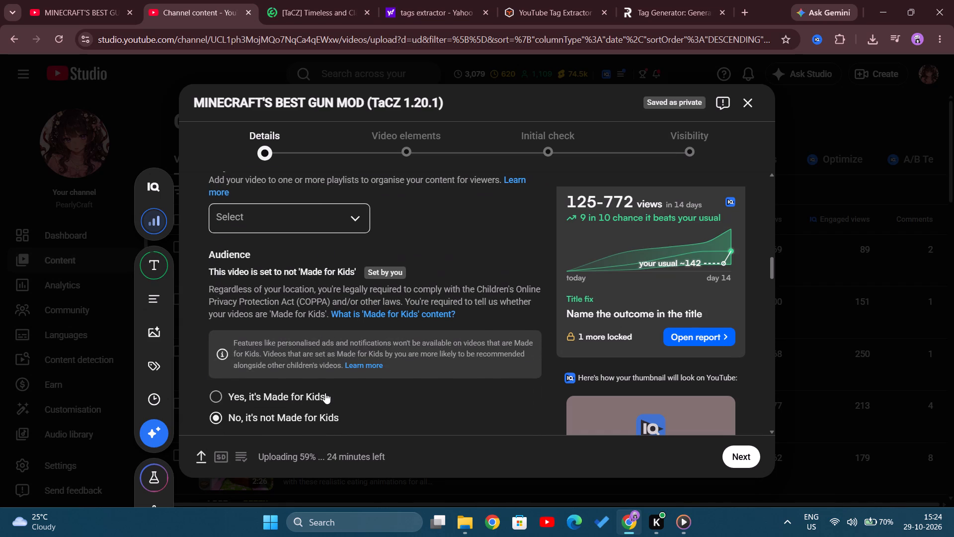
pyautogui.scroll(-12, 325, 393)
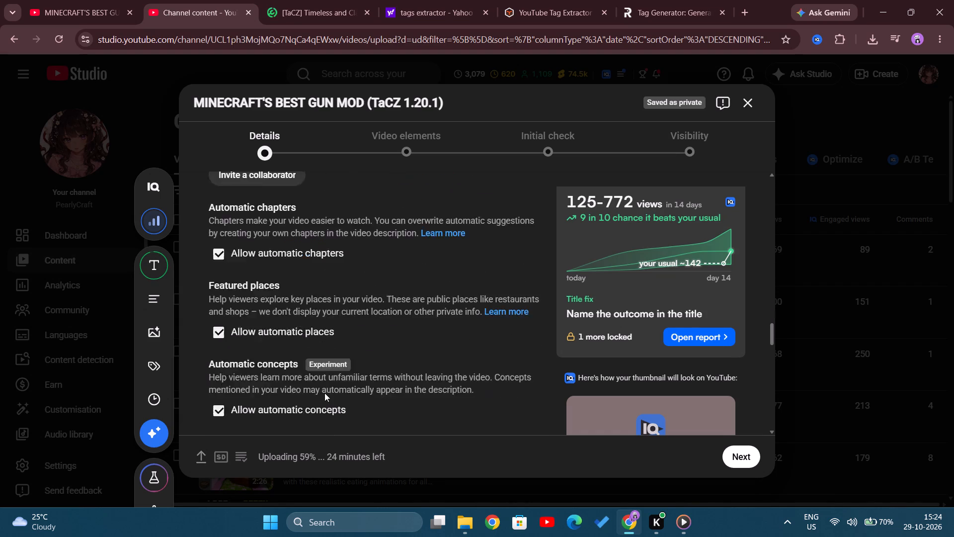
pyautogui.scroll(-4, 324, 389)
pyautogui.scroll(1, 324, 389)
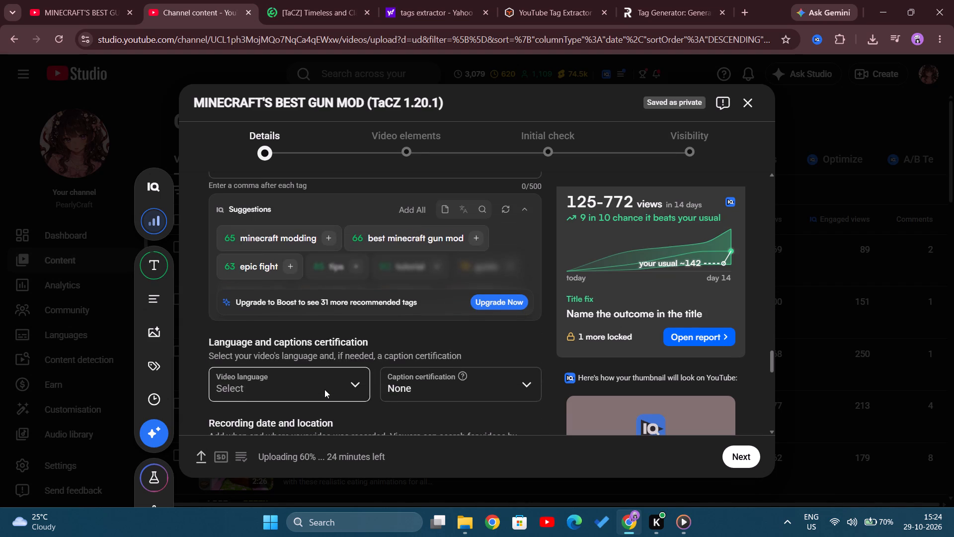
pyautogui.scroll(2, 324, 389)
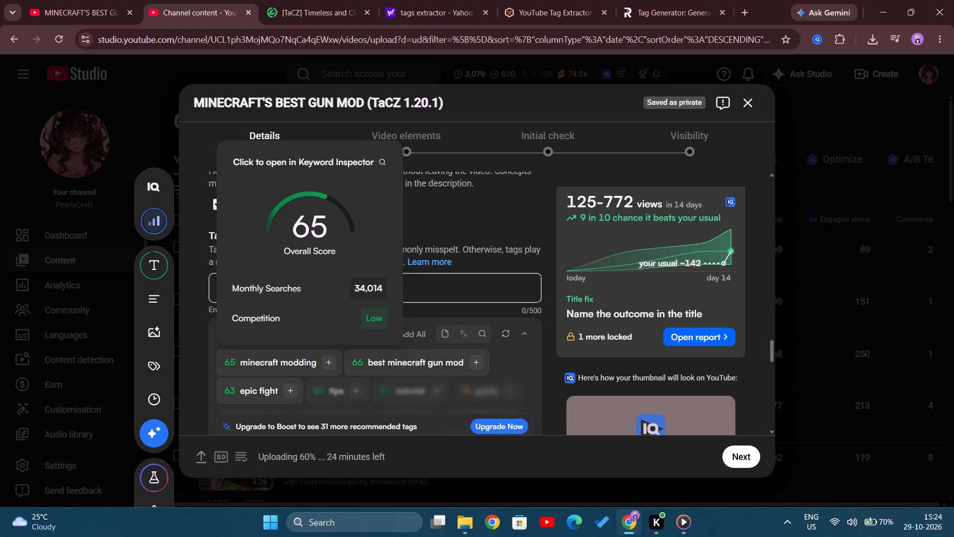
pyautogui.click(431, 283)
pyautogui.hotkey('ctrl', 'v')
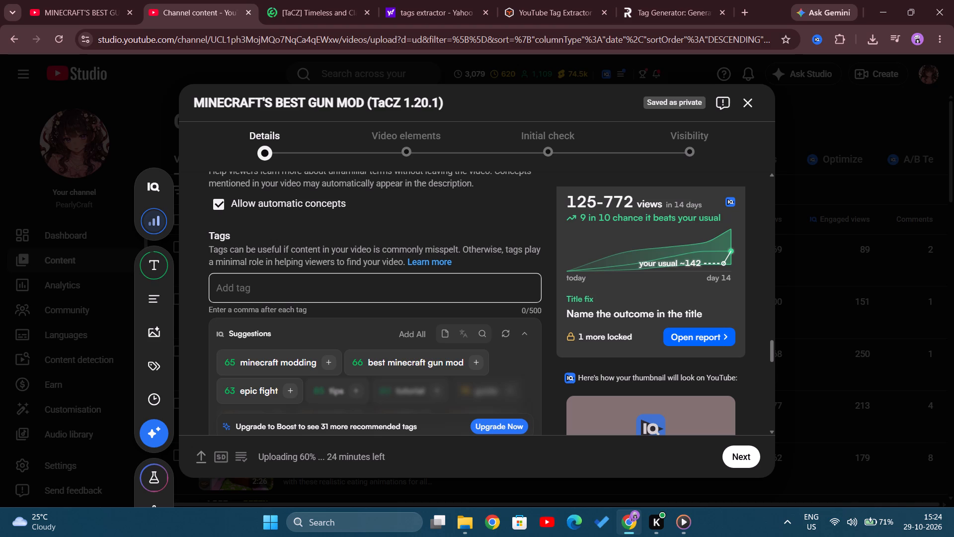
pyautogui.click(273, 281)
pyautogui.hotkey('ctrl', 'v')
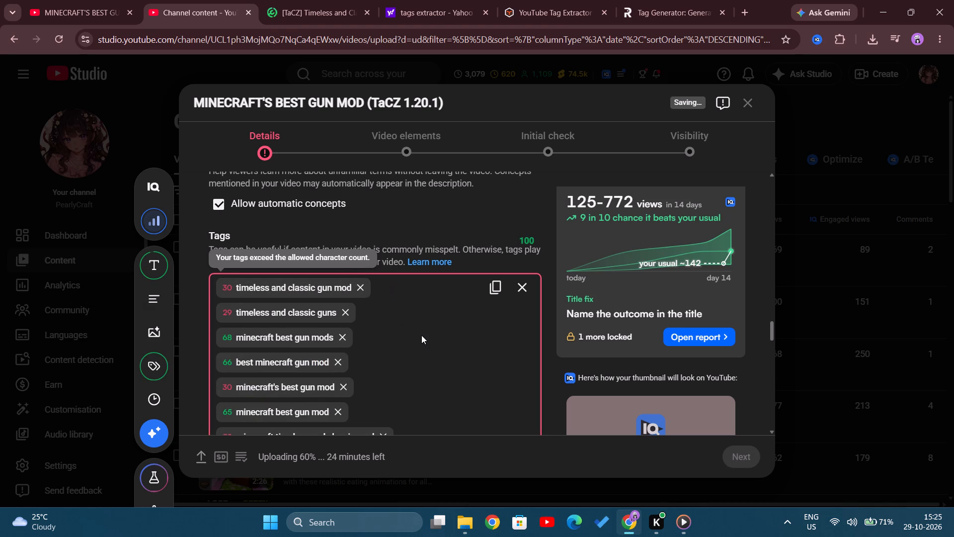
pyautogui.scroll(-4, 420, 335)
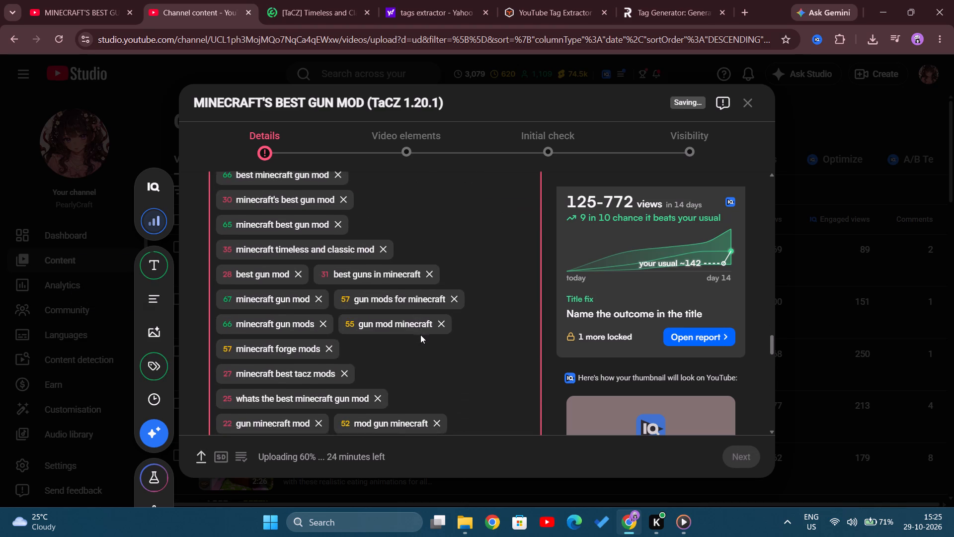
pyautogui.scroll(-3, 420, 335)
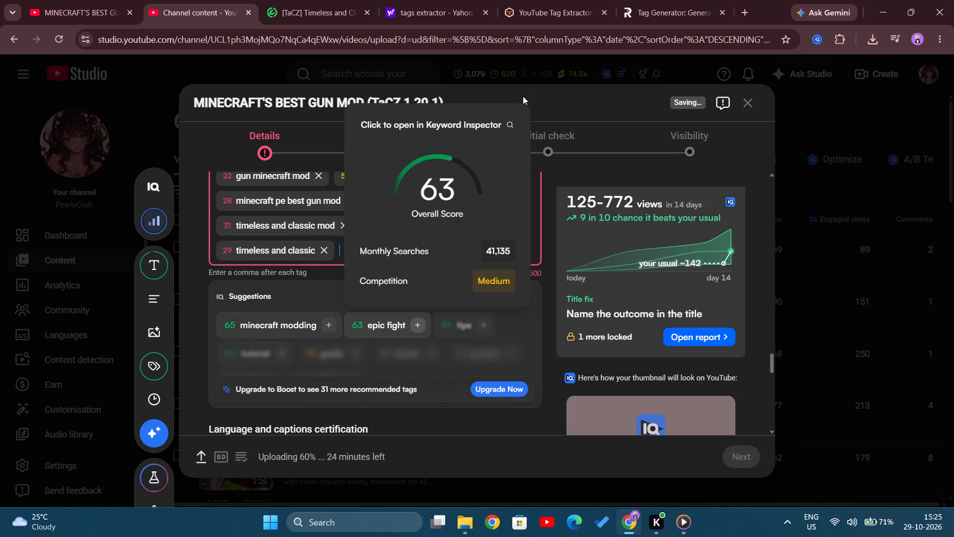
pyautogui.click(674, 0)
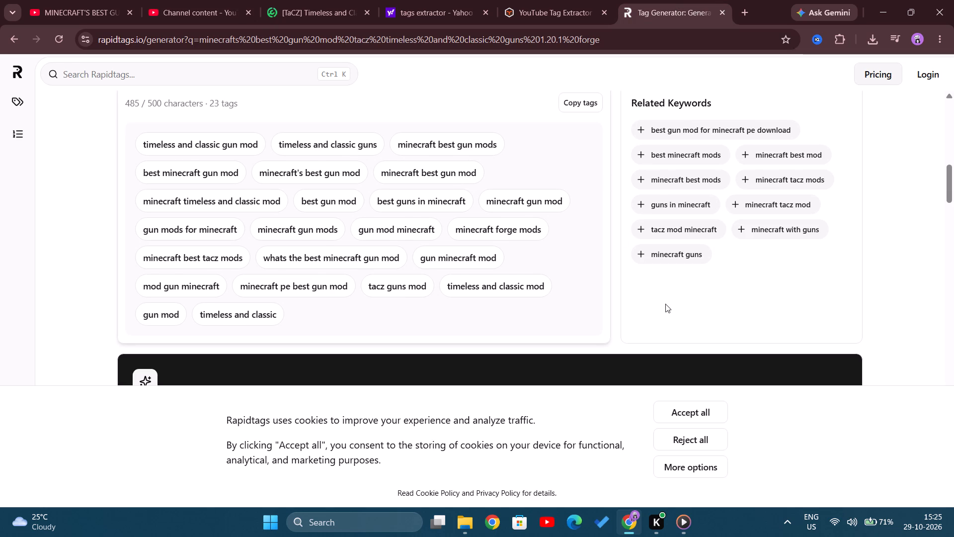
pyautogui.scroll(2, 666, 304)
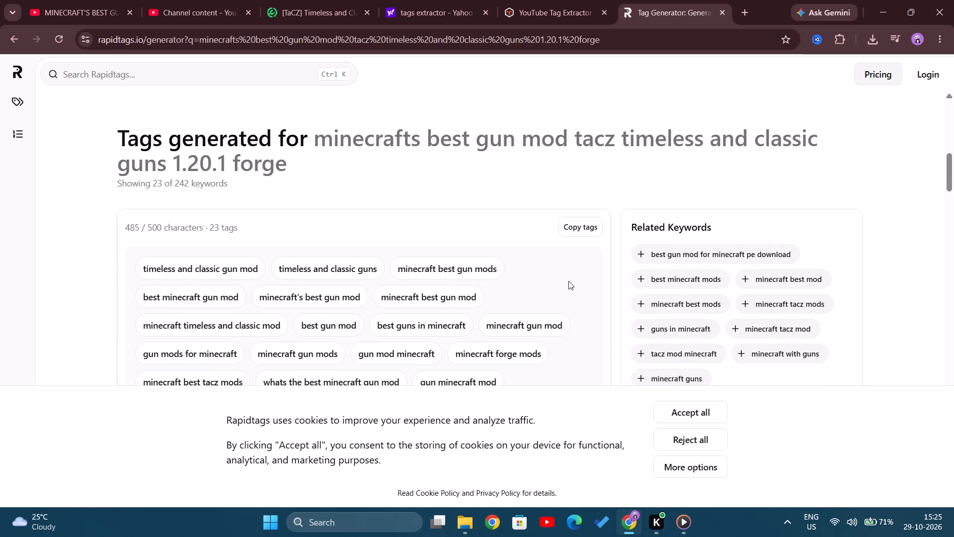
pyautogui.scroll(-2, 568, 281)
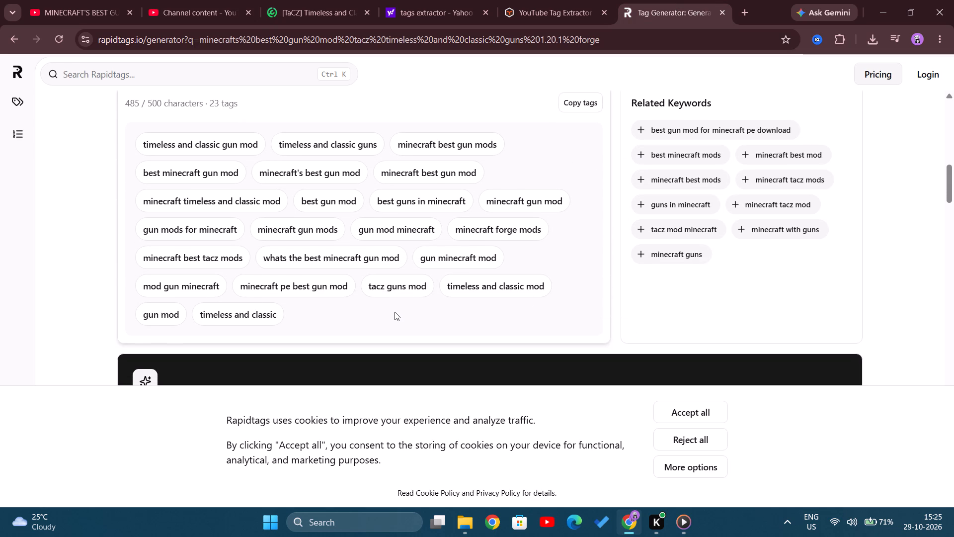
# Return to YouTube Studio and add the suggested tags "epic fight" and "minecraft modding" to the video.
pyautogui.click(198, 6)
pyautogui.click(331, 324)
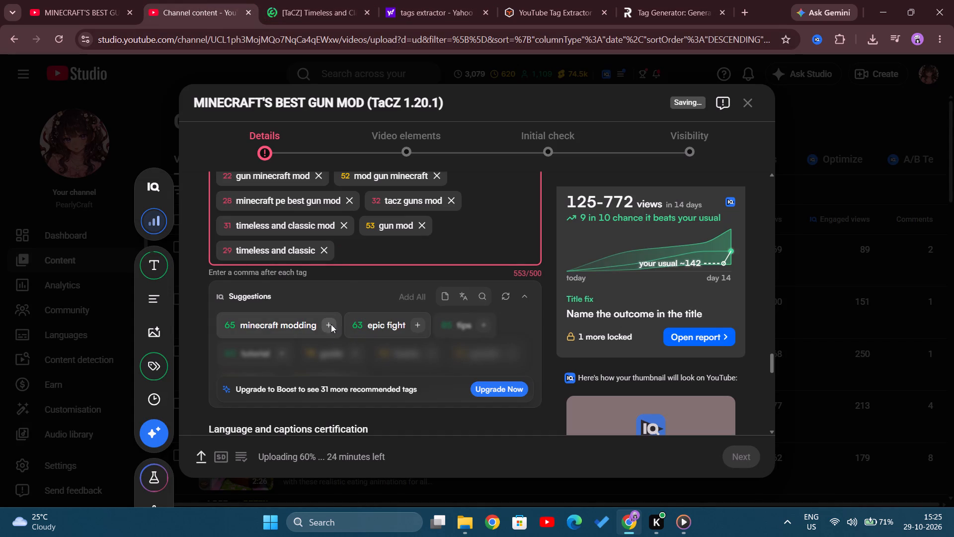
pyautogui.click(414, 326)
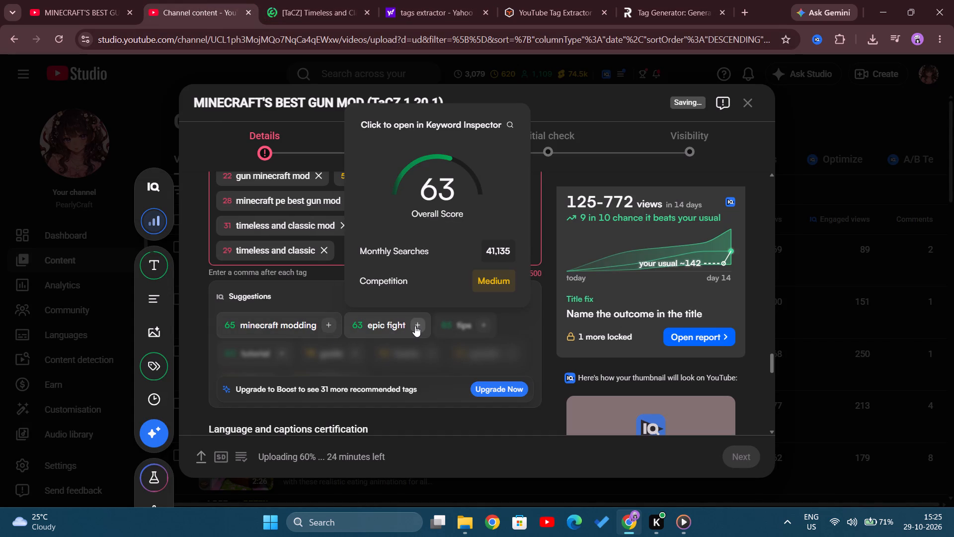
pyautogui.click(331, 329)
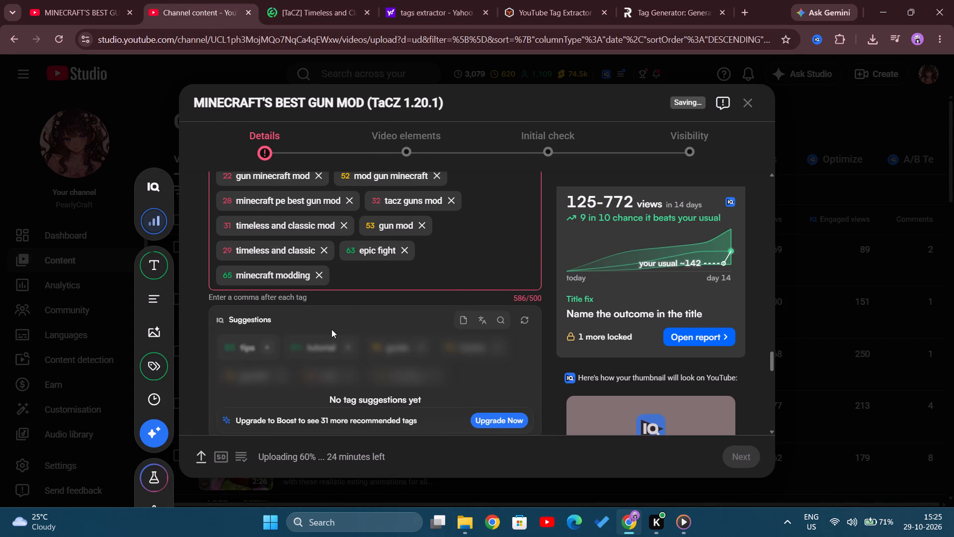
# Paste the copied tag list at the end of the description, one blank line below the "26:16 Machine Guns/LMG" chapter.
pyautogui.scroll(9, 444, 299)
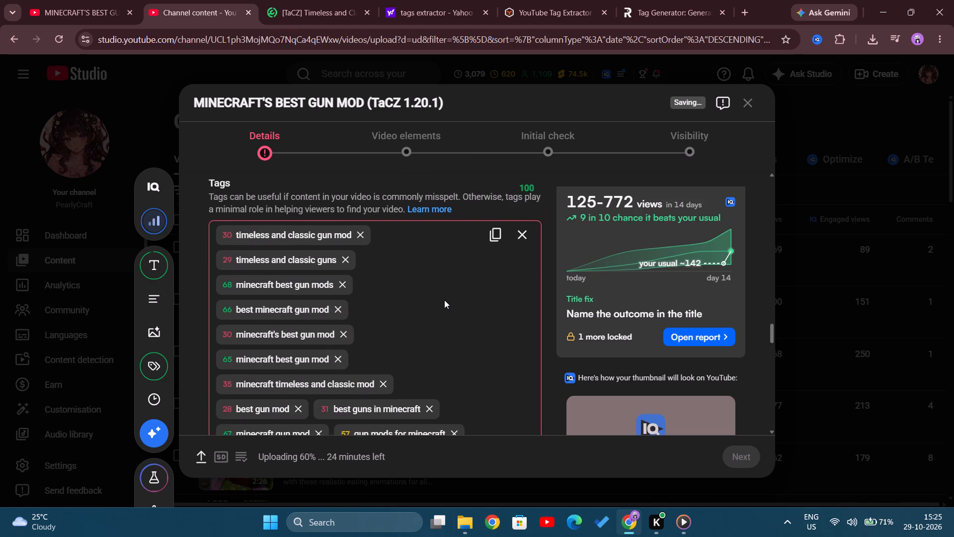
pyautogui.scroll(15, 444, 300)
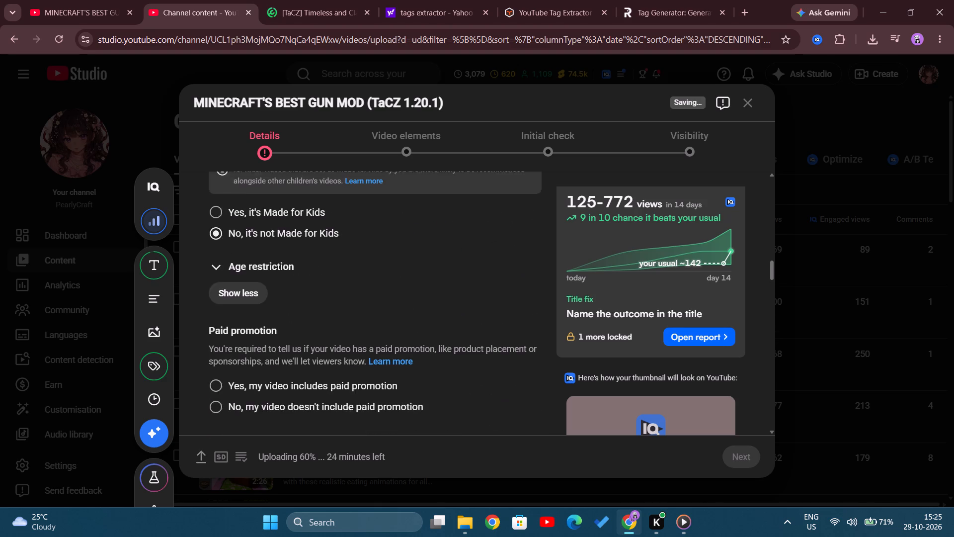
pyautogui.scroll(12, 444, 301)
pyautogui.scroll(-4, 407, 347)
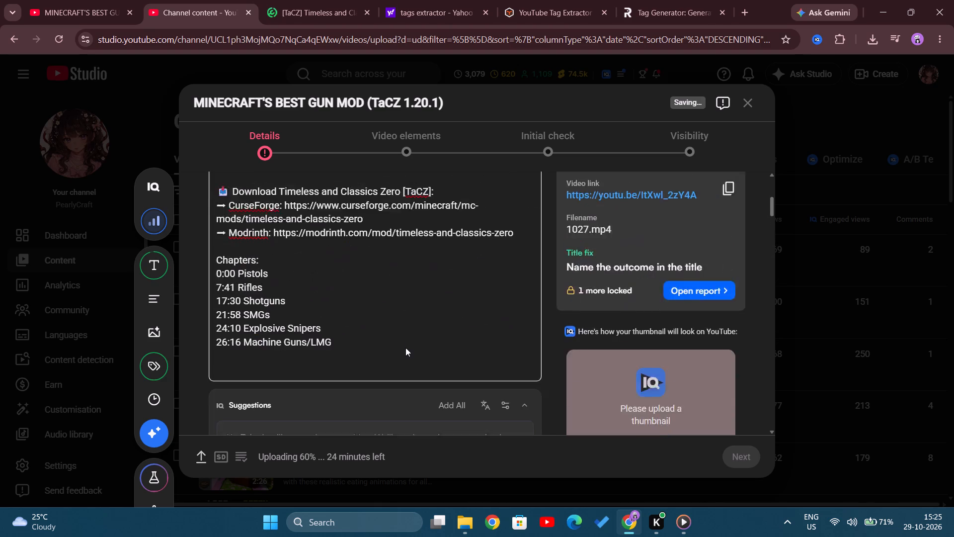
pyautogui.click(351, 216)
pyautogui.press('Return')
pyautogui.press('Return')
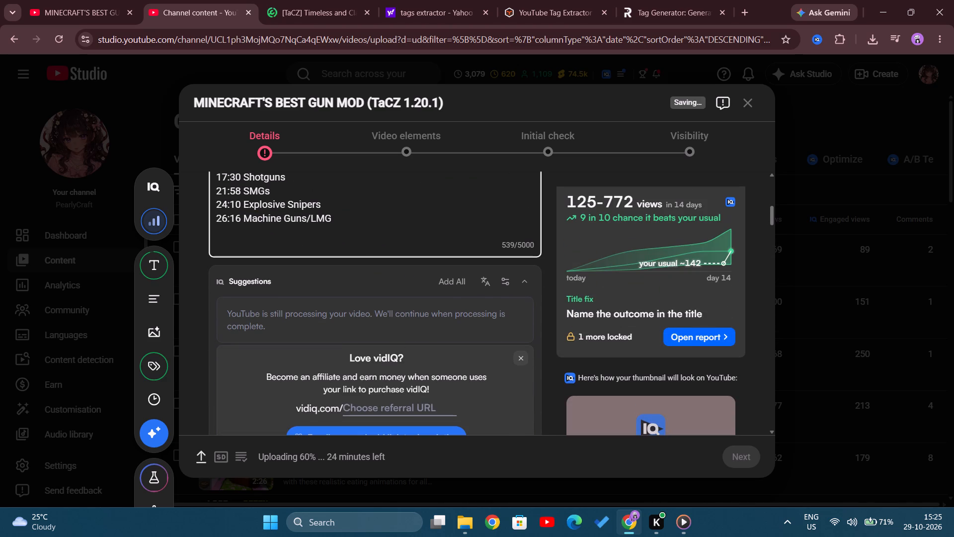
pyautogui.hotkey('ctrl', 'v')
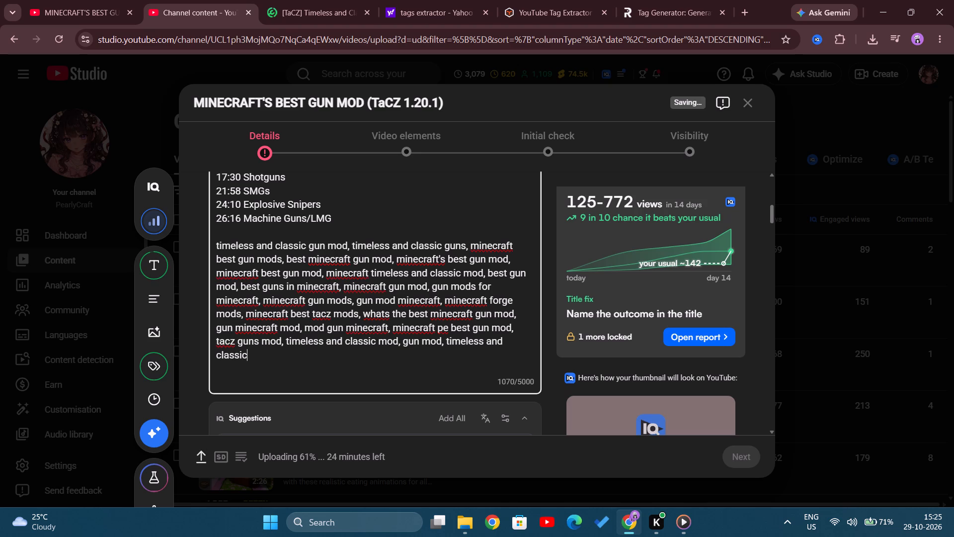
# Put "timeless and classic gun mod" and "timeless and classic guns" on separate lines in the description, without commas or leading spaces.
pyautogui.click(350, 245)
pyautogui.press('BackSpace')
pyautogui.press('Return')
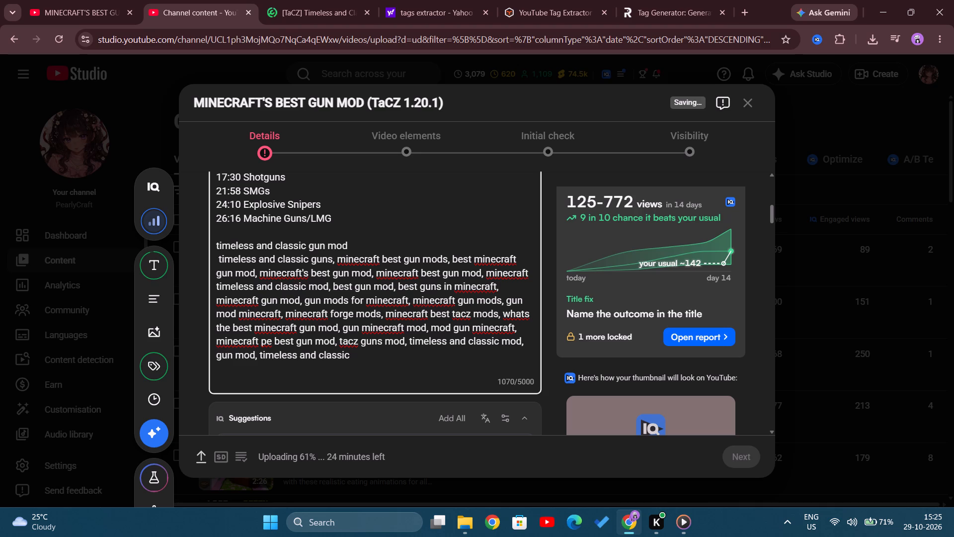
pyautogui.click(220, 259)
pyautogui.press('BackSpace')
pyautogui.click(332, 255)
pyautogui.click(335, 259)
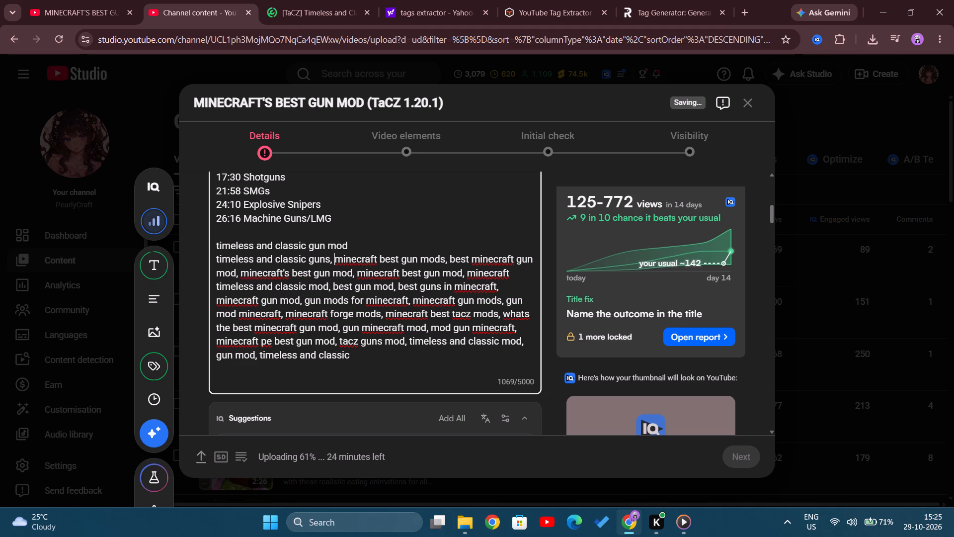
pyautogui.press('BackSpace')
pyautogui.press('BackSpace')
pyautogui.press('Return')
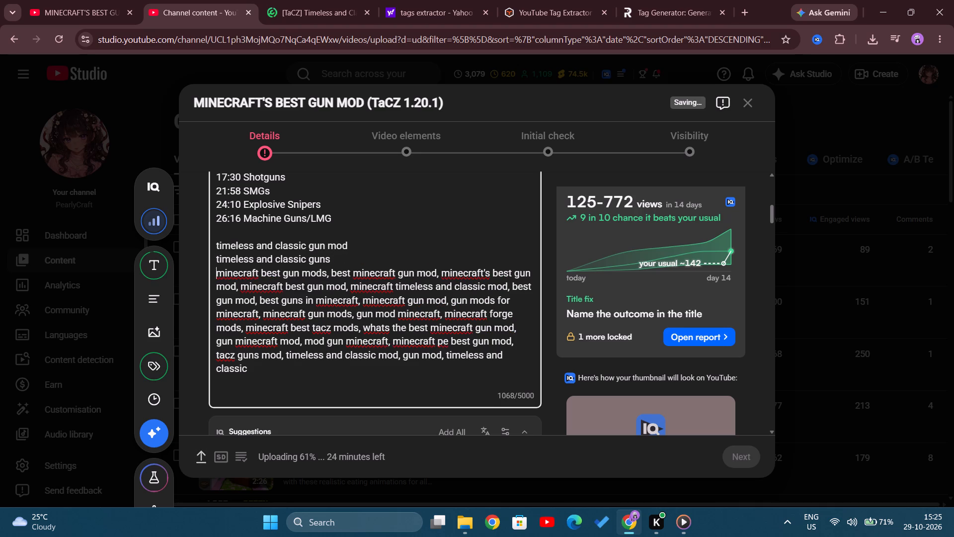
# Put "minecraft best gun mods" and "best minecraft gun mod" on separate lines in the description, removing their commas.
pyautogui.click(330, 273)
pyautogui.press('BackSpace')
pyautogui.press('BackSpace')
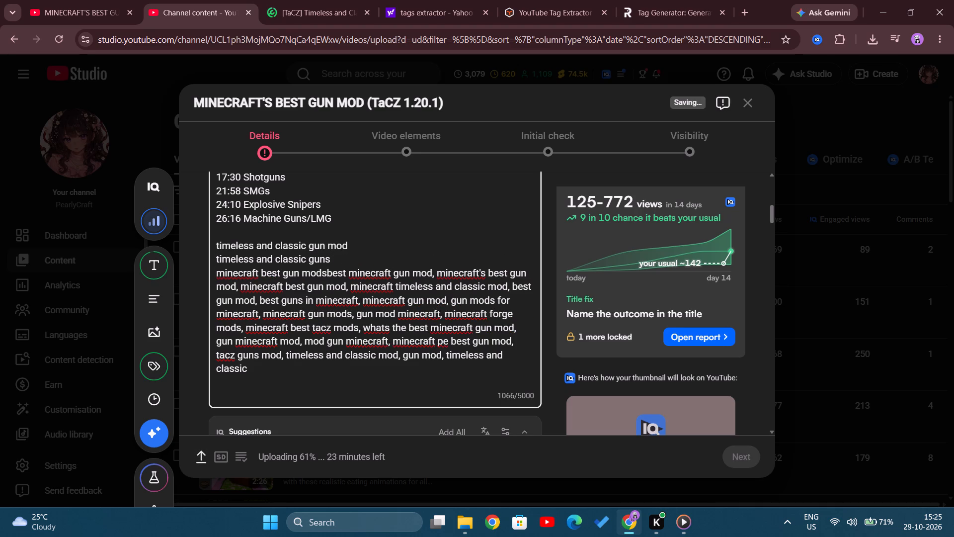
pyautogui.press('Return')
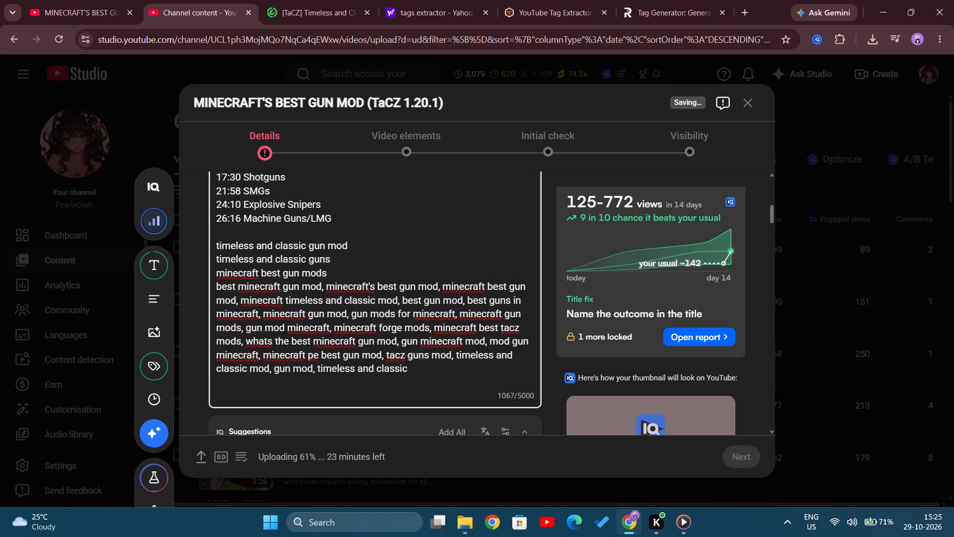
pyautogui.click(326, 286)
pyautogui.press('BackSpace')
pyautogui.press('BackSpace')
pyautogui.press('Return')
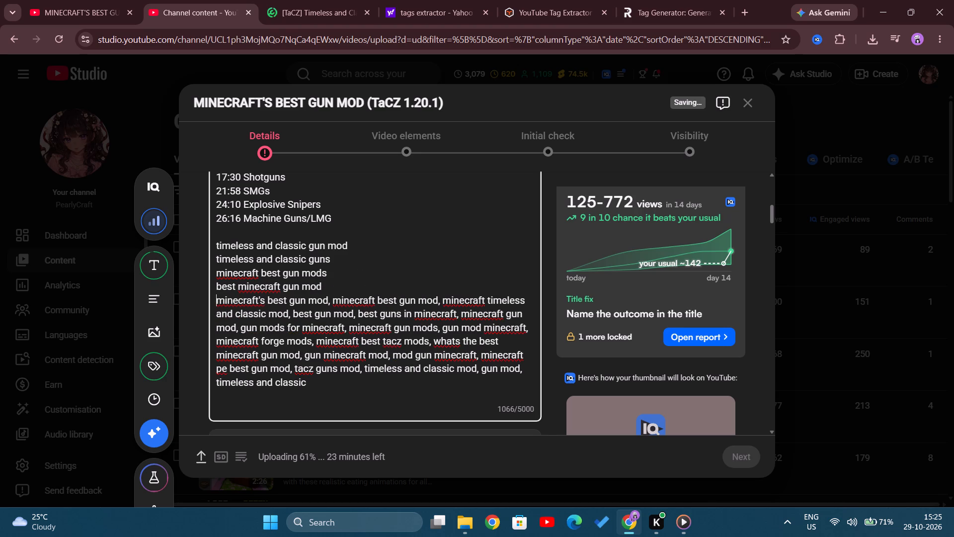
# Put "minecraft's best gun mod" and "minecraft best gun mod" on separate lines in the description, removing their commas.
pyautogui.click(332, 301)
pyautogui.press('BackSpace')
pyautogui.press('BackSpace')
pyautogui.press('Return')
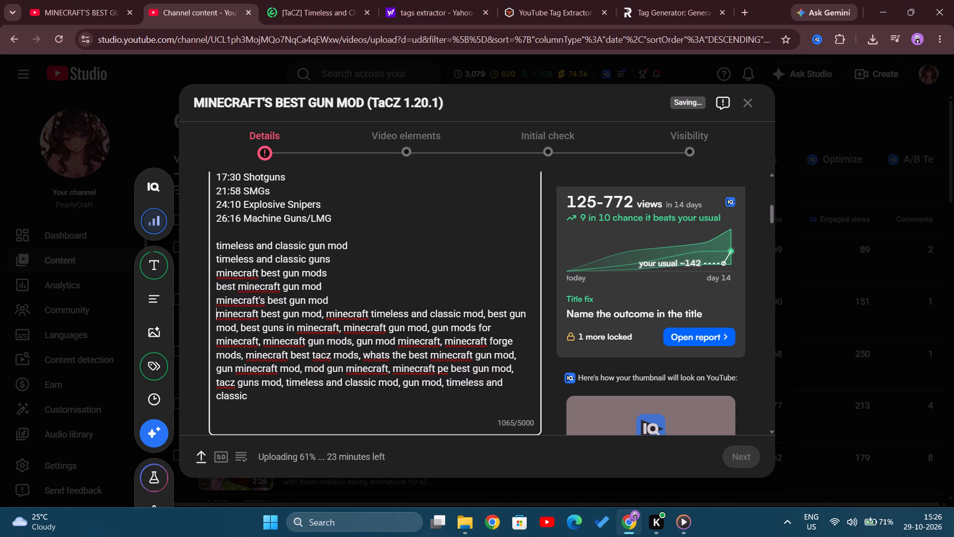
pyautogui.click(324, 314)
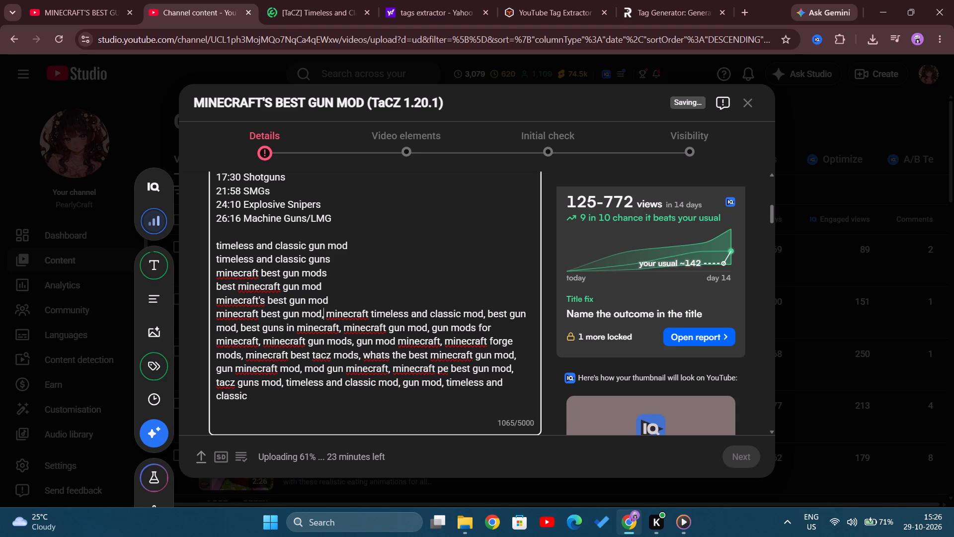
pyautogui.click(326, 315)
pyautogui.press('BackSpace')
pyautogui.press('BackSpace')
pyautogui.press('Return')
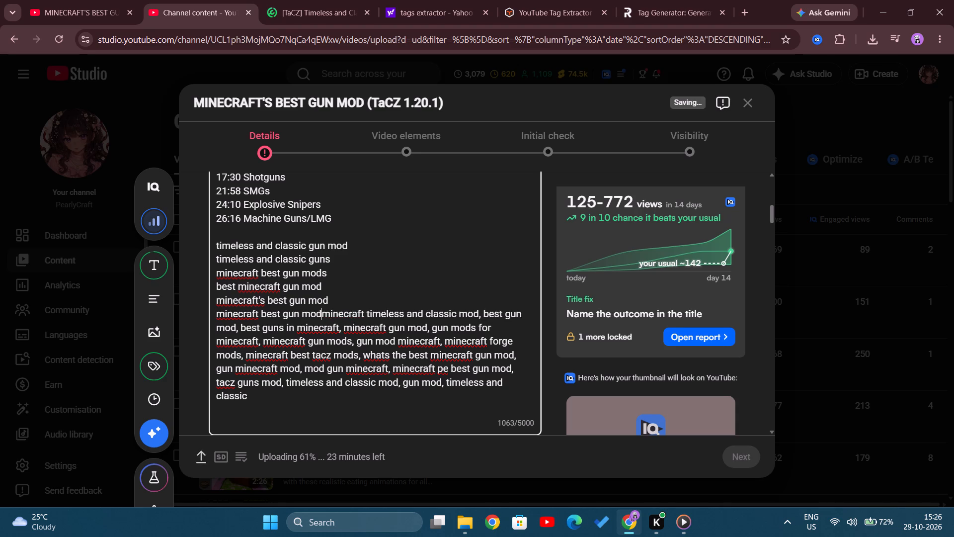
# Put "minecraft timeless and classic mod" and "best gun mod, best guns in minecraft" on separate description lines, removing the comma after each.
pyautogui.click(380, 327)
pyautogui.press('BackSpace')
pyautogui.press('BackSpace')
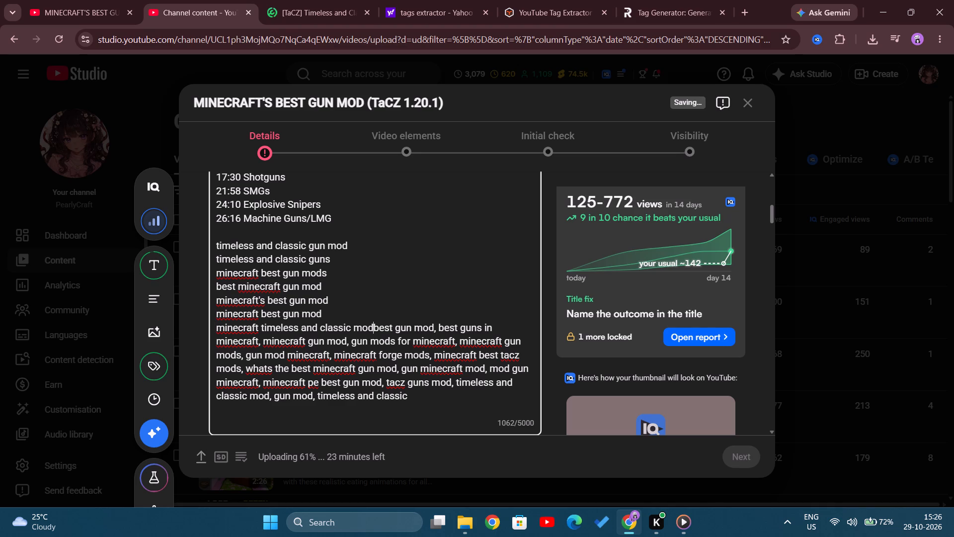
pyautogui.press('Return')
pyautogui.click(382, 343)
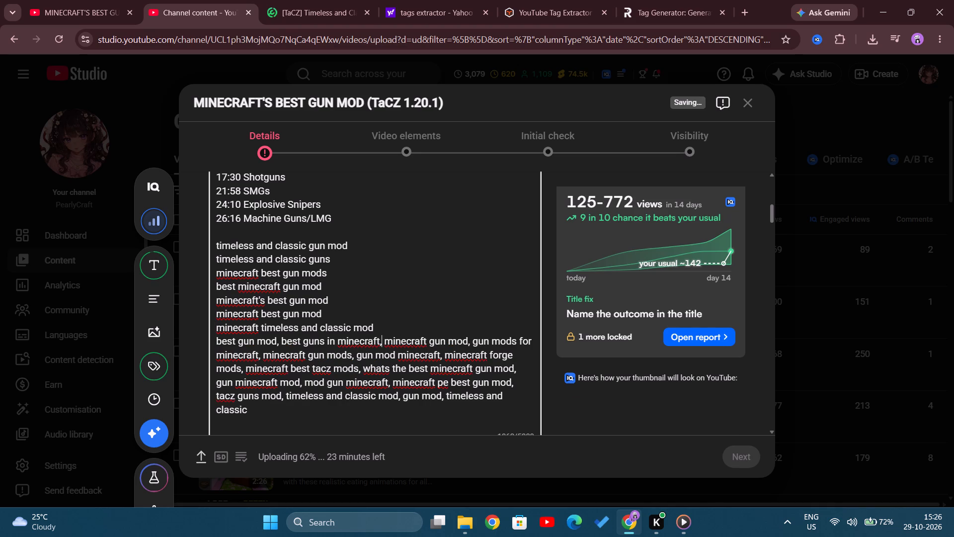
pyautogui.press('BackSpace')
pyautogui.click(382, 341)
pyautogui.press('BackSpace')
pyautogui.press('Return')
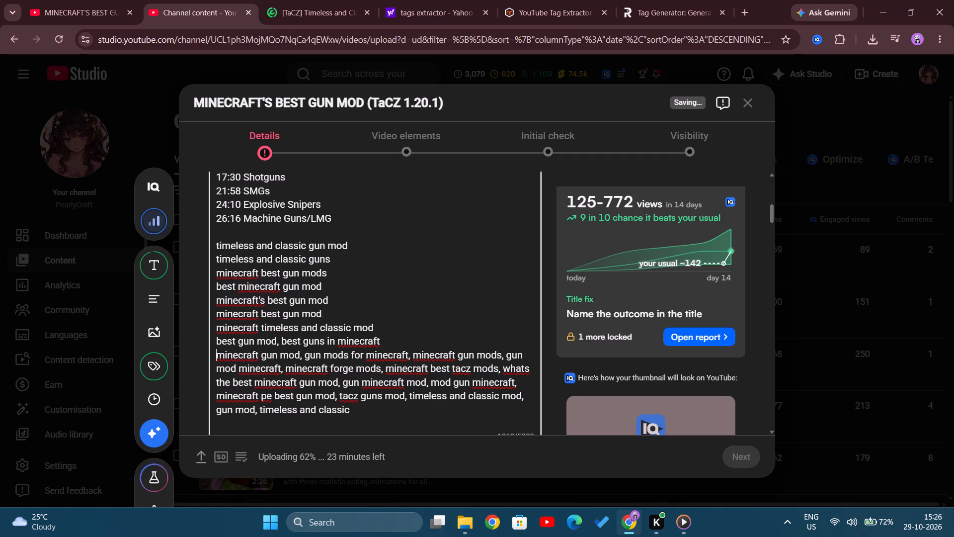
# Put "minecraft gun mod" and "gun mods for minecraft" on separate lines in the description, removing their trailing commas.
pyautogui.click(306, 354)
pyautogui.press('BackSpace')
pyautogui.press('BackSpace')
pyautogui.press('Return')
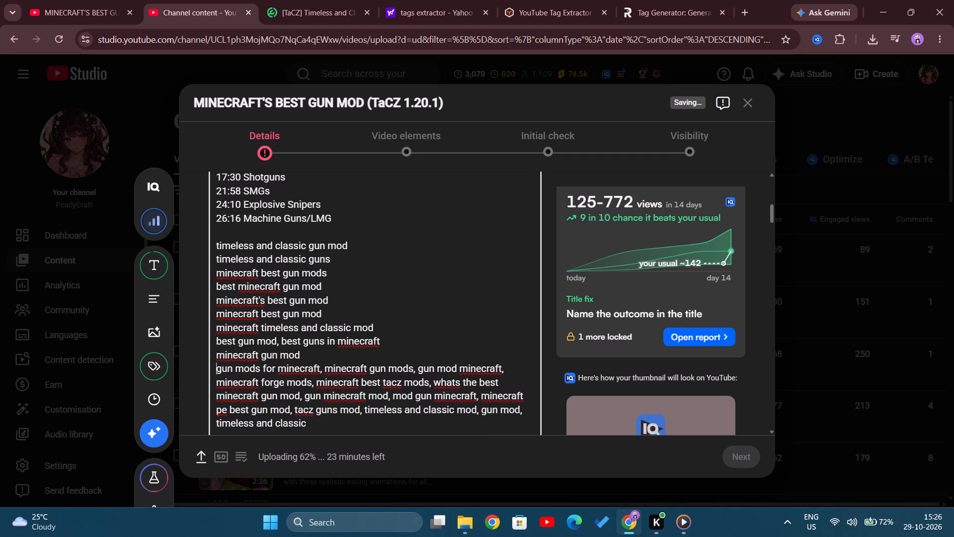
pyautogui.click(324, 364)
pyautogui.press('BackSpace')
pyautogui.press('BackSpace')
pyautogui.press('Return')
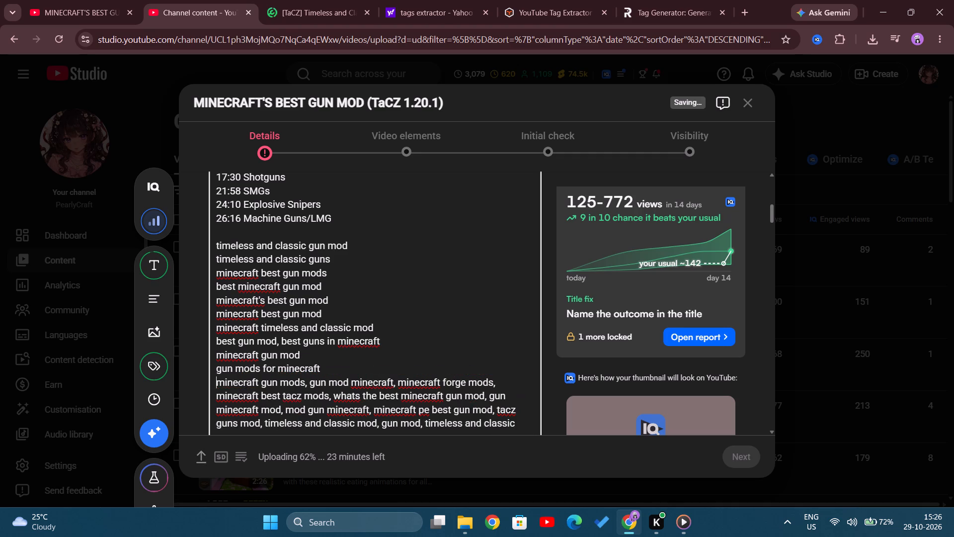
# Put "minecraft gun mods" and "gun mod minecraft" on separate lines in the description, removing their trailing commas.
pyautogui.click(308, 383)
pyautogui.click(309, 383)
pyautogui.press('BackSpace')
pyautogui.press('BackSpace')
pyautogui.press('Return')
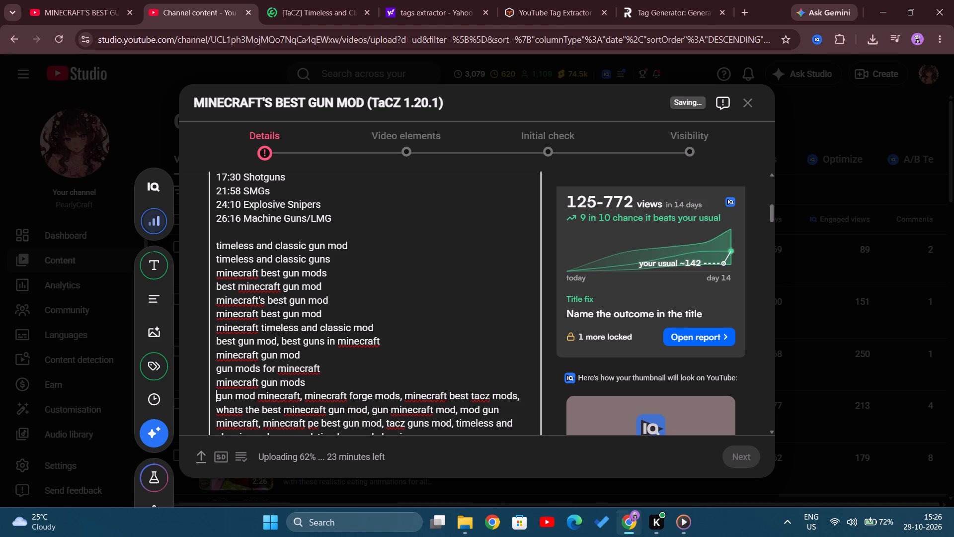
pyautogui.click(303, 397)
pyautogui.press('BackSpace')
pyautogui.press('BackSpace')
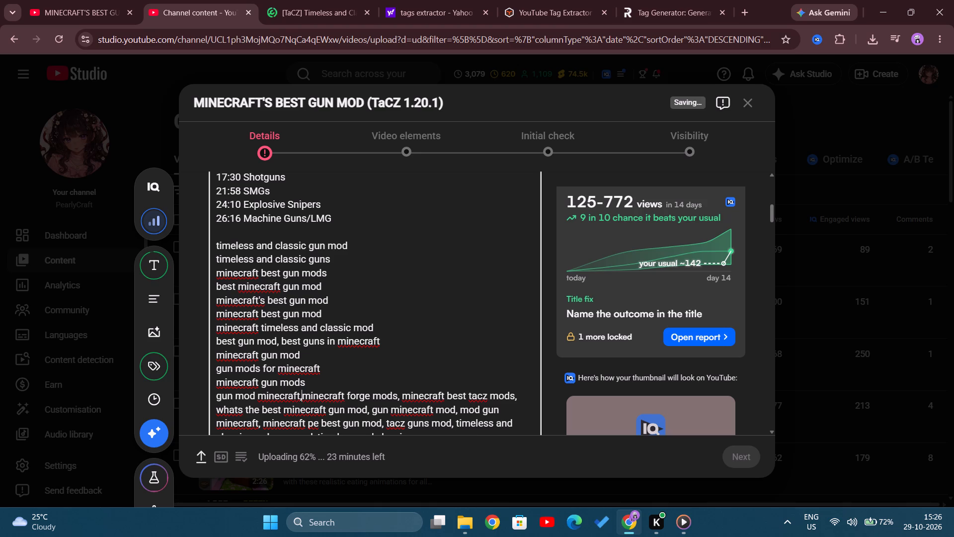
pyautogui.press('Return')
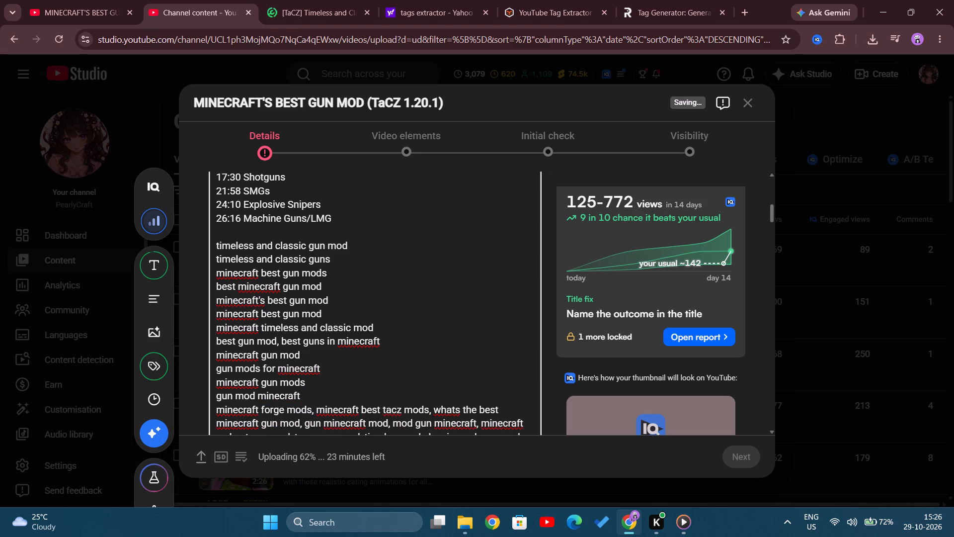
# Put "minecraft forge mods" and "minecraft best tacz mods" on separate lines in the description, removing their trailing commas.
pyautogui.click(317, 409)
pyautogui.press('BackSpace')
pyautogui.press('BackSpace')
pyautogui.press('Return')
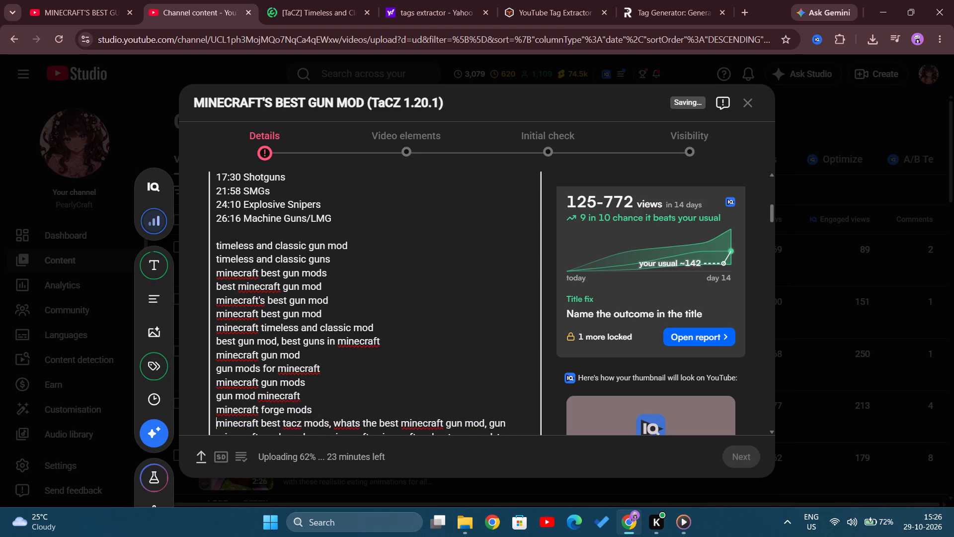
pyautogui.scroll(-3, 373, 374)
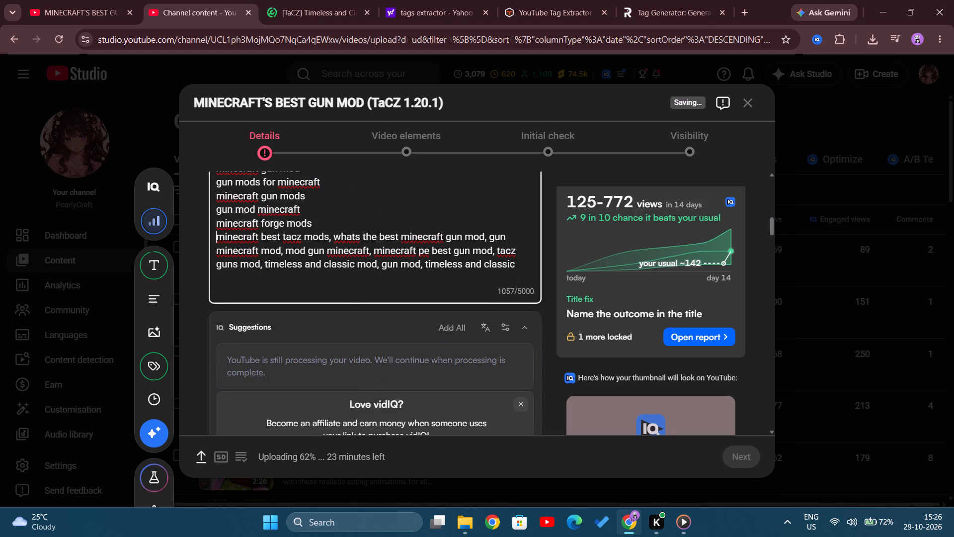
pyautogui.click(333, 233)
pyautogui.press('BackSpace')
pyautogui.press('BackSpace')
pyautogui.press('Return')
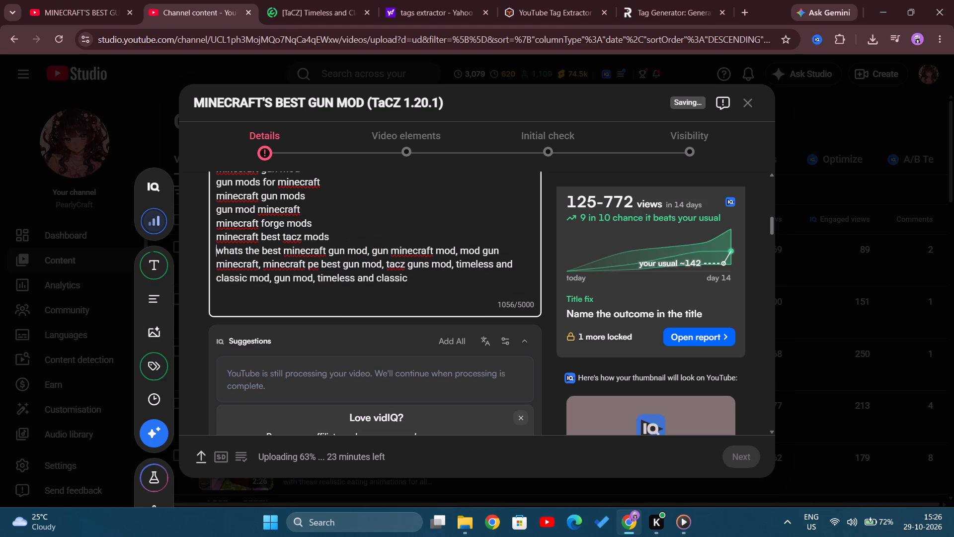
# Put "whats the best minecraft gun mod" and "gun minecraft mod" on separate lines in the description, removing their trailing commas.
pyautogui.click(373, 250)
pyautogui.press('BackSpace')
pyautogui.press('BackSpace')
pyautogui.press('Return')
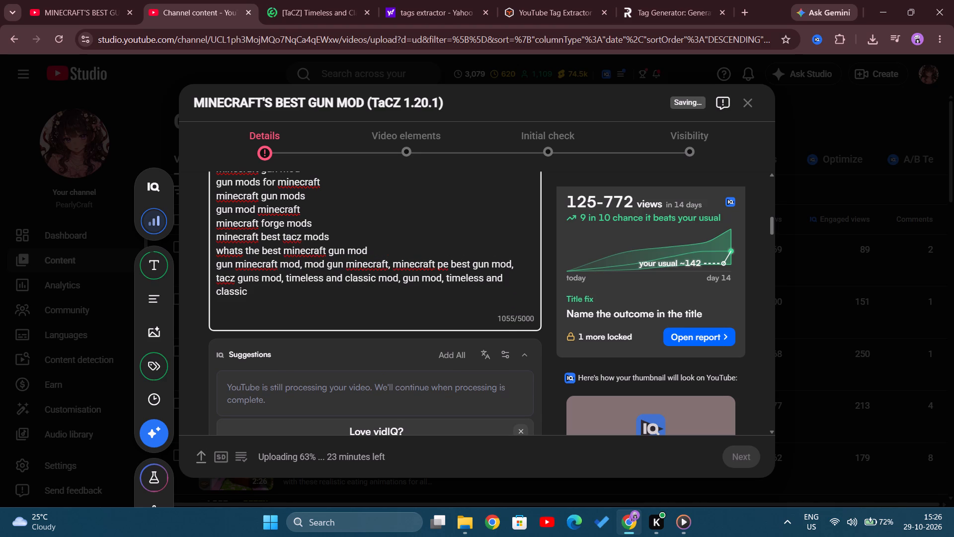
pyautogui.click(304, 264)
pyautogui.press('BackSpace')
pyautogui.press('BackSpace')
pyautogui.press('Return')
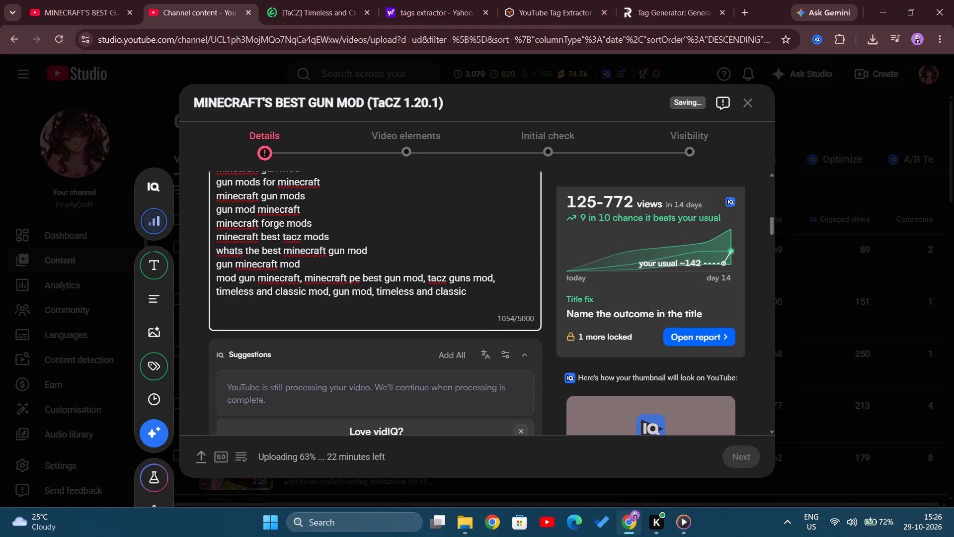
# Put "mod gun minecraft" and "minecraft pe best gun mod" on separate lines in the description, removing their trailing commas.
pyautogui.click(306, 279)
pyautogui.press('BackSpace')
pyautogui.press('BackSpace')
pyautogui.press('Return')
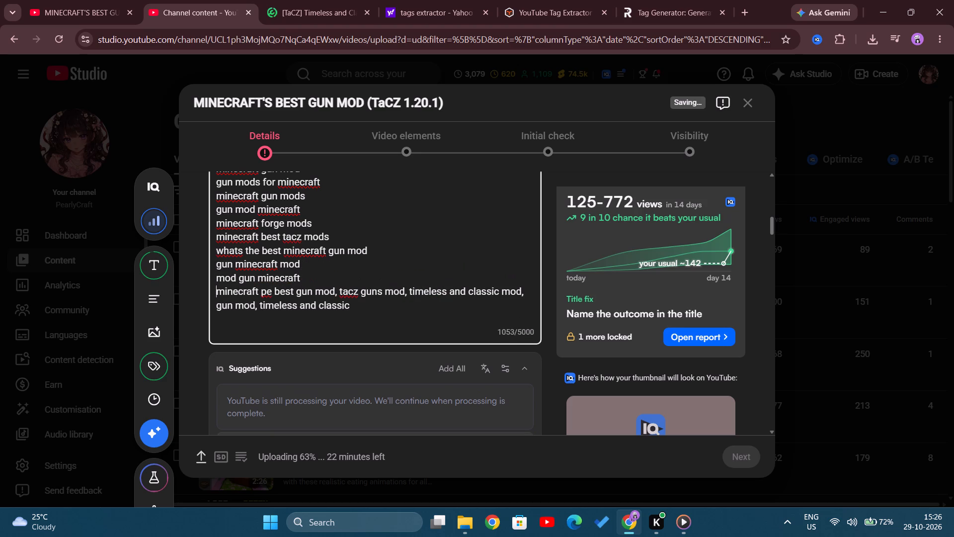
pyautogui.click(339, 291)
pyautogui.press('BackSpace')
pyautogui.press('BackSpace')
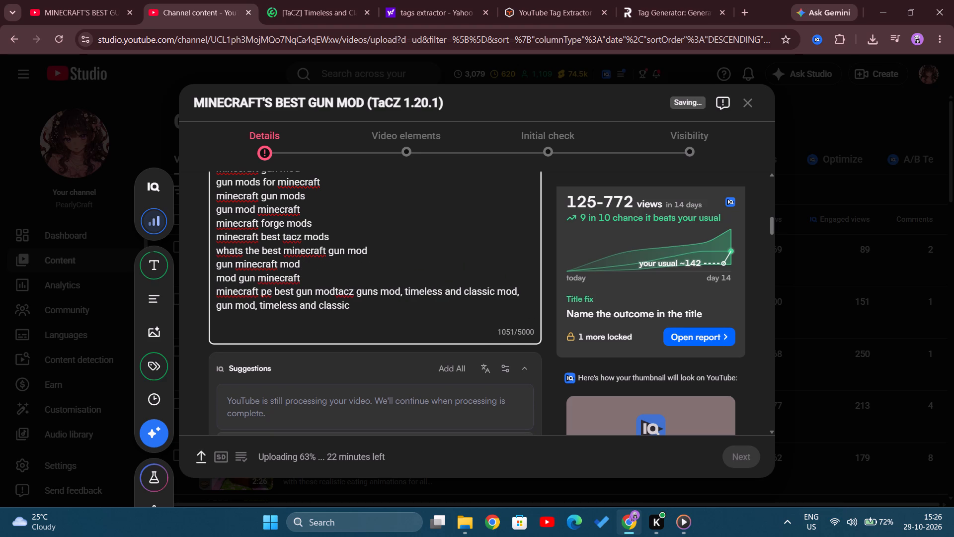
pyautogui.press('Return')
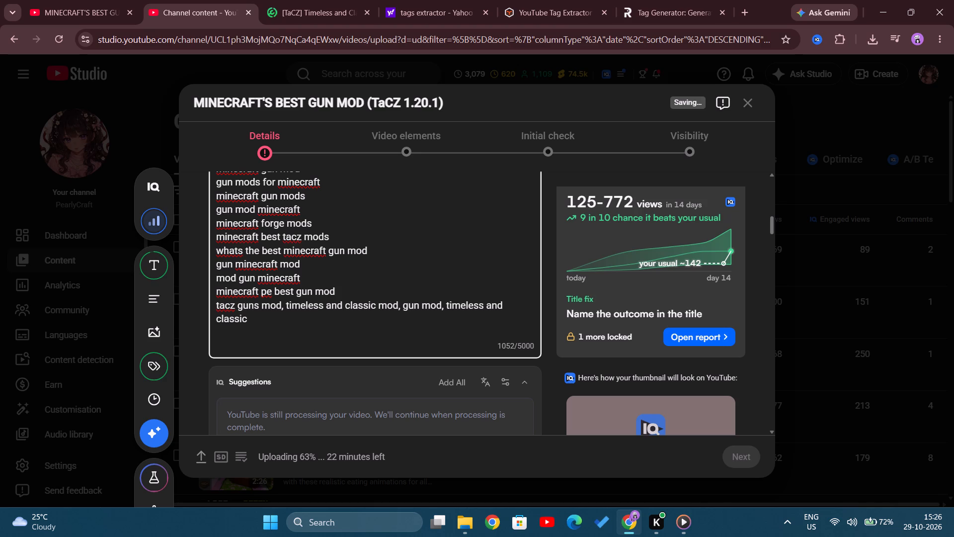
# Put "tacz guns mod" and "timeless and classic mod" on separate lines in the description, removing their trailing commas.
pyautogui.click(405, 306)
pyautogui.press('BackSpace')
pyautogui.press('BackSpace')
pyautogui.press('Return')
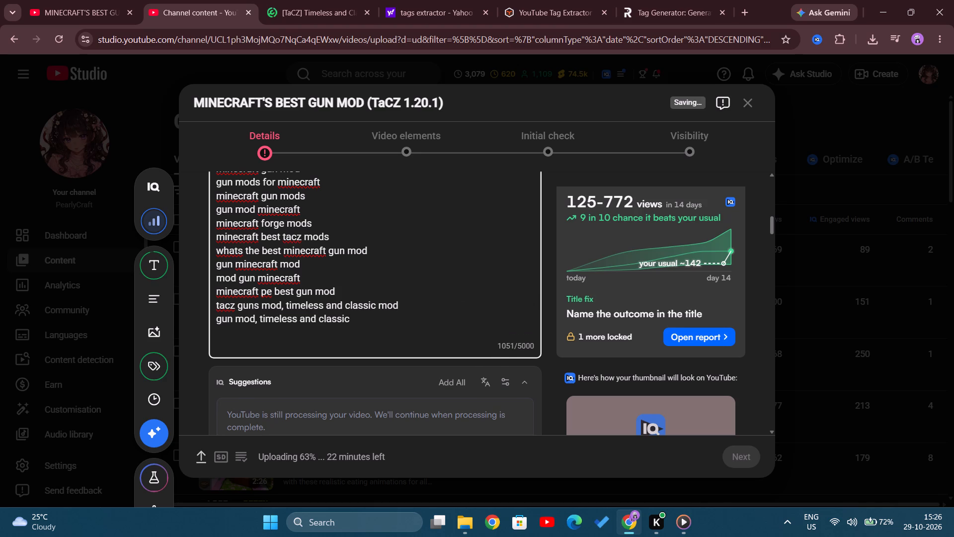
pyautogui.click(285, 302)
pyautogui.press('BackSpace')
pyautogui.press('BackSpace')
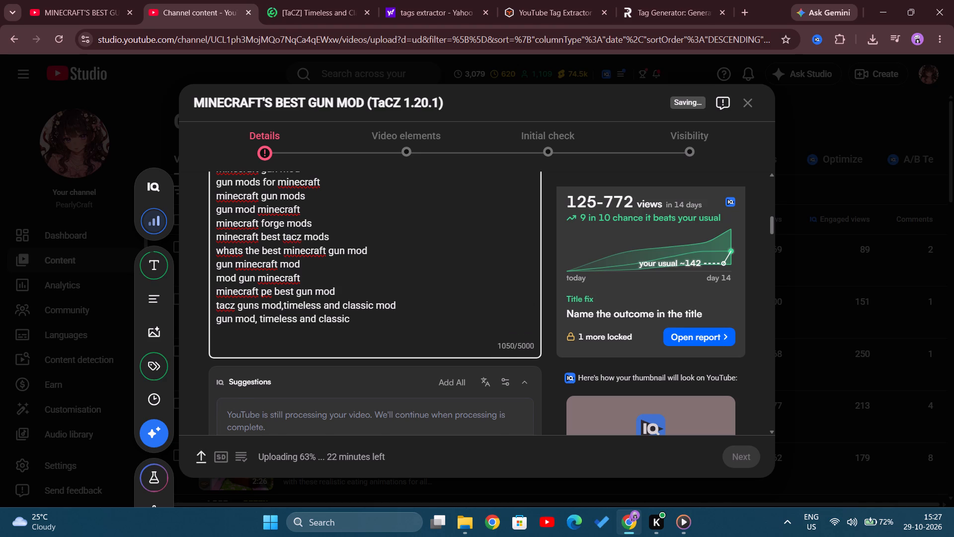
pyautogui.press('Return')
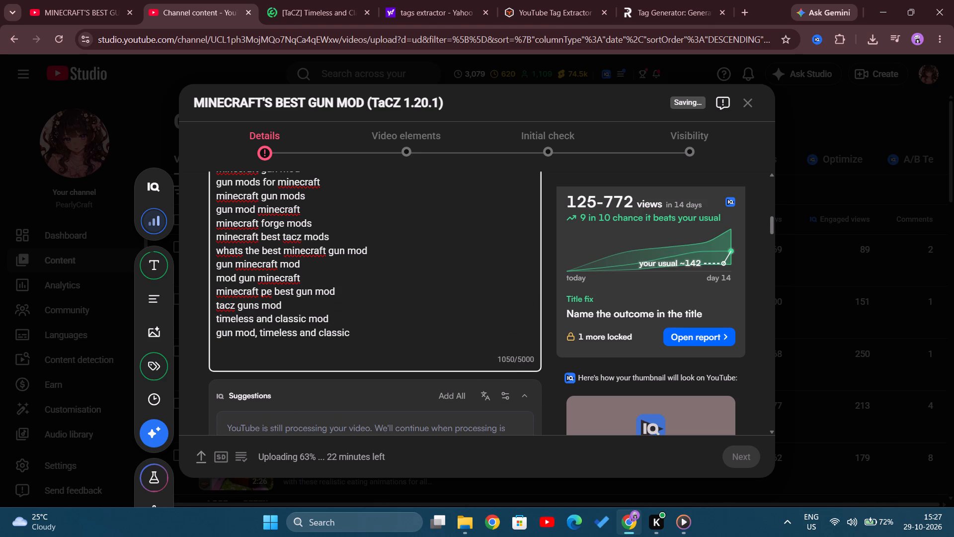
# Split the last two description tags, "gun mod" and "timeless and classic", onto separate lines without the comma.
pyautogui.click(260, 331)
pyautogui.press('BackSpace')
pyautogui.press('BackSpace')
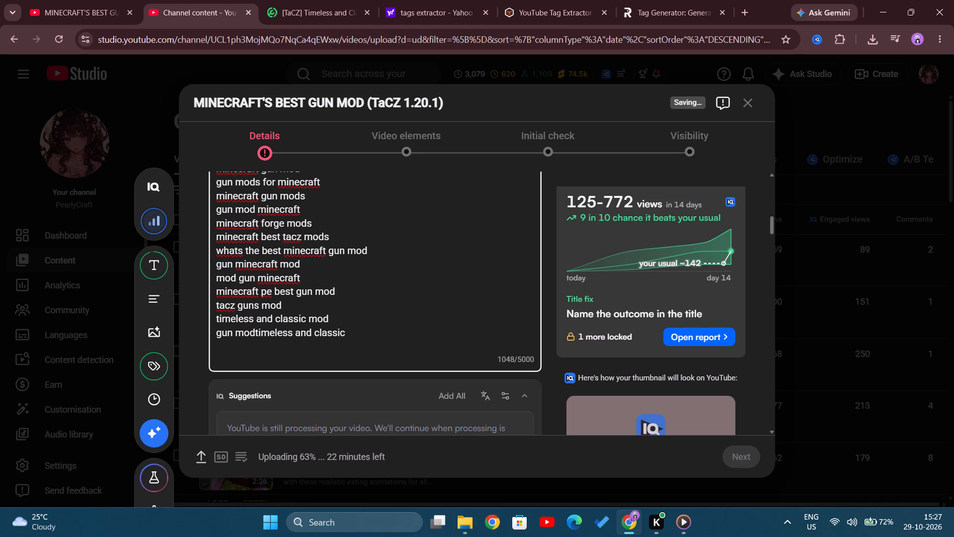
pyautogui.press('Return')
# Review the video details from the title and description through Audience to Tags, checking what the Details error mark refers to.
pyautogui.scroll(4, 352, 317)
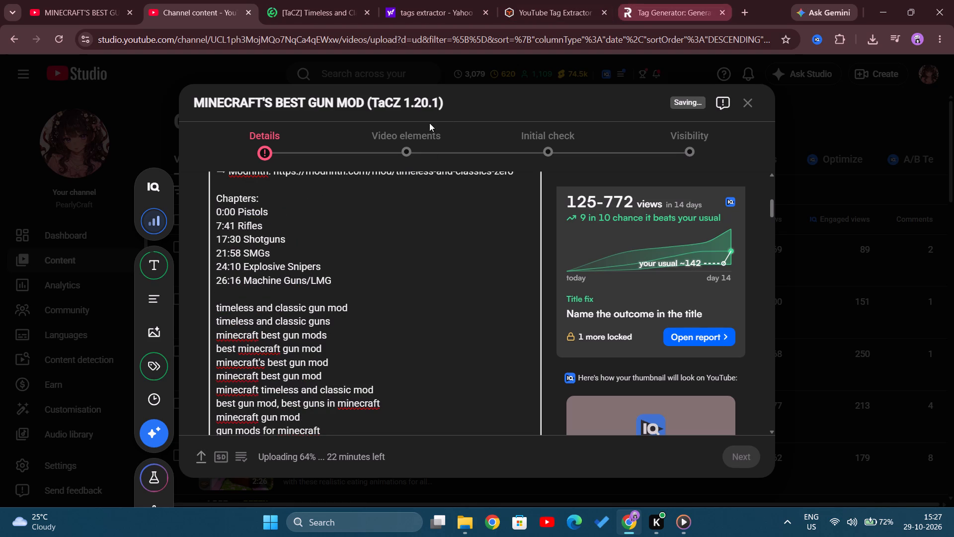
pyautogui.scroll(3, 327, 230)
pyautogui.scroll(-3, 327, 230)
pyautogui.scroll(10, 327, 230)
pyautogui.click(265, 157)
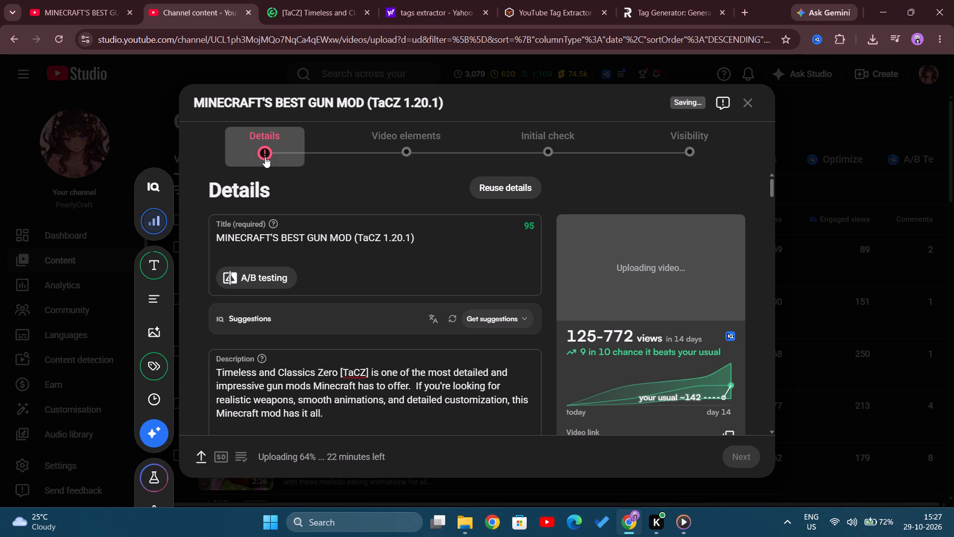
pyautogui.scroll(-7, 275, 202)
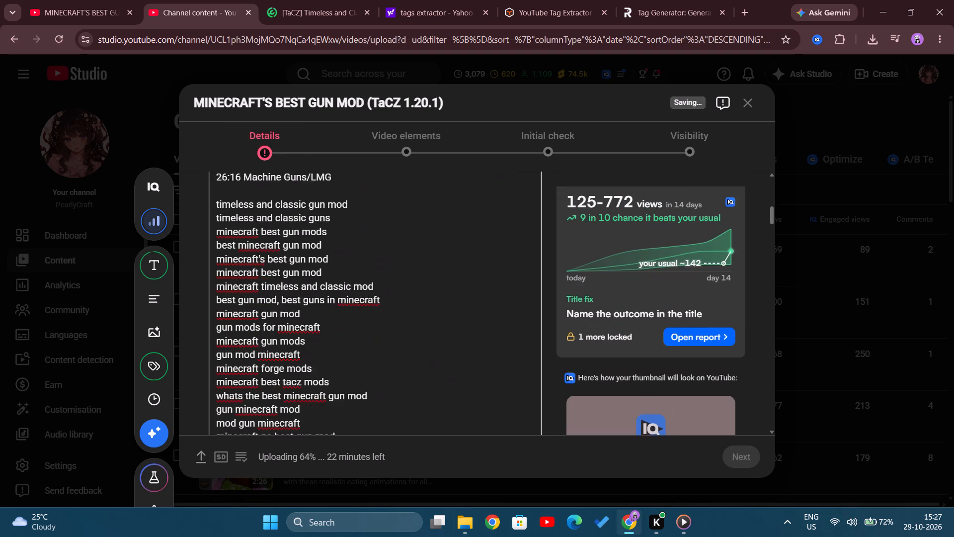
pyautogui.scroll(-16, 275, 202)
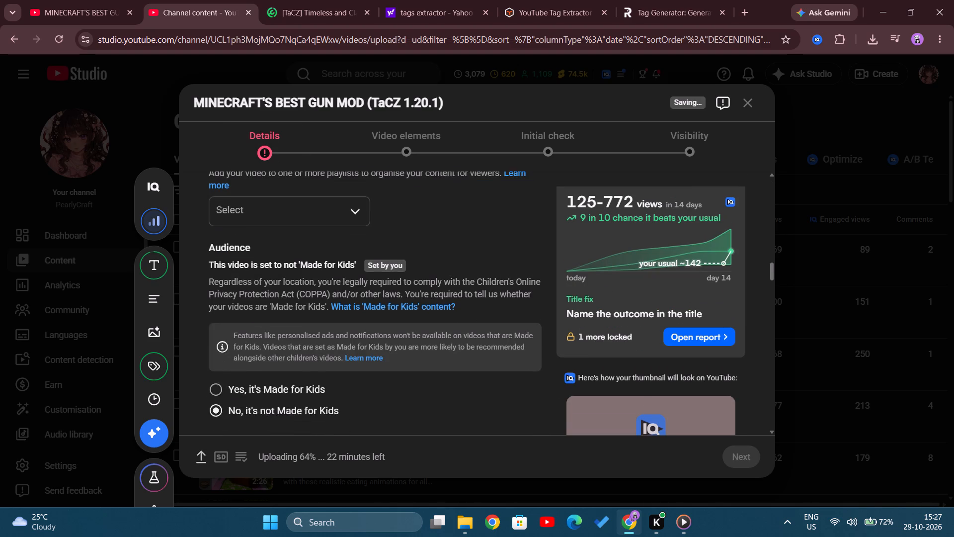
pyautogui.scroll(-13, 275, 202)
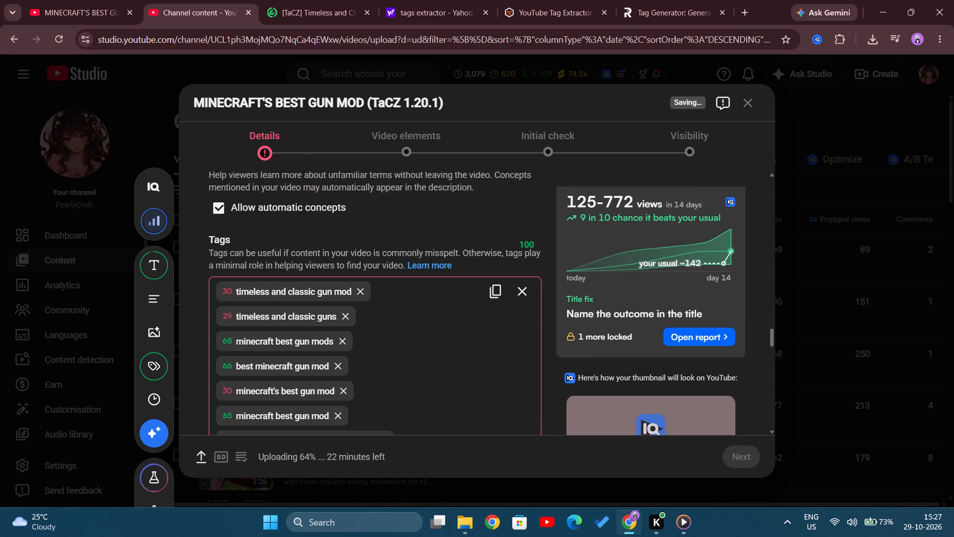
pyautogui.scroll(-1, 275, 202)
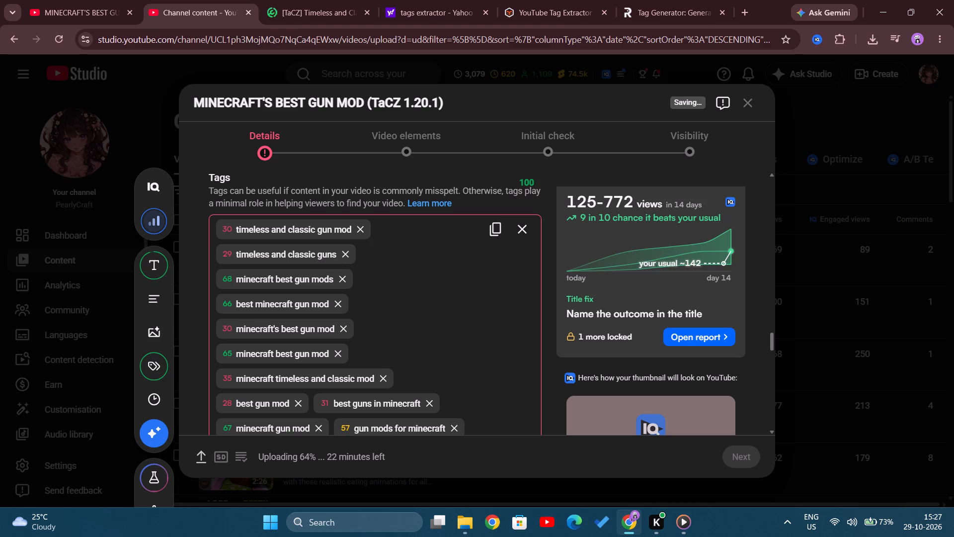
pyautogui.scroll(-3, 275, 202)
# Recheck the title, description, thumbnail, playlist and audience sections of the video details from the top.
pyautogui.click(268, 151)
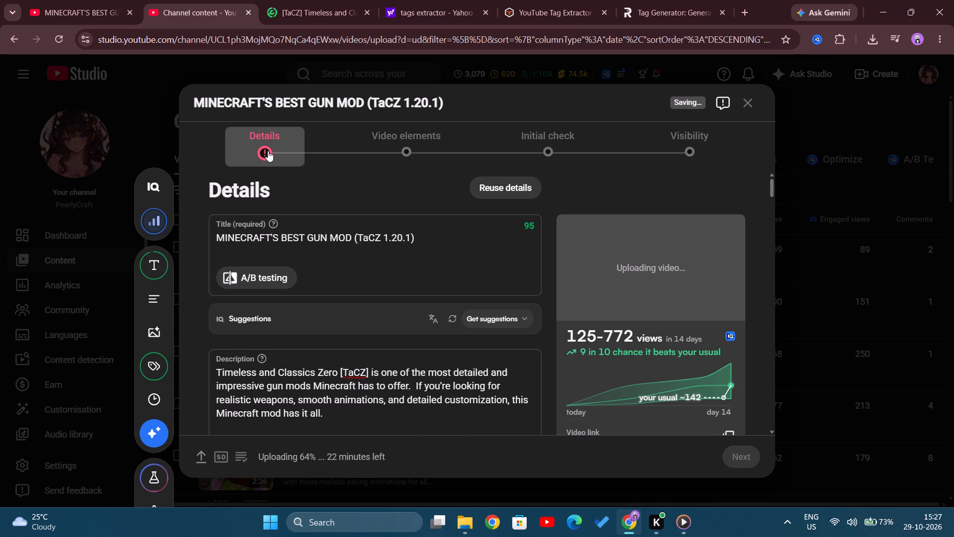
pyautogui.click(268, 151)
pyautogui.scroll(-3, 266, 164)
pyautogui.scroll(-4, 330, 300)
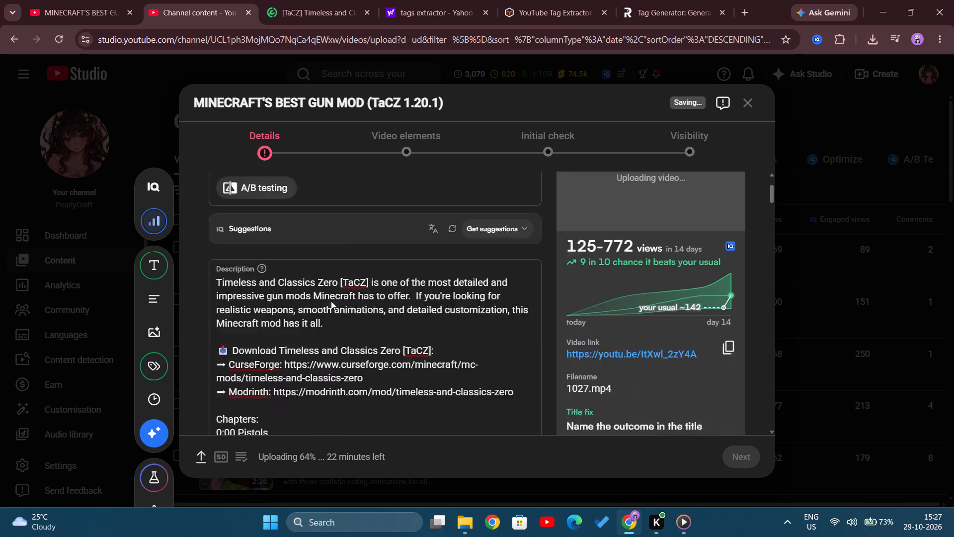
pyautogui.scroll(-5, 331, 301)
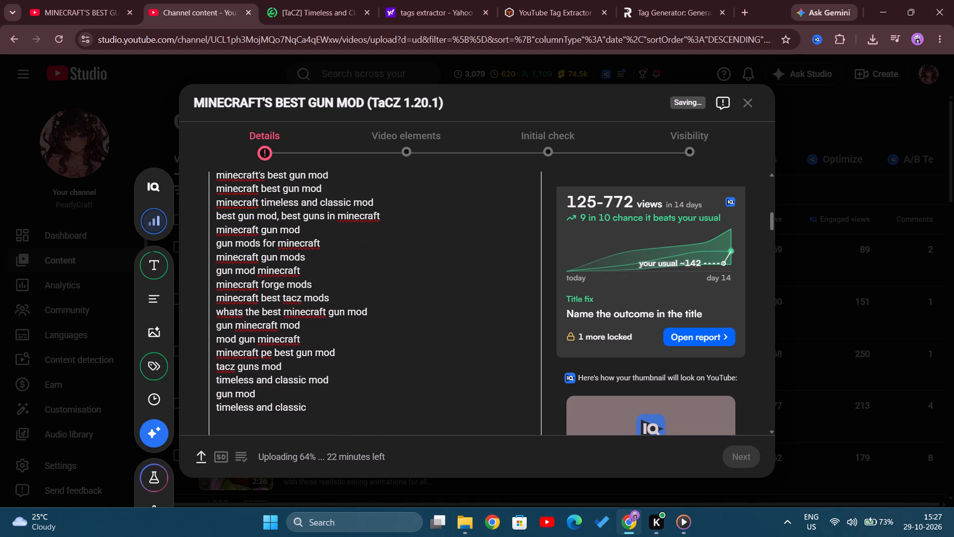
pyautogui.scroll(-7, 330, 300)
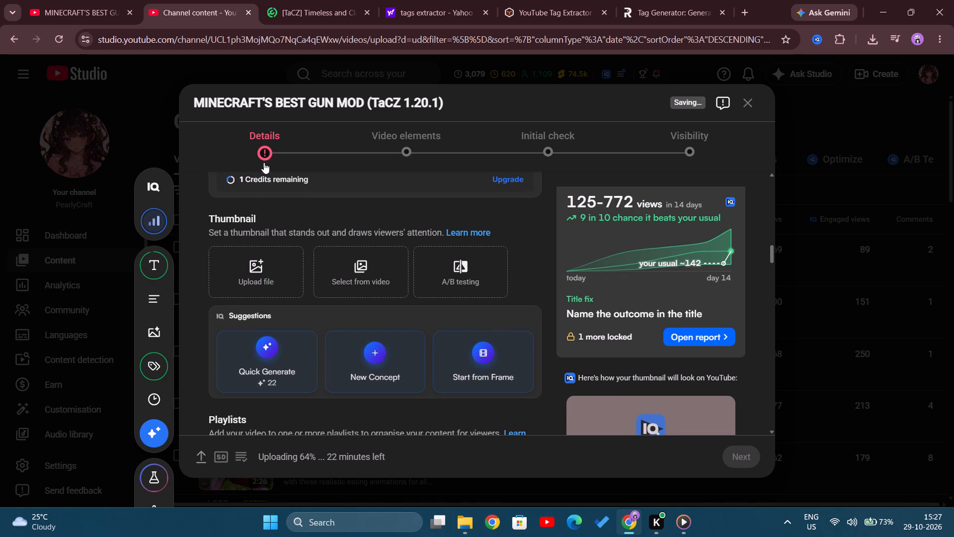
pyautogui.scroll(-4, 226, 277)
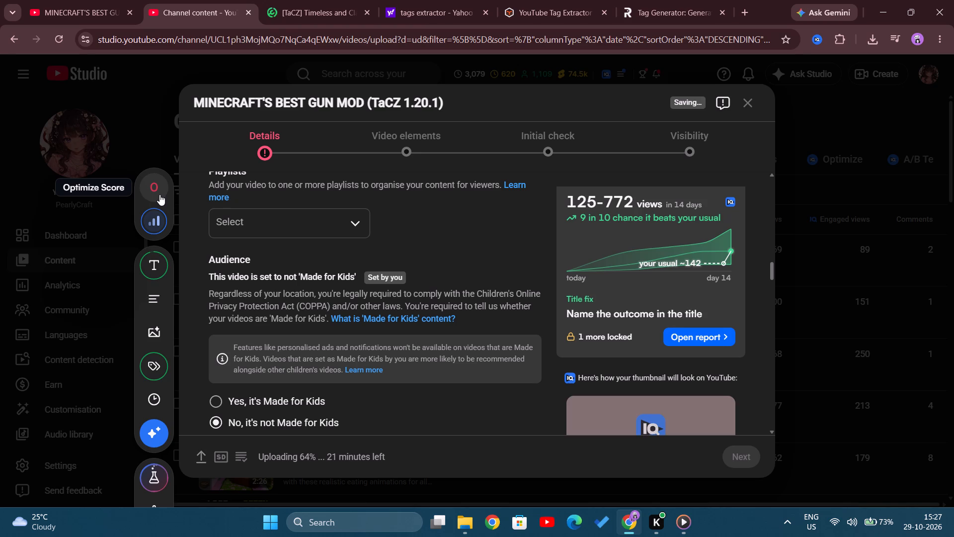
# Remove the tags "minecraft best tacz mods", "whats the best minecraft gun mod", "gun minecraft mod" and "minecraft pe best gun mod".
pyautogui.scroll(-3, 359, 344)
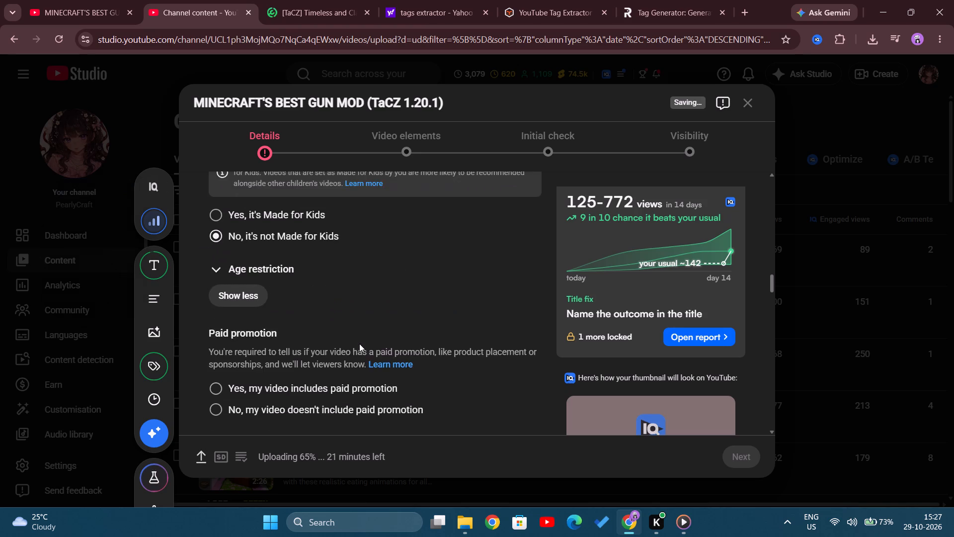
pyautogui.scroll(-13, 359, 344)
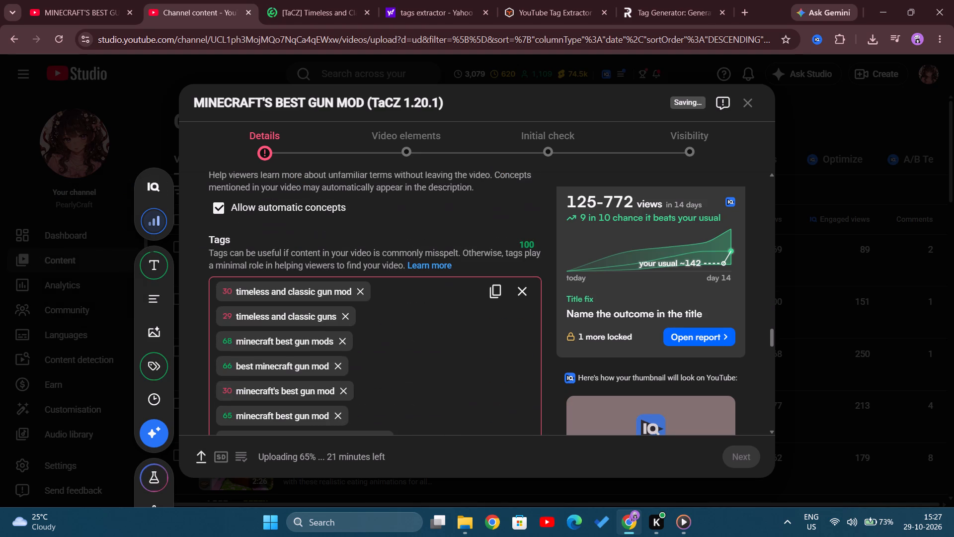
pyautogui.scroll(-3, 359, 344)
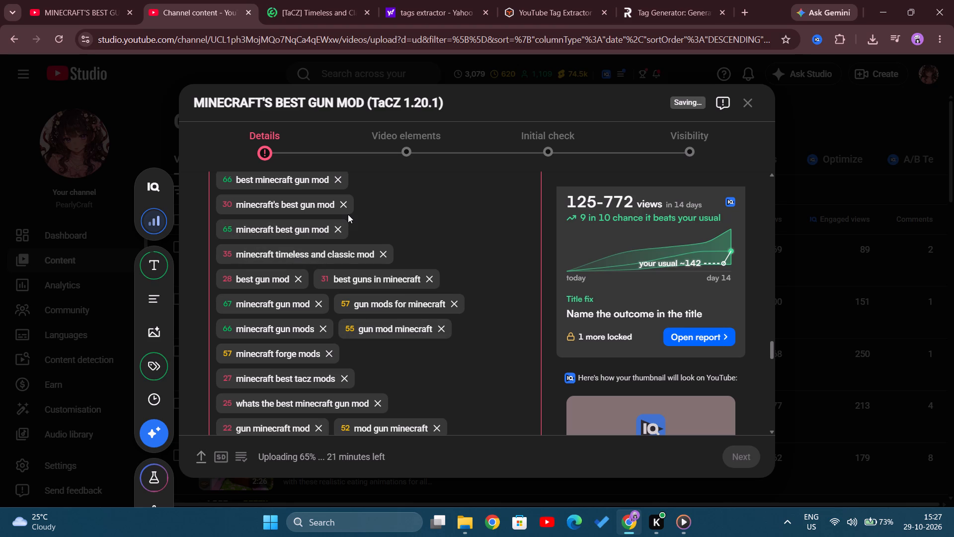
pyautogui.scroll(-1, 348, 214)
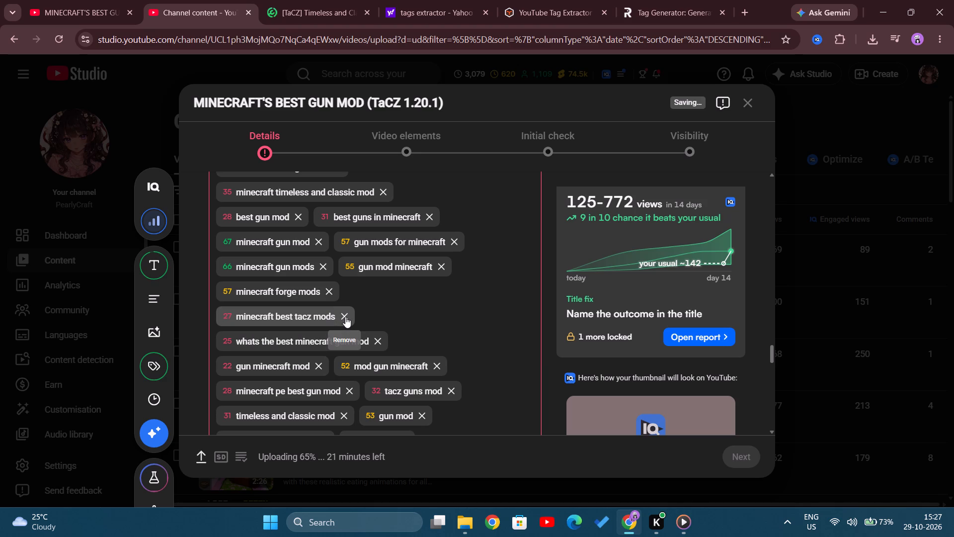
pyautogui.click(345, 317)
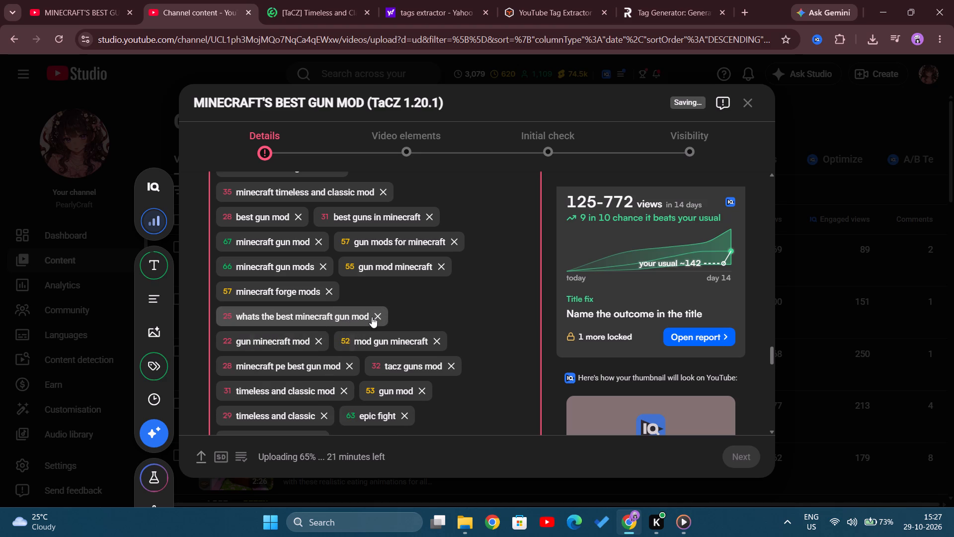
pyautogui.click(375, 317)
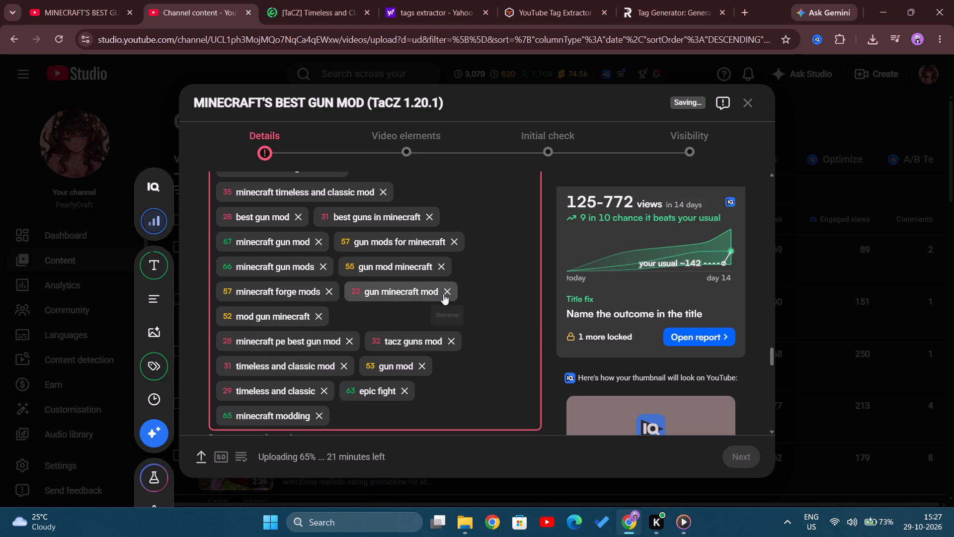
pyautogui.click(446, 292)
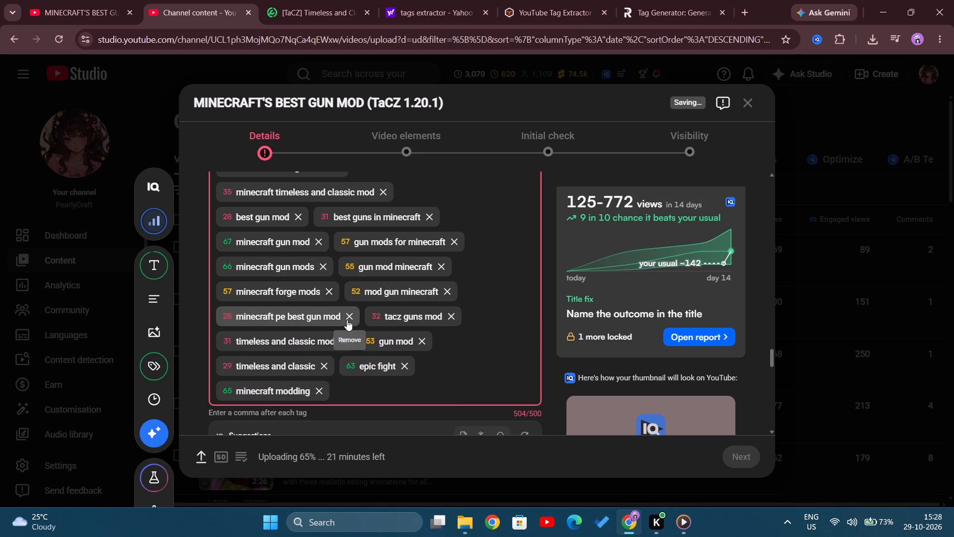
pyautogui.click(347, 320)
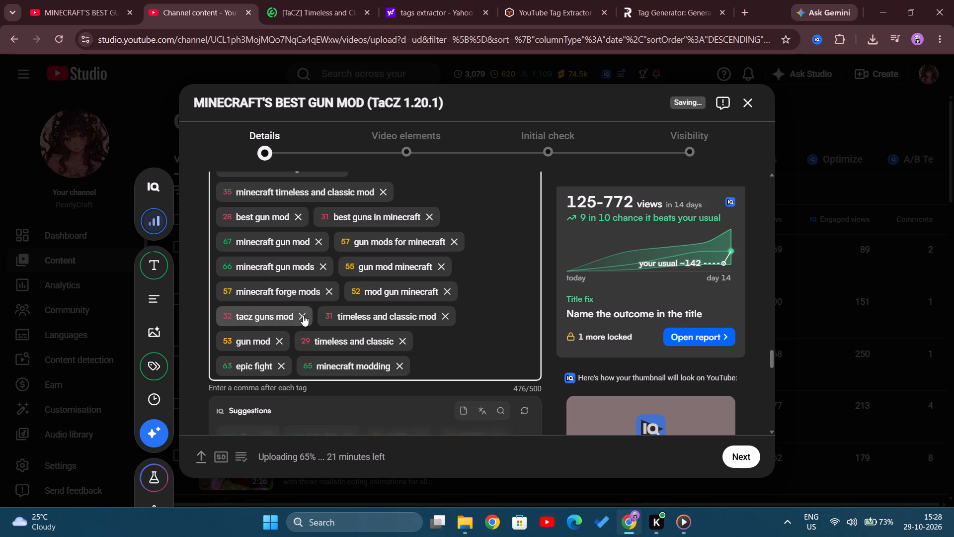
# Remove the tags "tacz guns mod" and "timeless and classic" from the video's tag list.
pyautogui.click(302, 313)
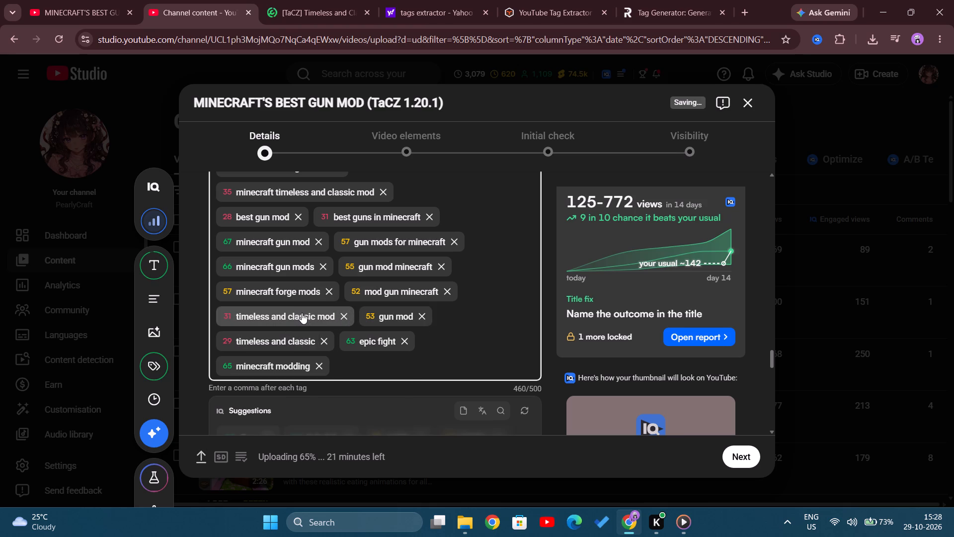
pyautogui.click(326, 340)
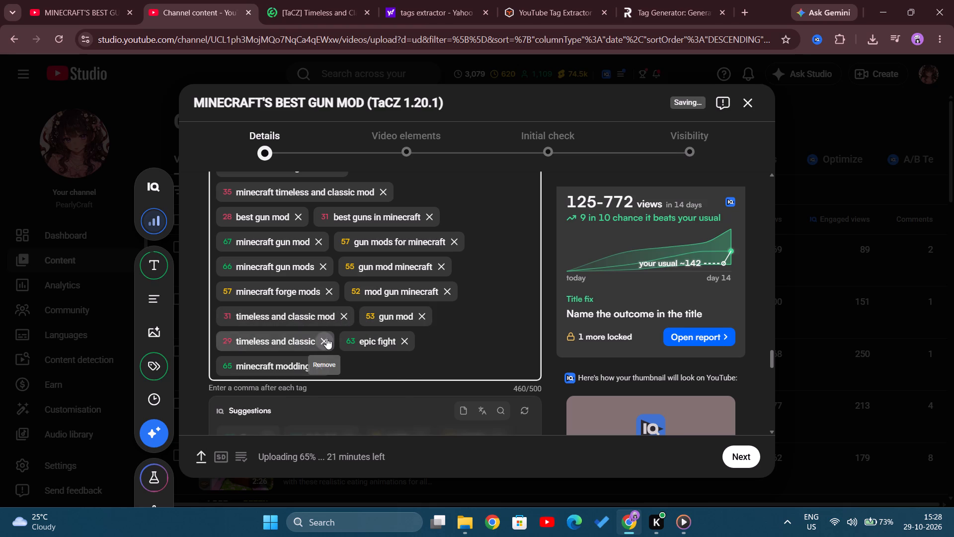
# Check the description entry in the video's Optimize Score breakdown, and close the breakdown.
pyautogui.scroll(1, 282, 303)
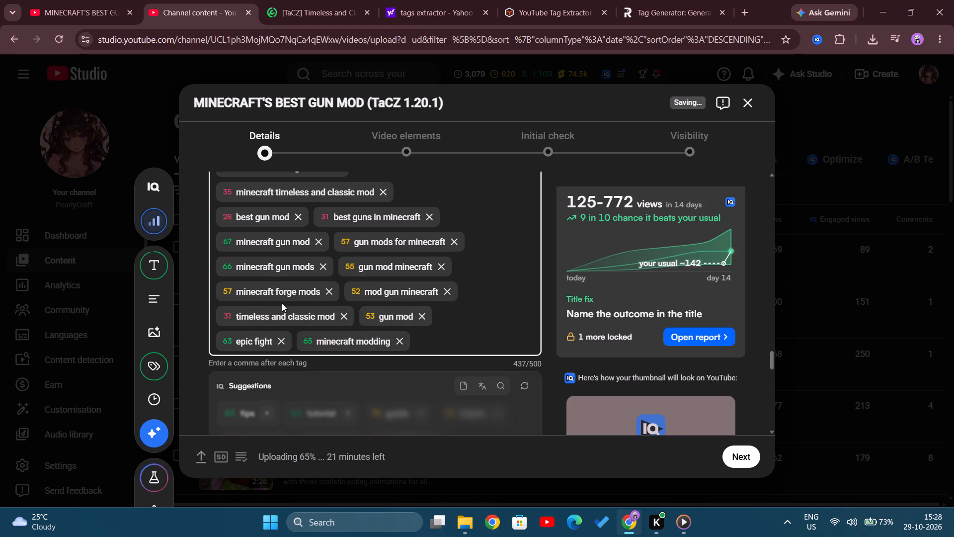
pyautogui.scroll(7, 282, 303)
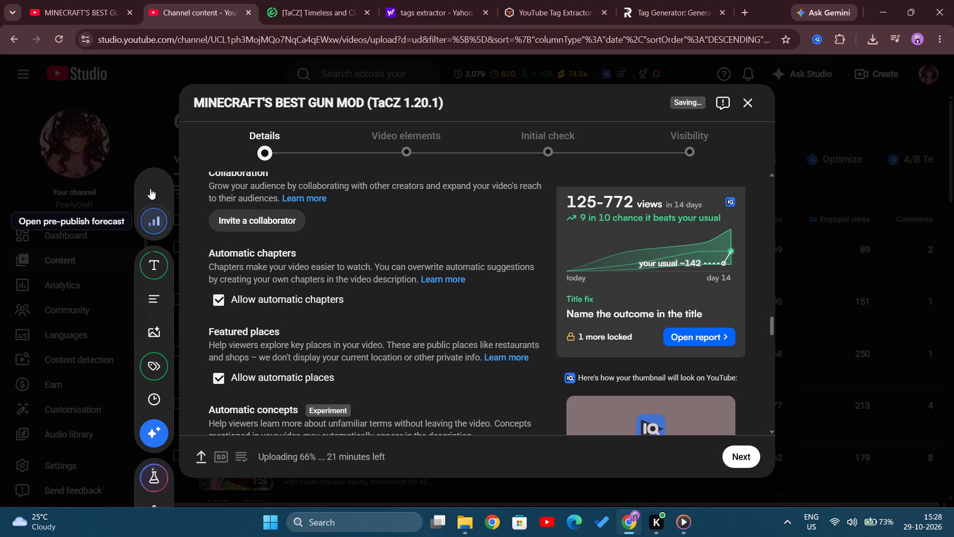
pyautogui.click(150, 188)
pyautogui.click(150, 188)
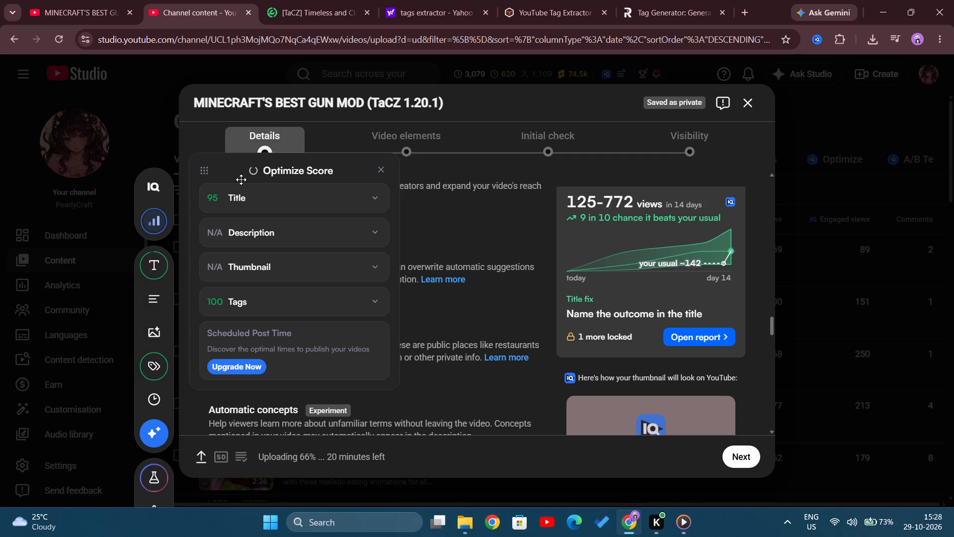
pyautogui.click(292, 239)
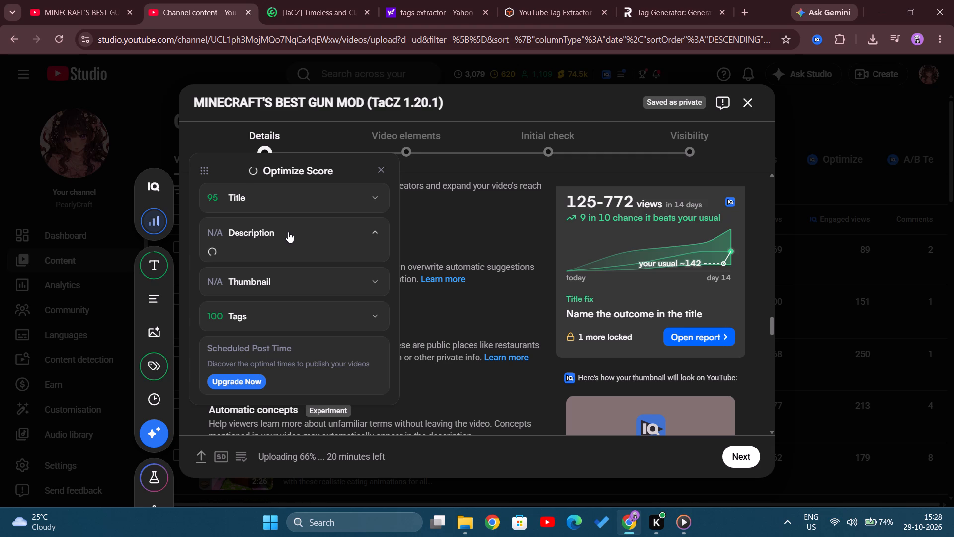
pyautogui.click(226, 135)
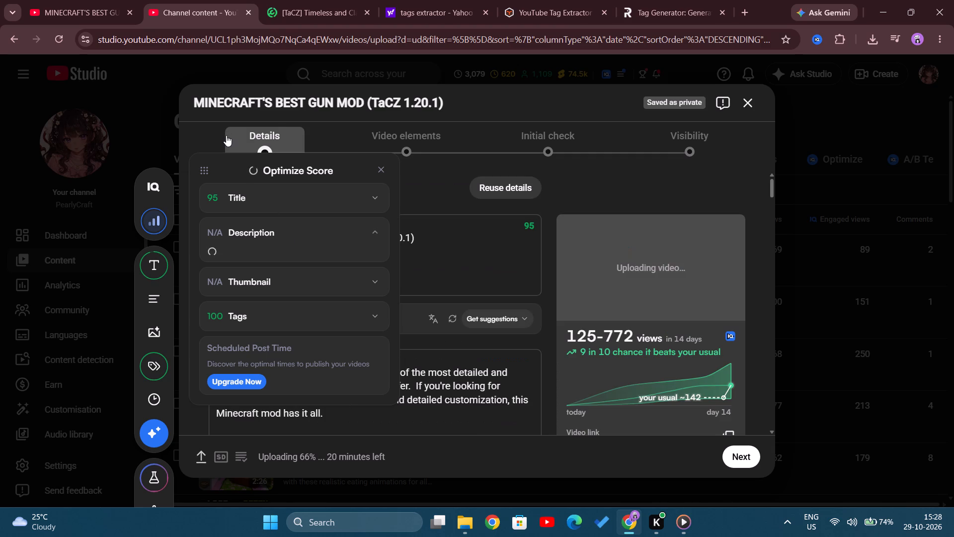
pyautogui.click(196, 138)
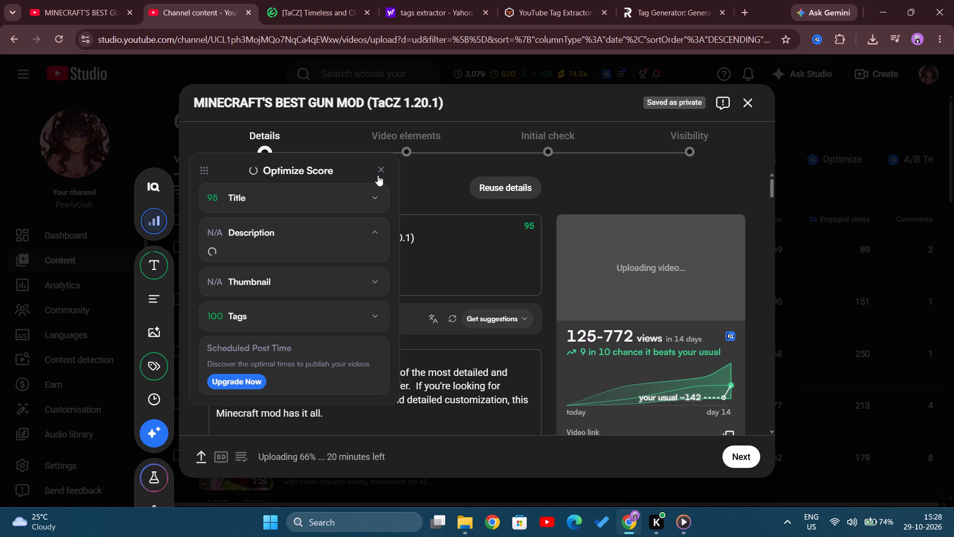
pyautogui.click(382, 175)
# Review the full video description, from the introduction and download links through the chapters to the tag lines at its end.
pyautogui.scroll(-4, 278, 197)
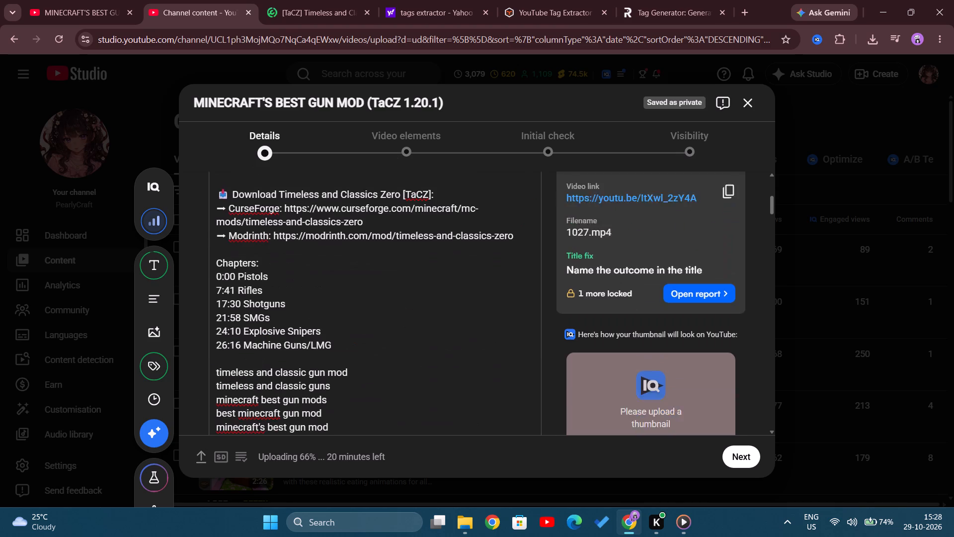
pyautogui.scroll(2, 278, 199)
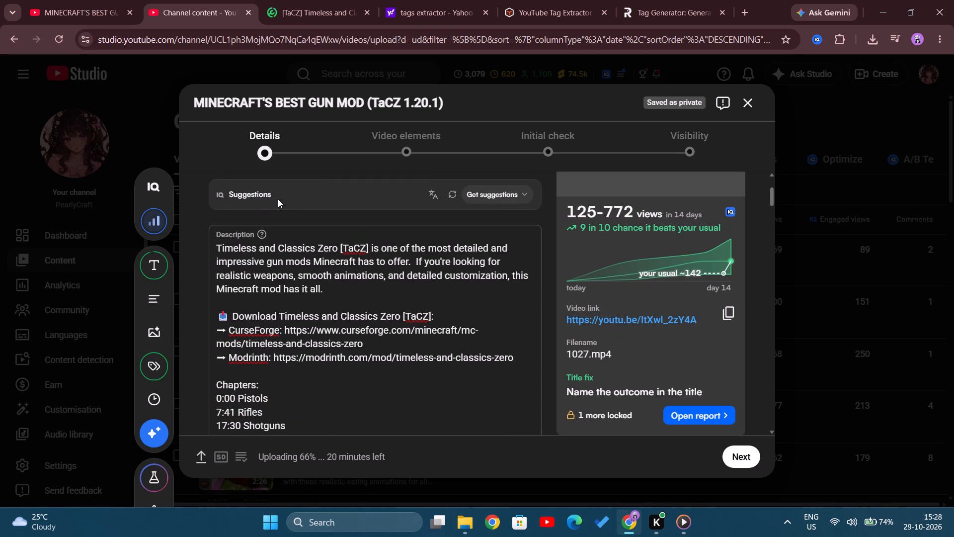
pyautogui.scroll(-10, 278, 199)
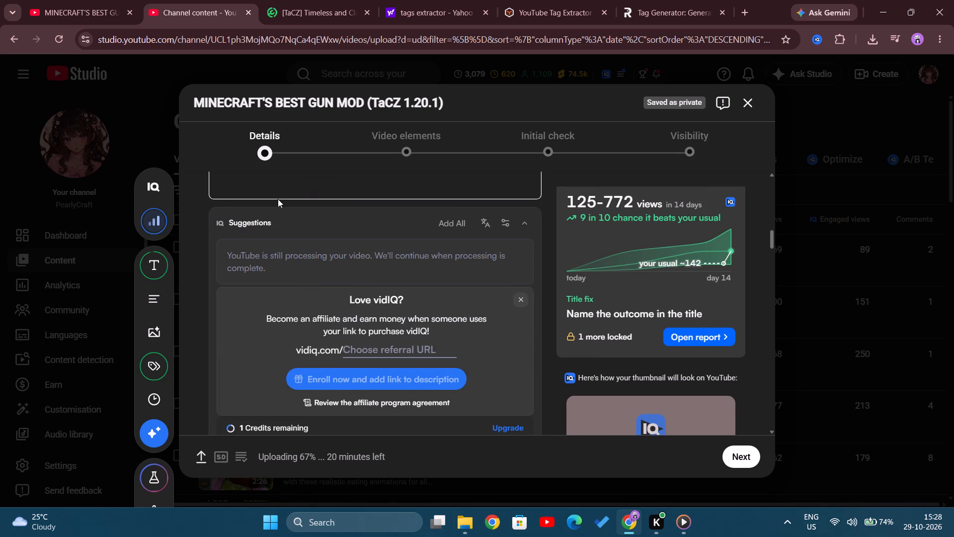
pyautogui.scroll(3, 278, 199)
pyautogui.click(245, 367)
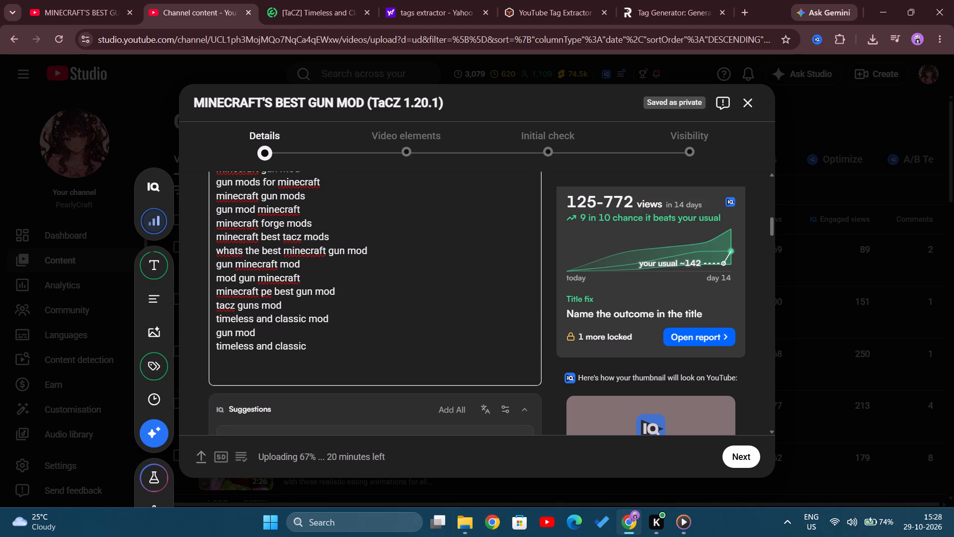
pyautogui.scroll(1, 269, 340)
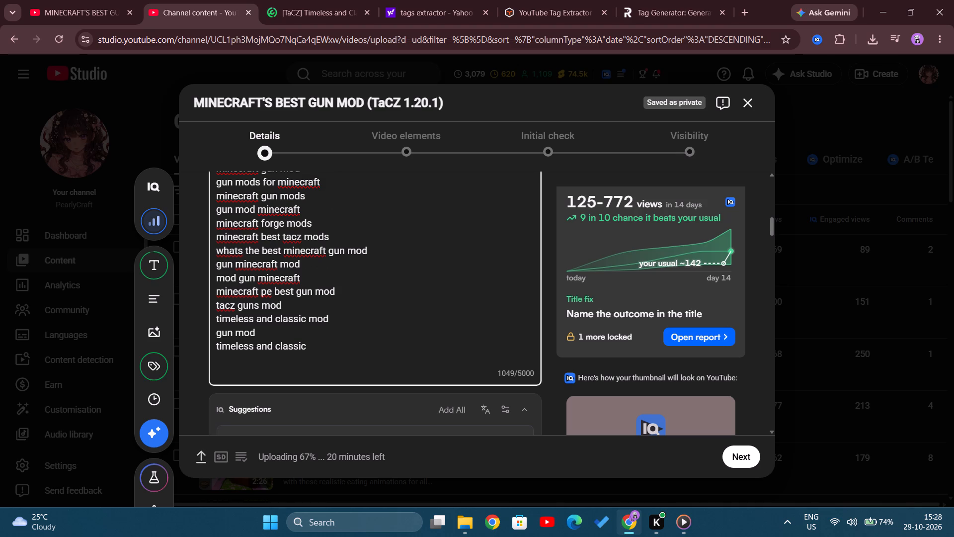
pyautogui.scroll(6, 269, 340)
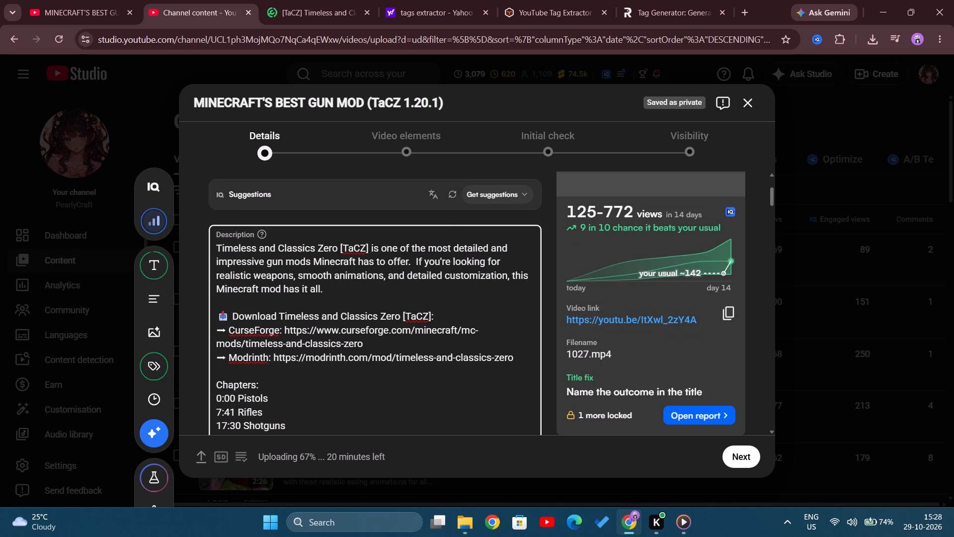
pyautogui.scroll(-3, 261, 307)
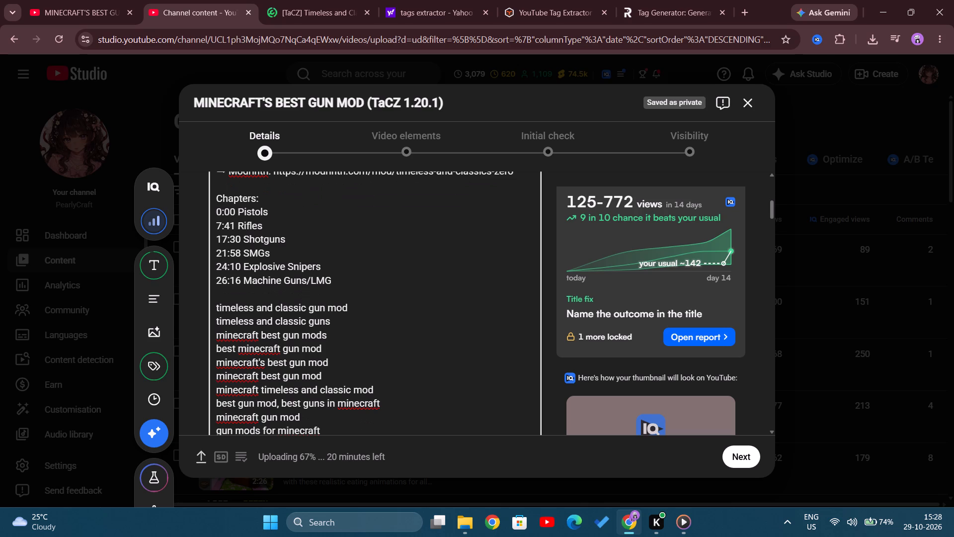
pyautogui.scroll(-3, 260, 306)
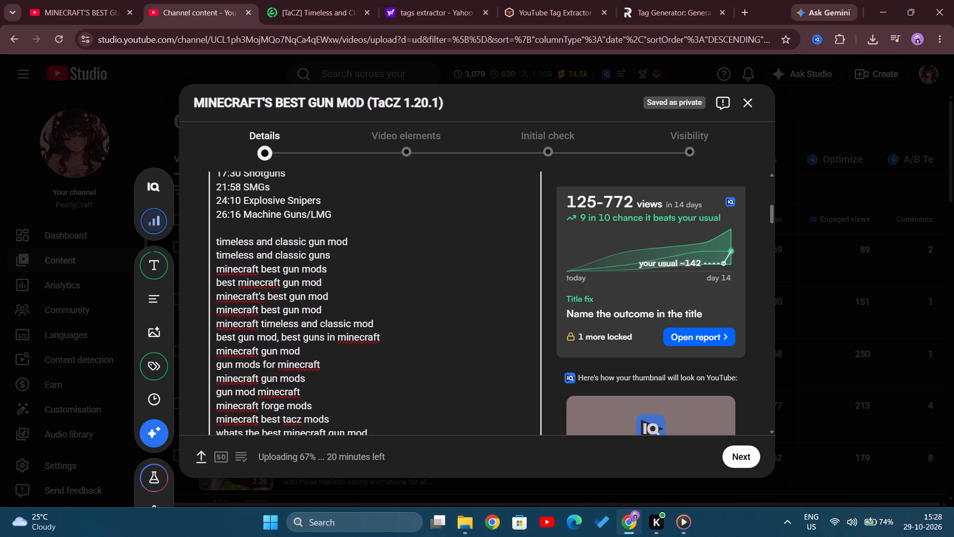
pyautogui.scroll(-5, 259, 304)
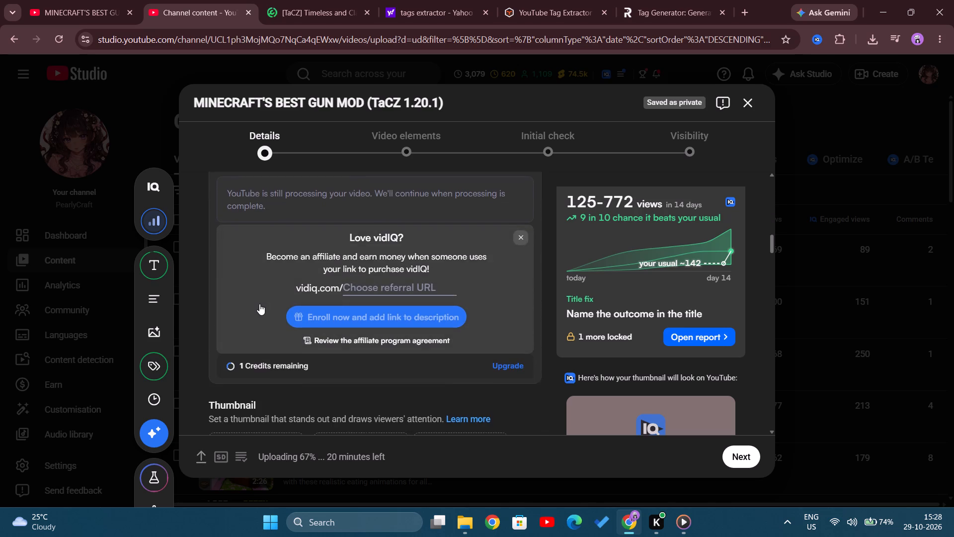
# Declare under Paid promotion that the video doesn't include paid promotion.
pyautogui.scroll(-7, 259, 304)
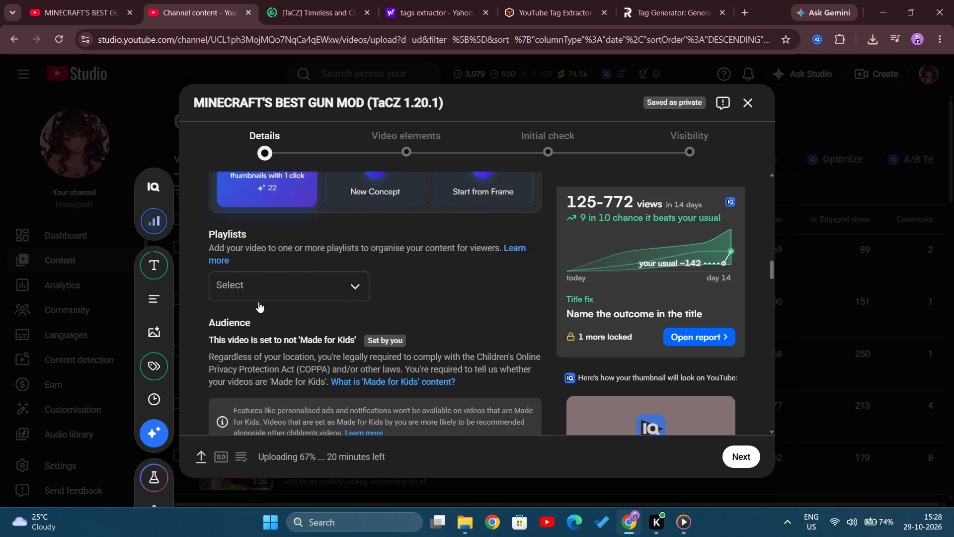
pyautogui.scroll(-4, 258, 302)
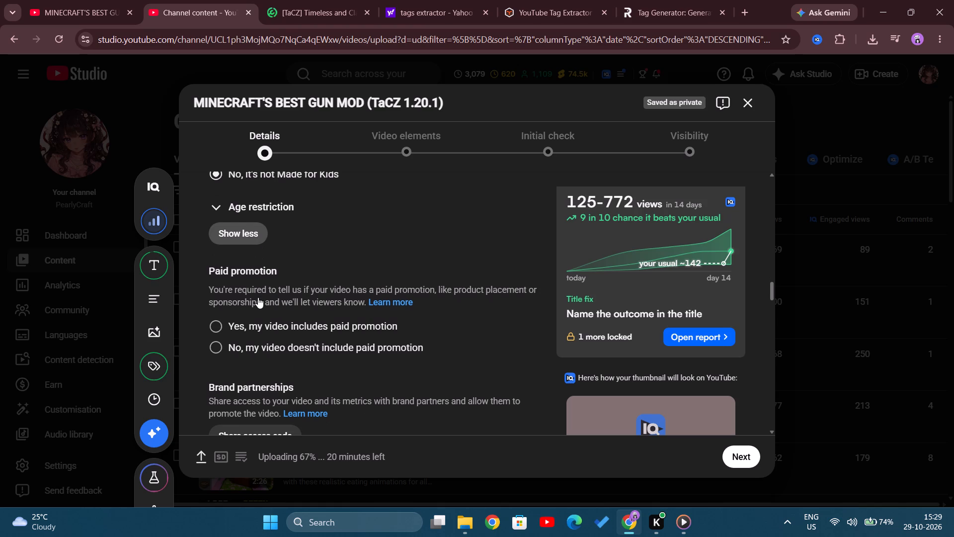
pyautogui.click(229, 344)
# Answer No to the AI use question for the video.
pyautogui.scroll(-3, 235, 320)
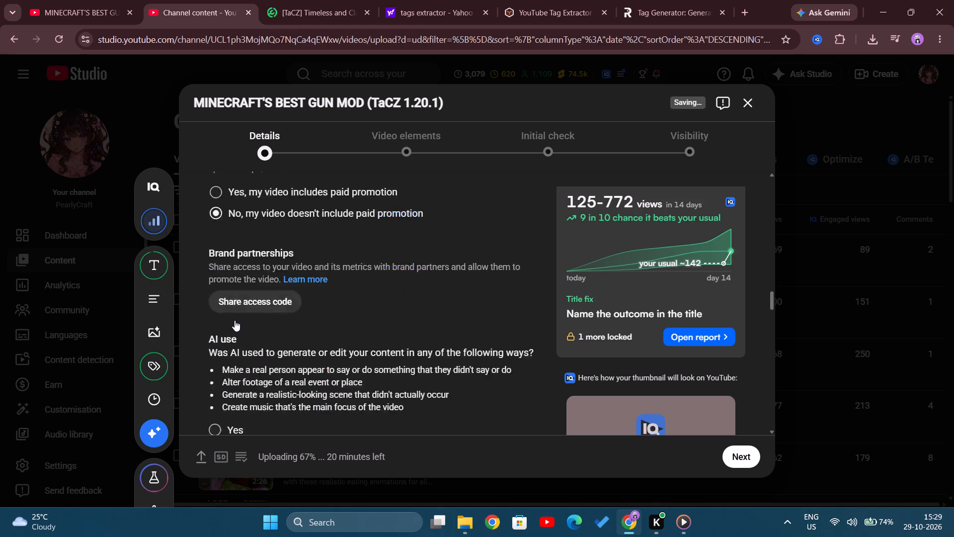
pyautogui.scroll(-1, 237, 305)
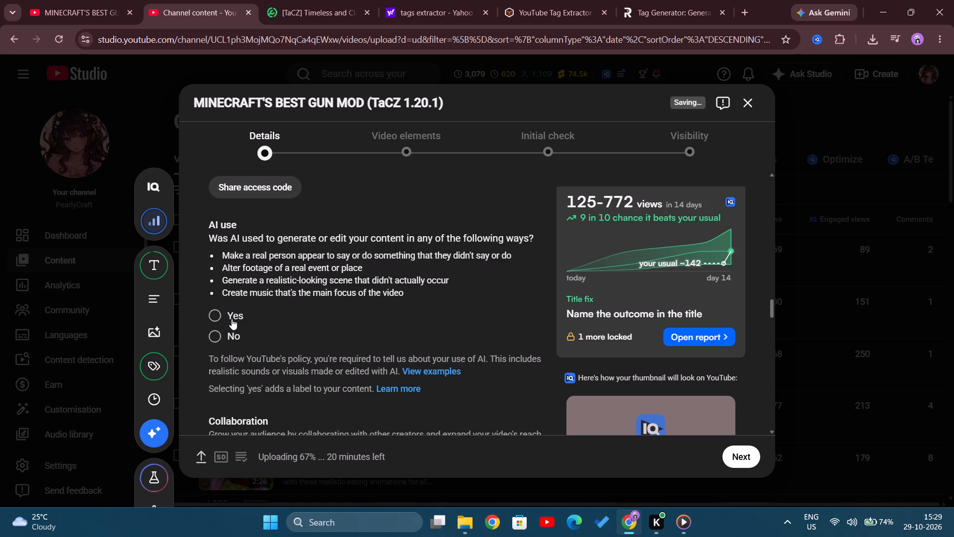
pyautogui.click(223, 334)
# Turn off automatic places under Featured places.
pyautogui.scroll(-4, 225, 318)
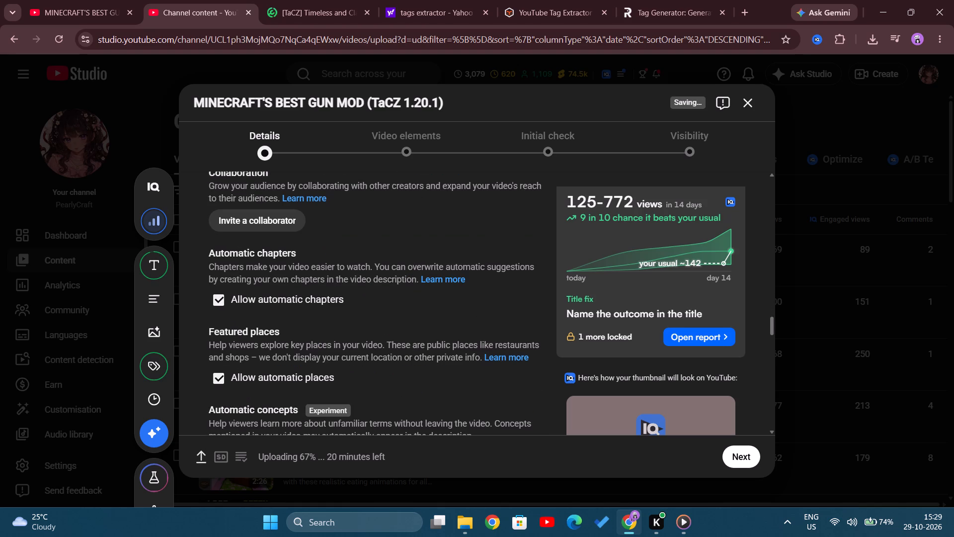
pyautogui.scroll(-1, 225, 303)
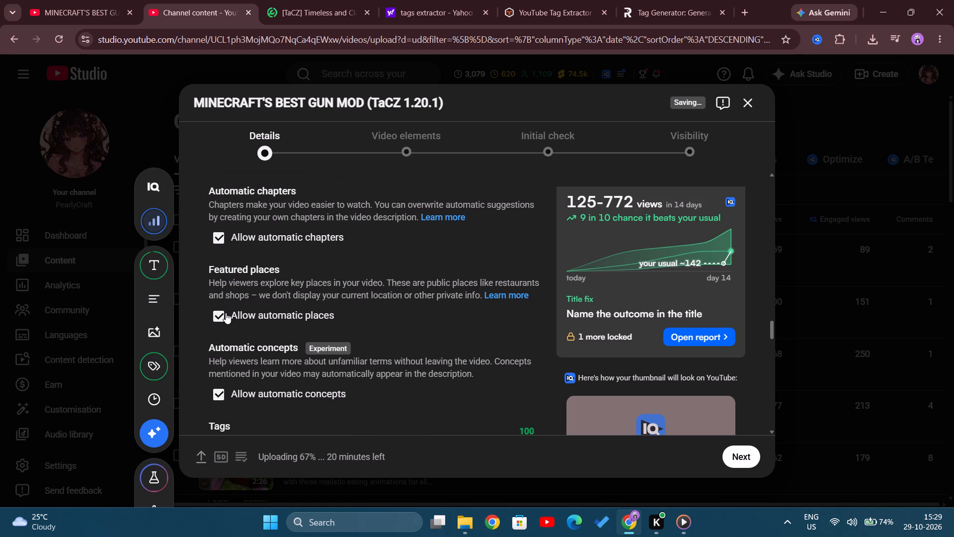
pyautogui.click(226, 315)
# Remove the tags "timeless and classic gun mod" and "timeless and classic guns" from the start of the tag list.
pyautogui.scroll(-2, 230, 297)
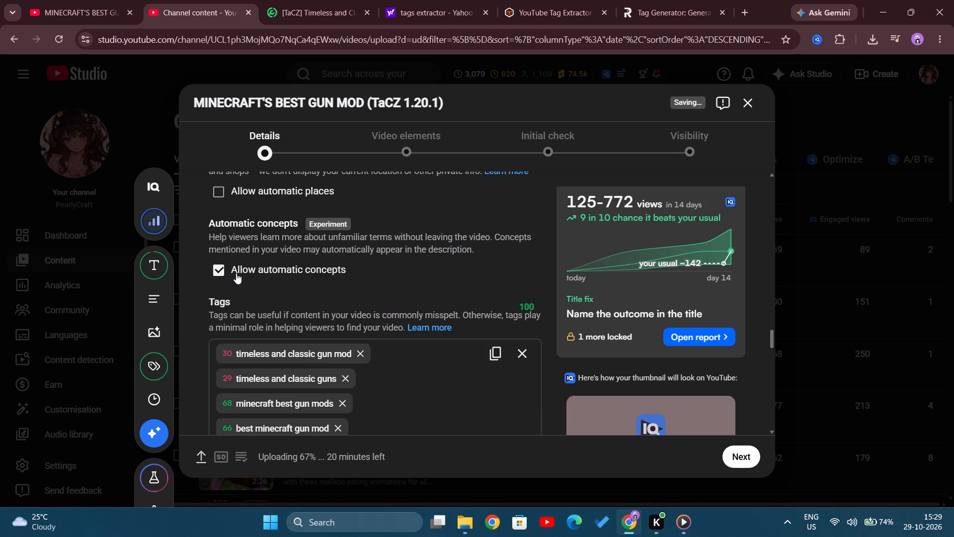
pyautogui.scroll(-4, 236, 272)
pyautogui.scroll(3, 236, 272)
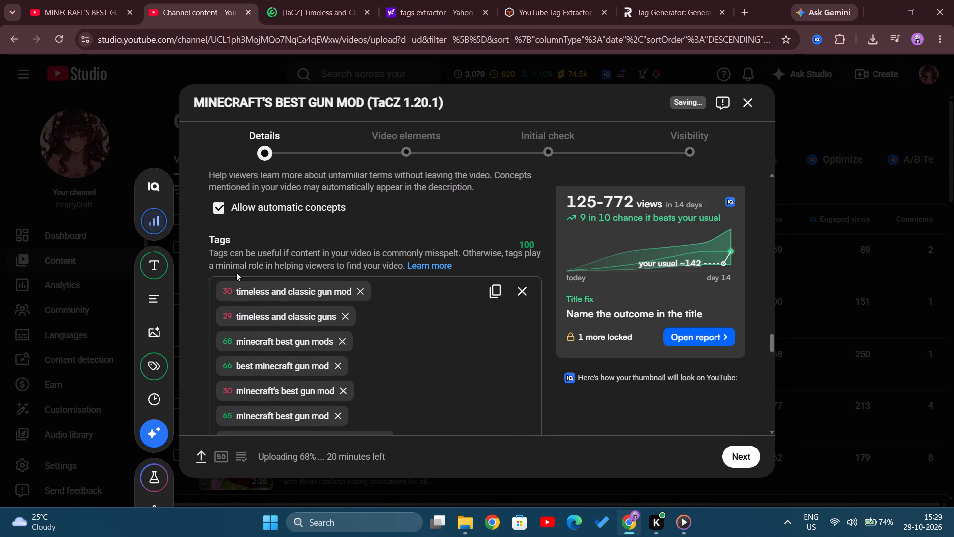
pyautogui.click(361, 290)
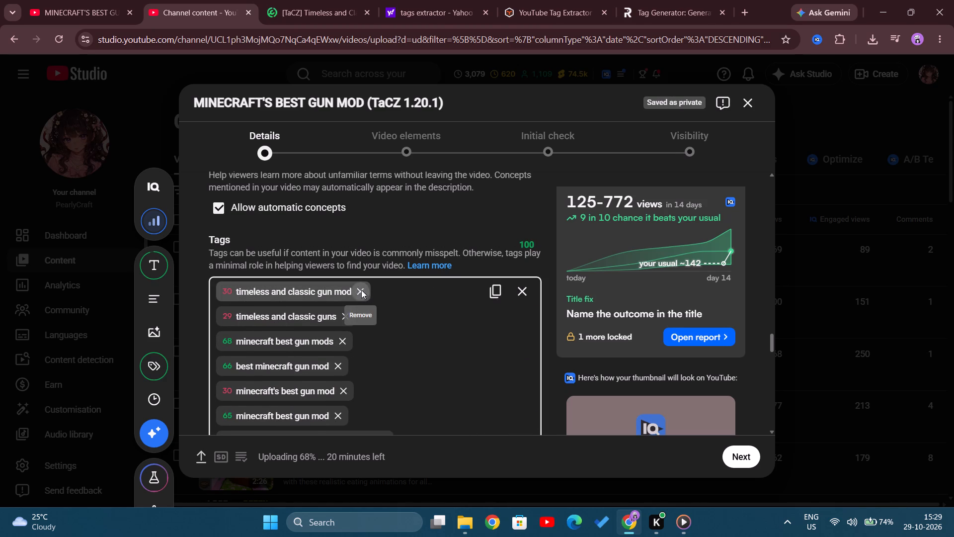
pyautogui.click(361, 290)
pyautogui.click(344, 290)
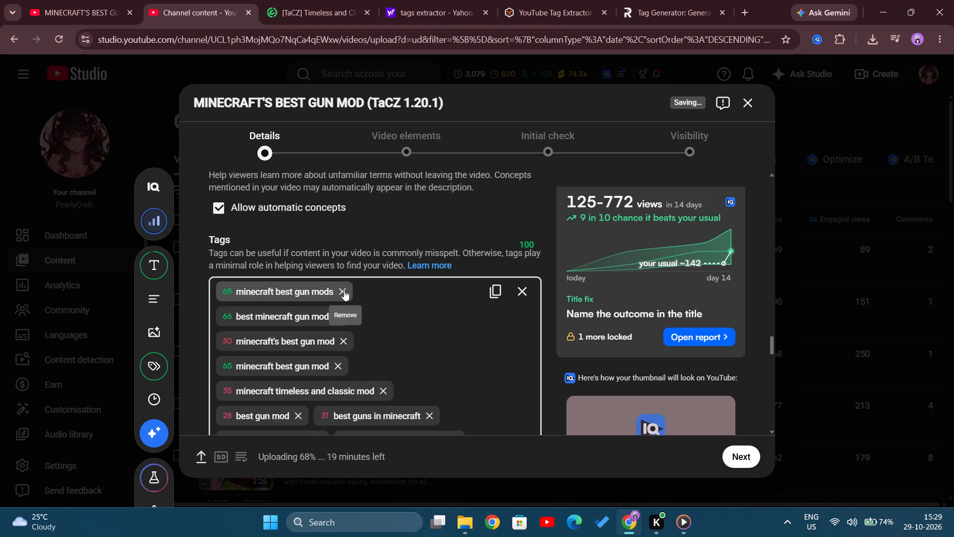
# Look through the remaining tags and the tag suggestions below them for the gun mod video.
pyautogui.scroll(-3, 395, 314)
pyautogui.scroll(3, 395, 314)
pyautogui.scroll(-4, 395, 314)
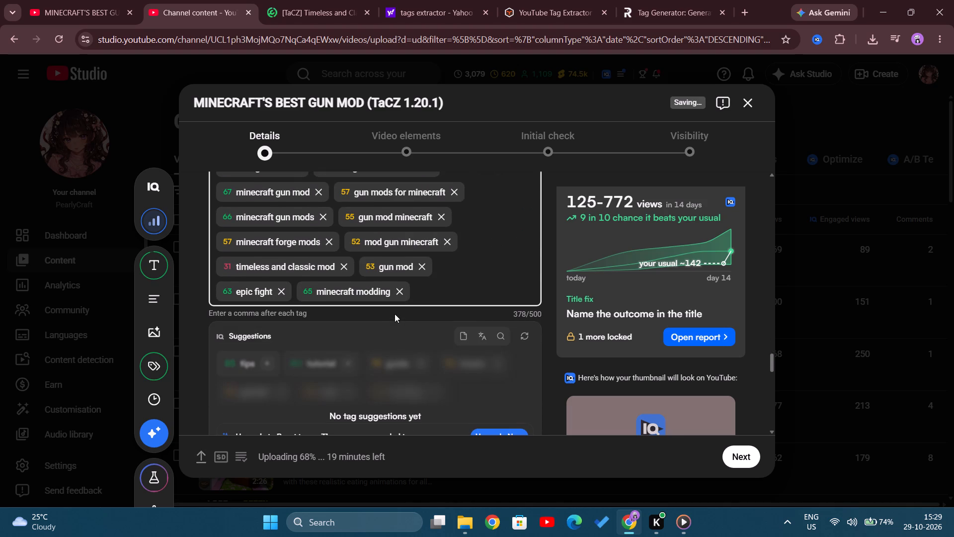
pyautogui.scroll(-3, 338, 273)
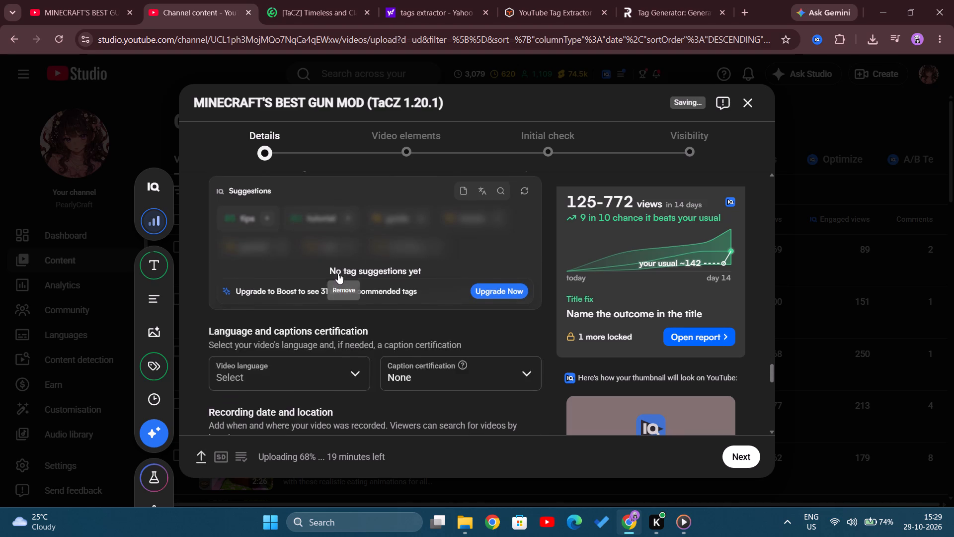
pyautogui.scroll(-2, 338, 273)
pyautogui.scroll(3, 338, 272)
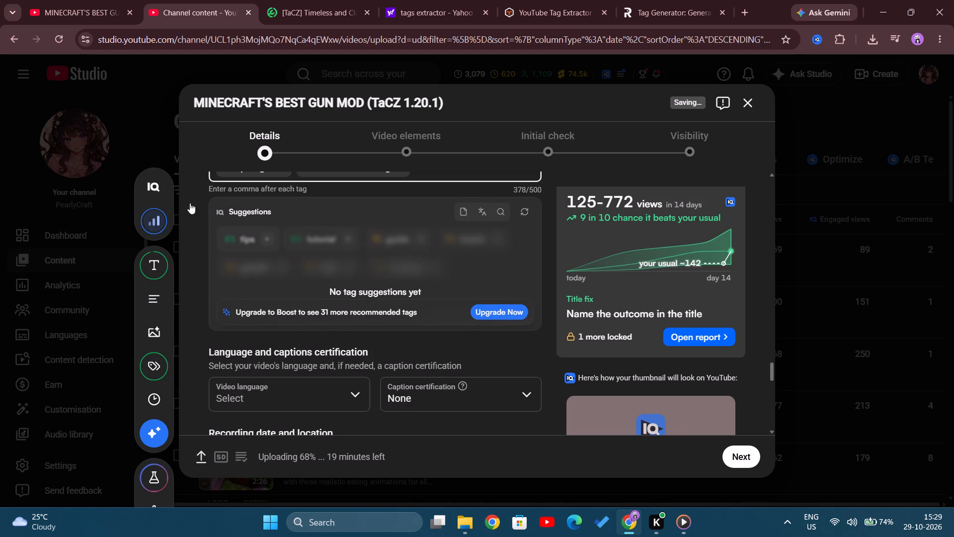
pyautogui.scroll(3, 338, 297)
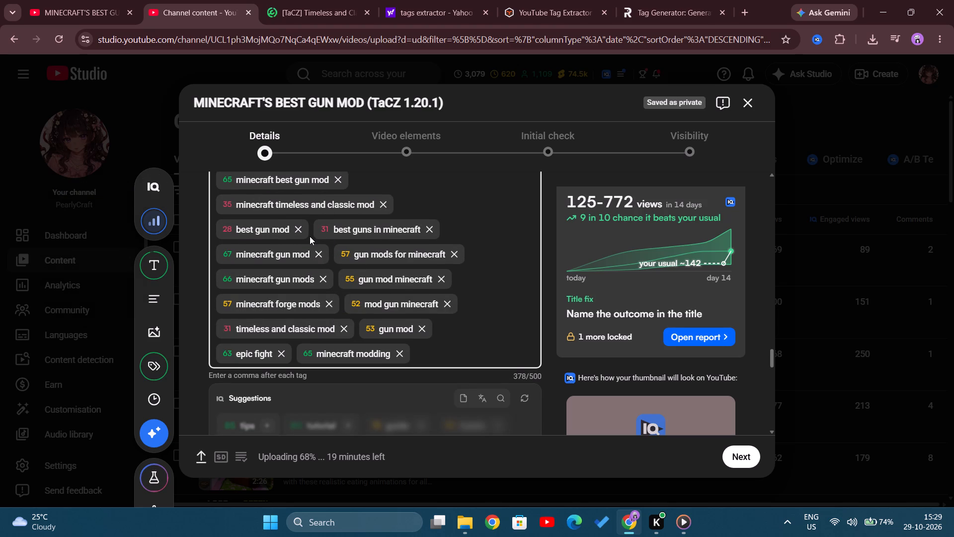
pyautogui.scroll(2, 310, 236)
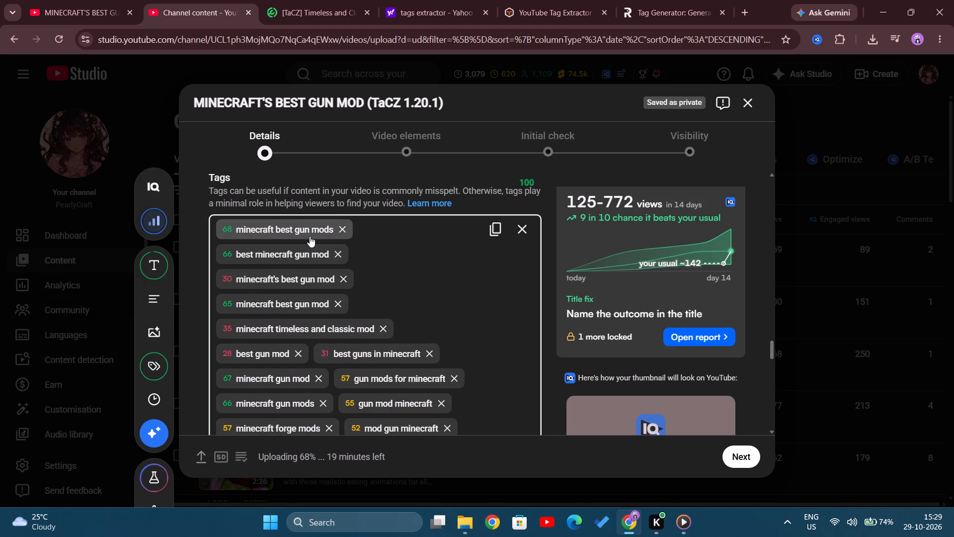
pyautogui.scroll(-1, 281, 256)
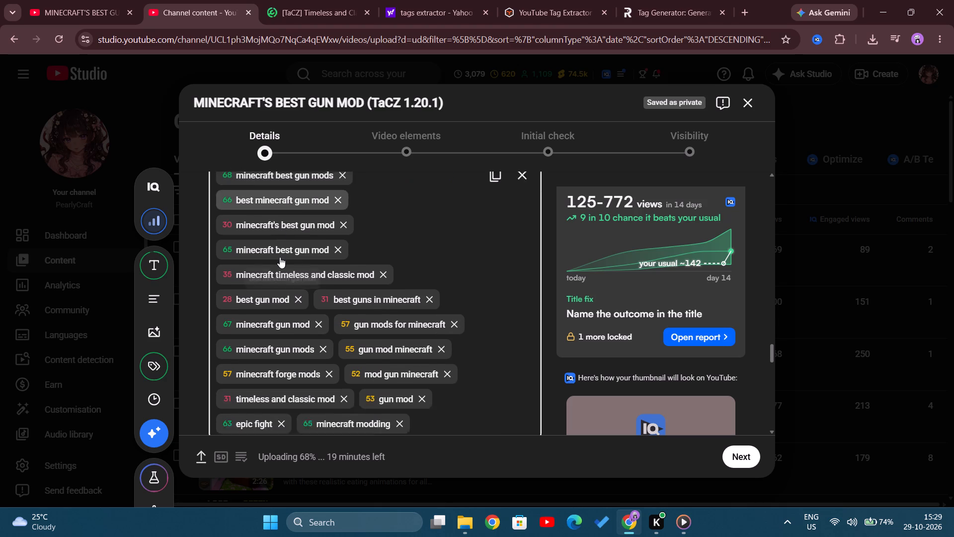
pyautogui.scroll(-2, 280, 257)
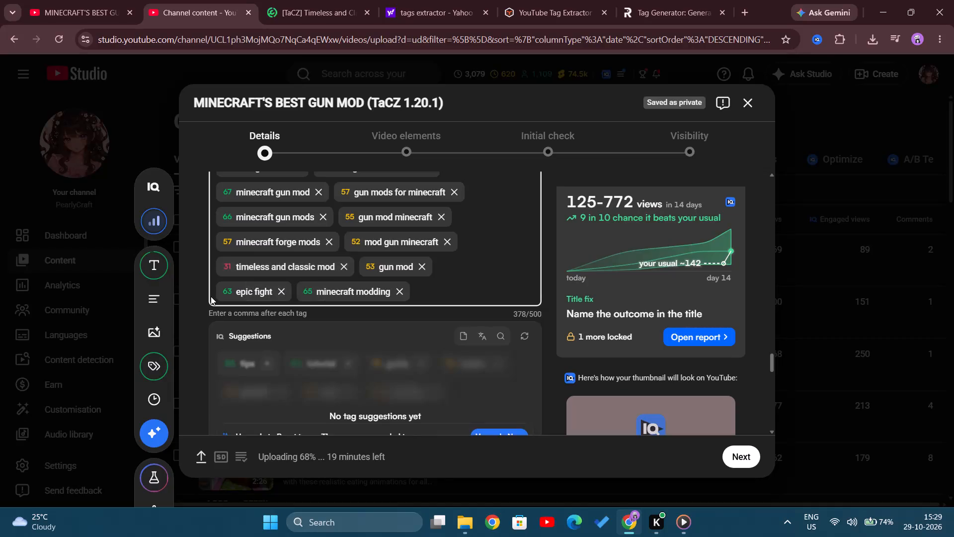
# Set Shorts remixing to Don't allow remixing.
pyautogui.scroll(-8, 211, 296)
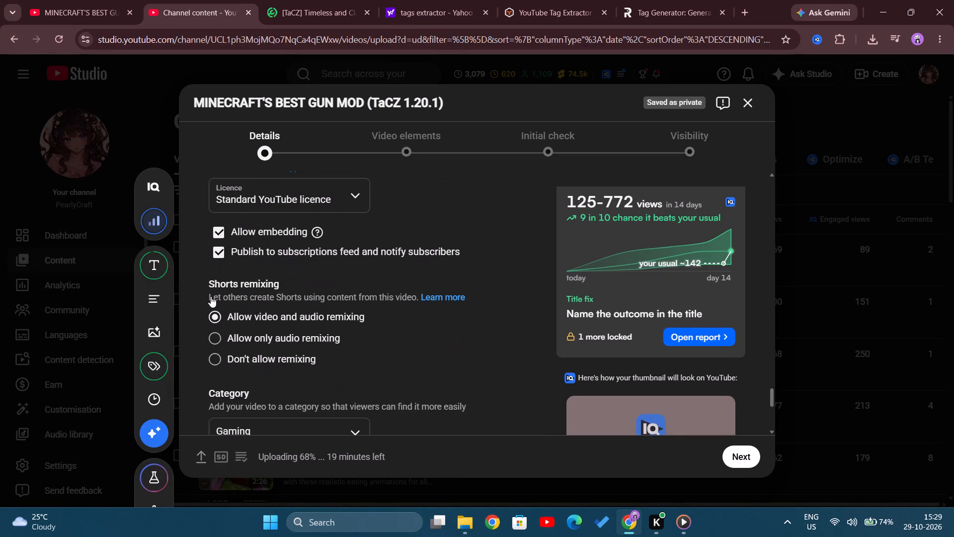
pyautogui.click(217, 360)
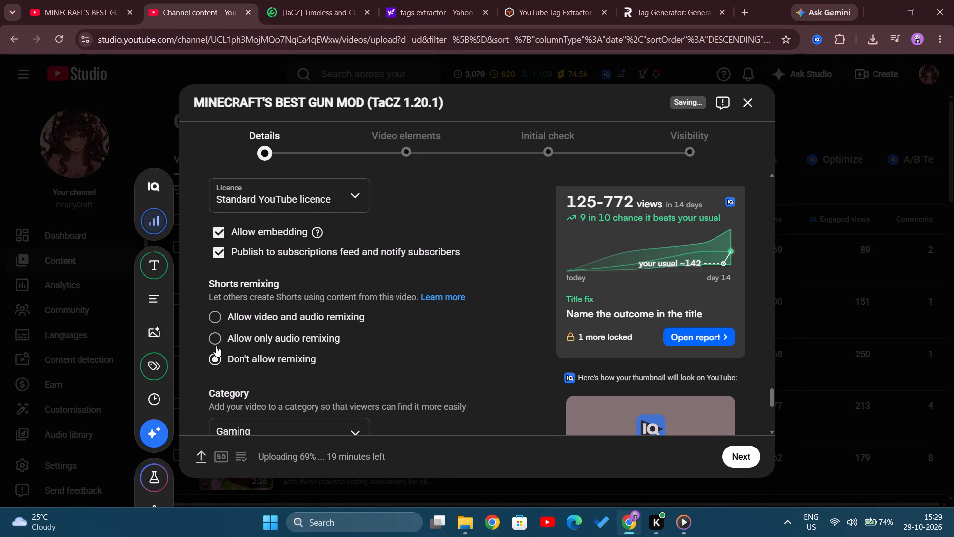
# Turn off Allow embedding under the video's licence settings.
pyautogui.click(220, 233)
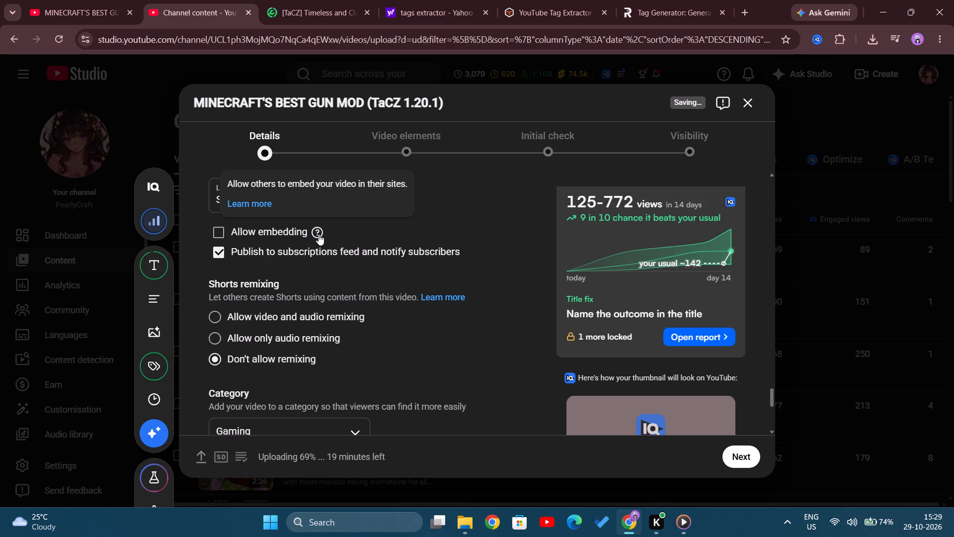
pyautogui.click(346, 232)
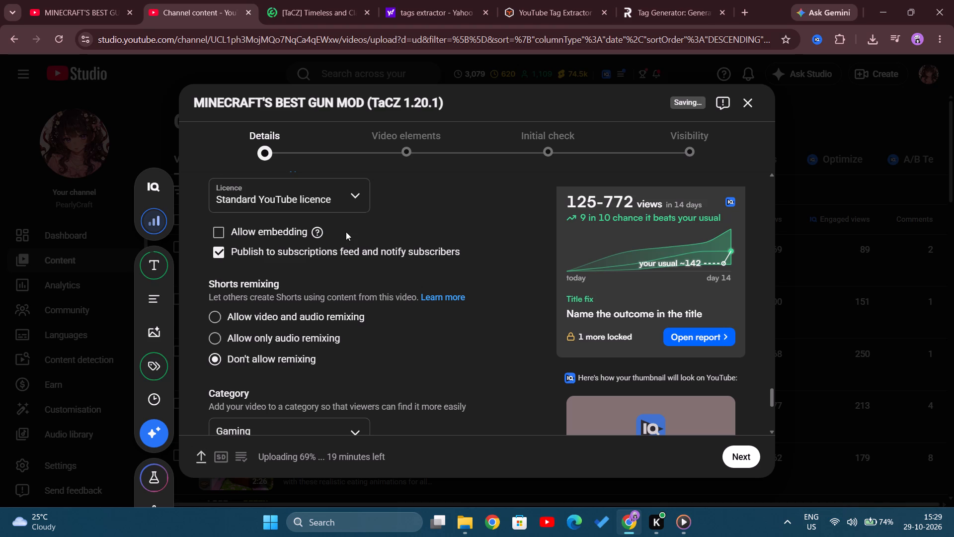
# Search the game title for "min" and select Minicraft (2011) for the Gaming category.
pyautogui.scroll(-3, 346, 232)
pyautogui.click(312, 286)
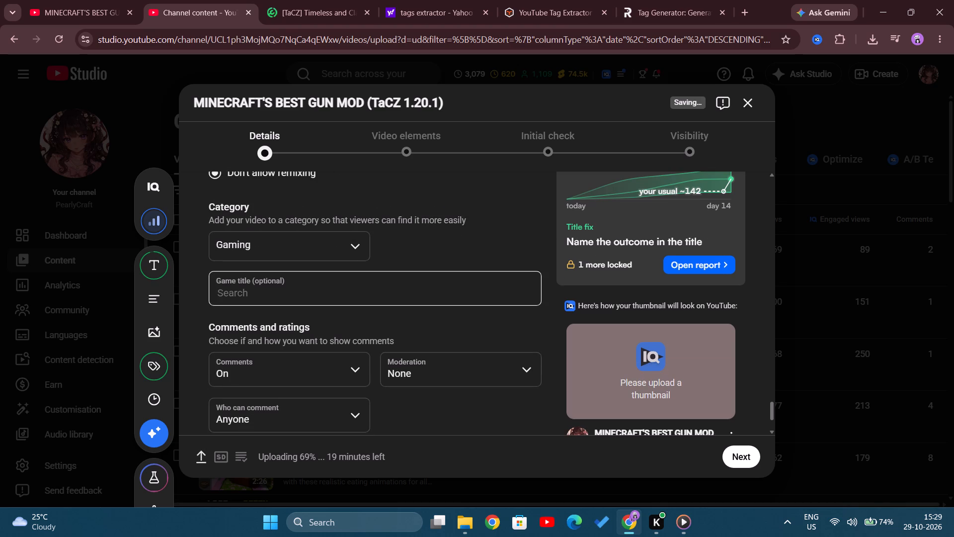
pyautogui.write('min')
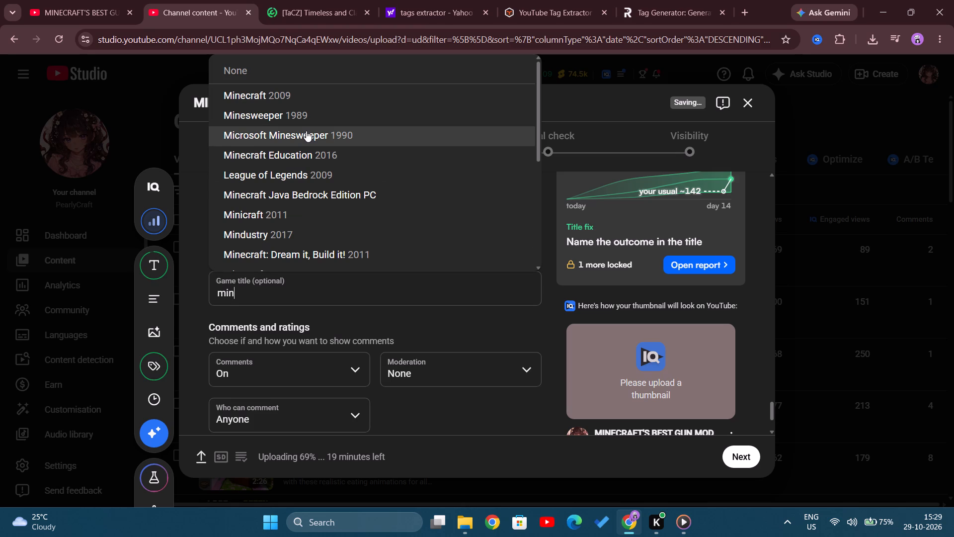
pyautogui.click(295, 213)
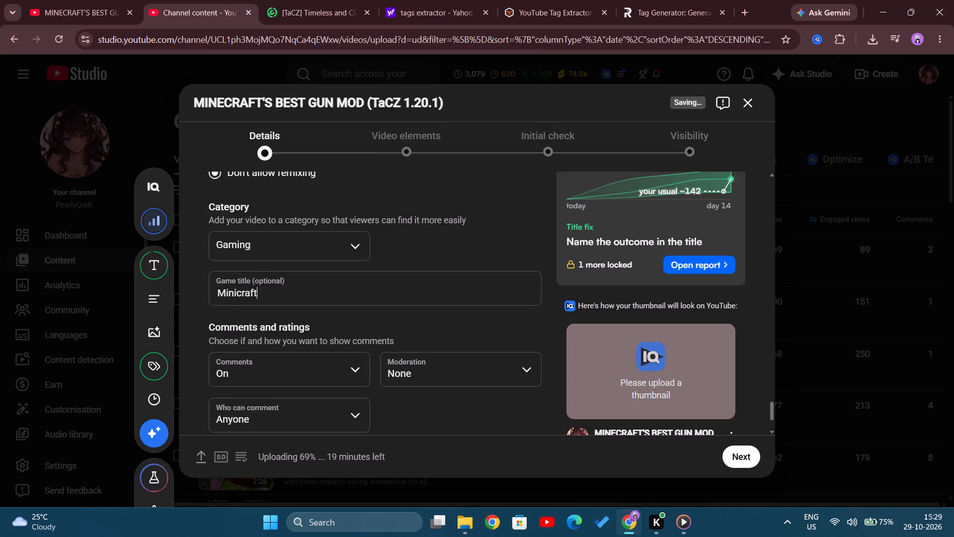
# Toggle the option to show how many viewers like this video under Comments and ratings.
pyautogui.scroll(-1, 302, 315)
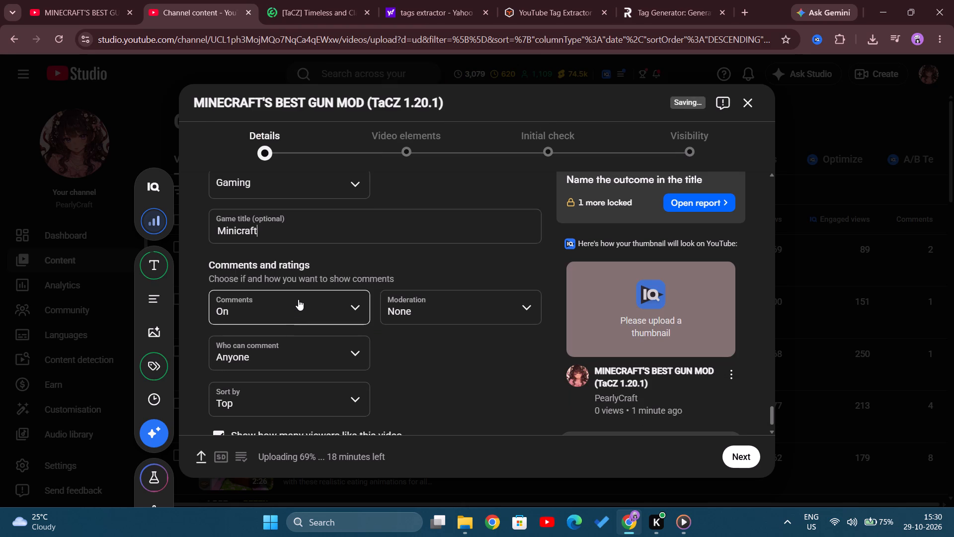
pyautogui.scroll(-1, 374, 359)
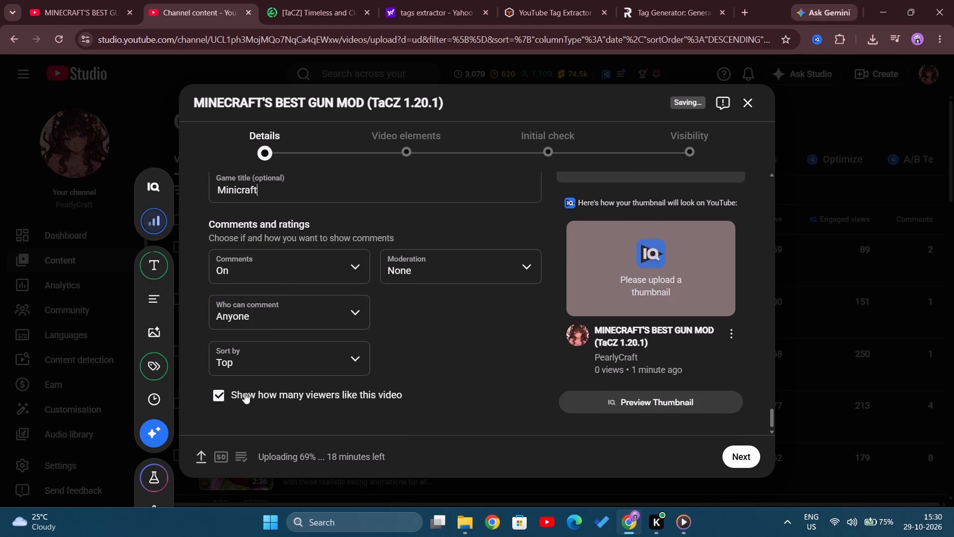
pyautogui.scroll(1, 315, 375)
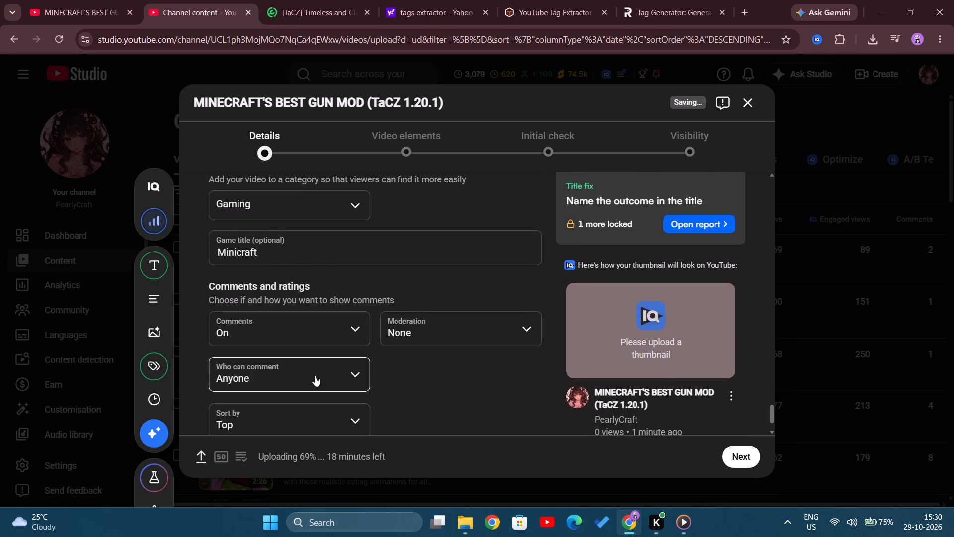
pyautogui.scroll(1, 315, 375)
pyautogui.scroll(-2, 315, 375)
pyautogui.scroll(3, 315, 375)
pyautogui.scroll(-4, 315, 375)
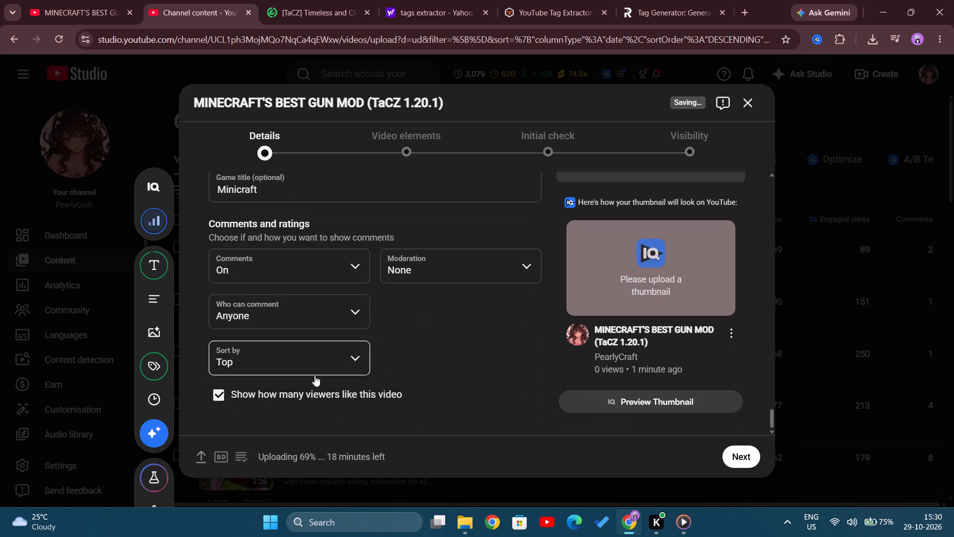
pyautogui.click(279, 394)
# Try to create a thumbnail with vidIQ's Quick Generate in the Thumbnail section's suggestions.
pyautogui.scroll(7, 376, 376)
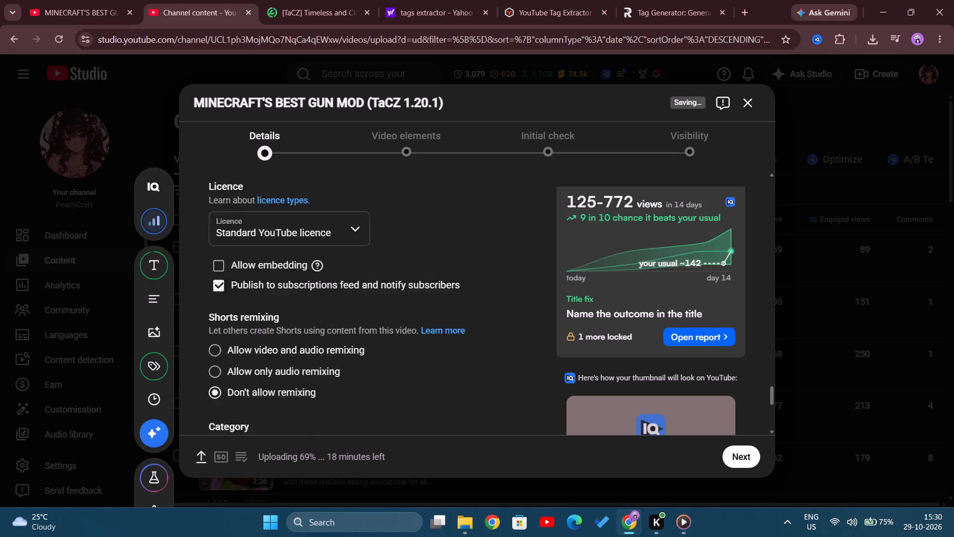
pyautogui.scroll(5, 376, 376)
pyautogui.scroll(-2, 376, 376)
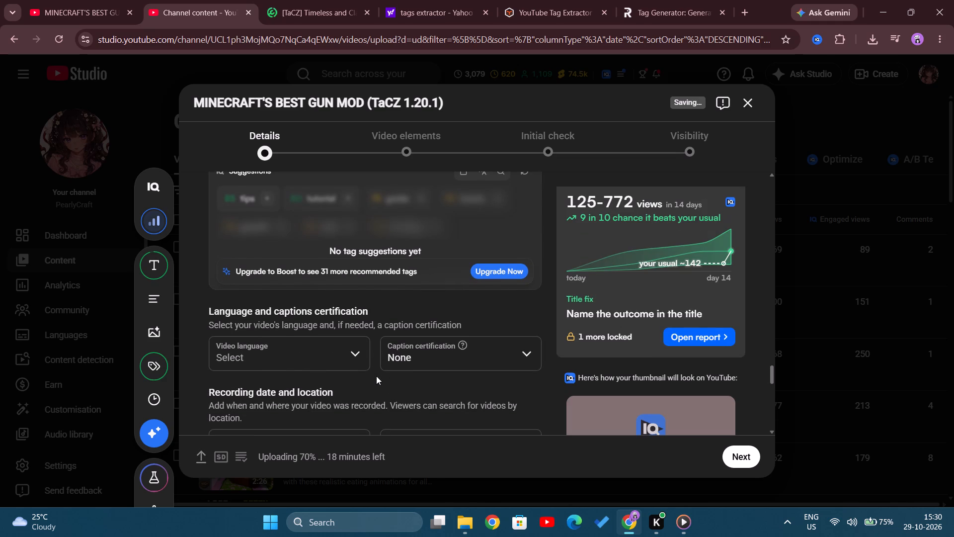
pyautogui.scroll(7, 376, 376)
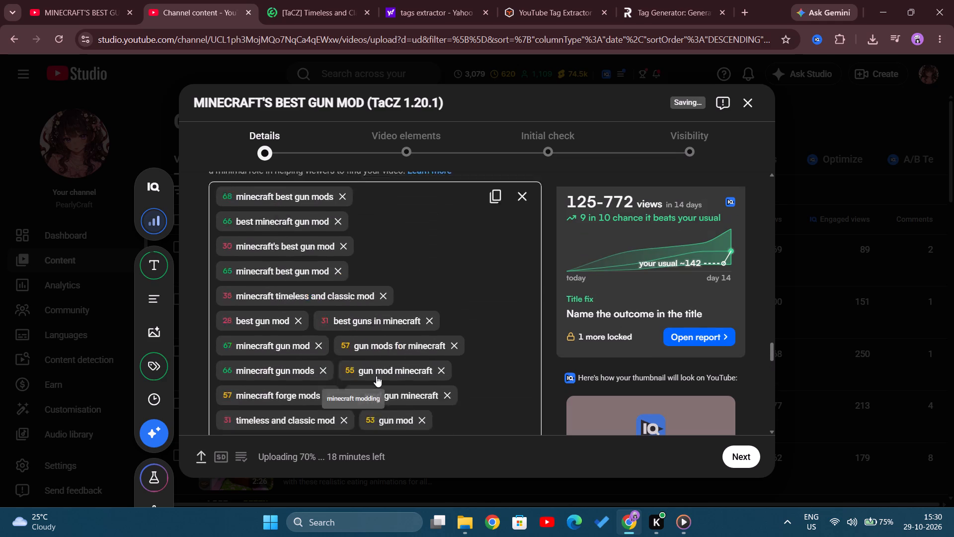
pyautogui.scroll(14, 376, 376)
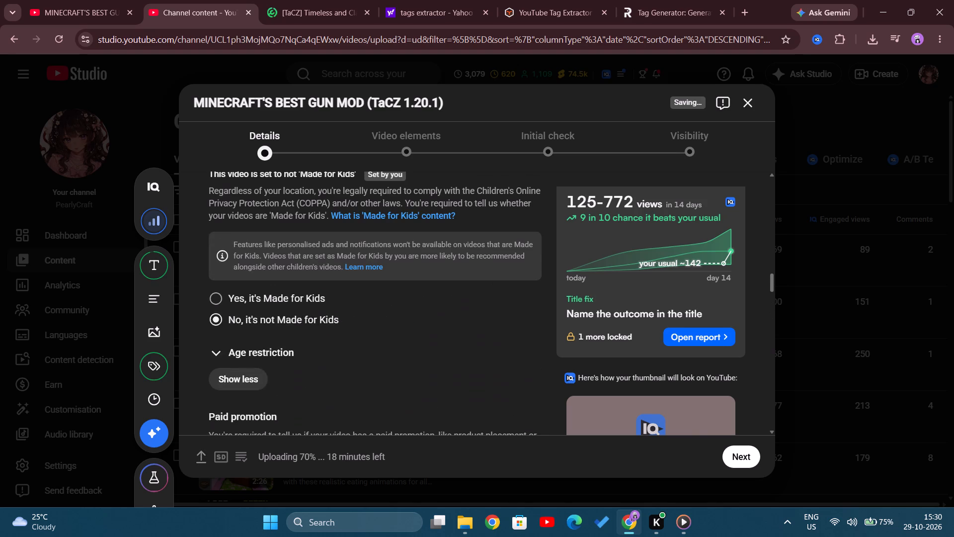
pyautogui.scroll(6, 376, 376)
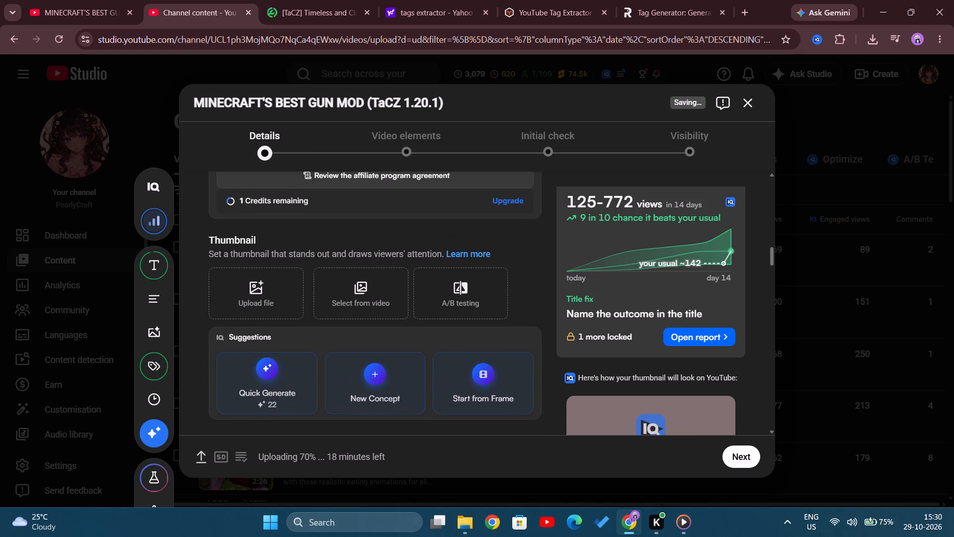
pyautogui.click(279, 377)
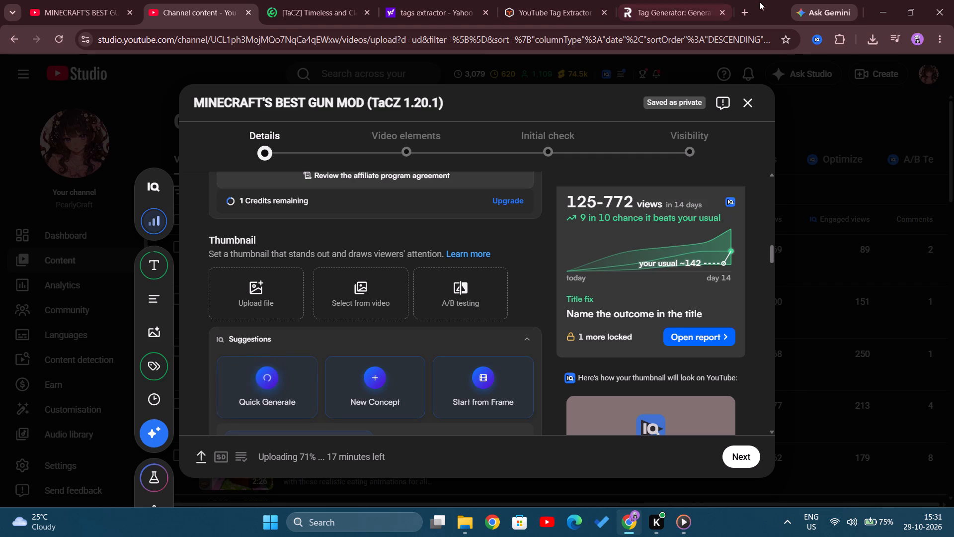
# Open the vidIQ site in a new browser tab.
pyautogui.click(744, 9)
pyautogui.click(438, 248)
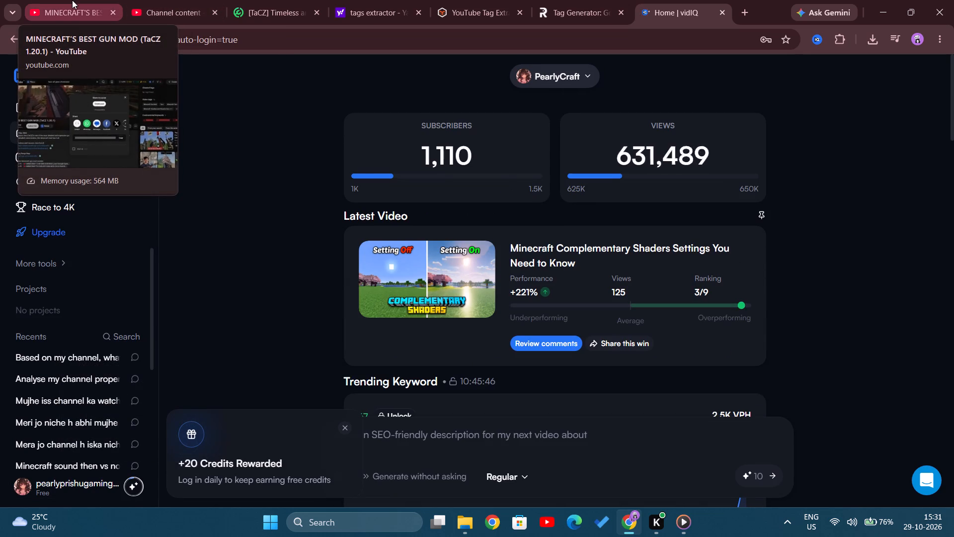
# Switch back to the YouTube Studio upload details and check the thumbnail suggestions for a generated image.
pyautogui.click(142, 8)
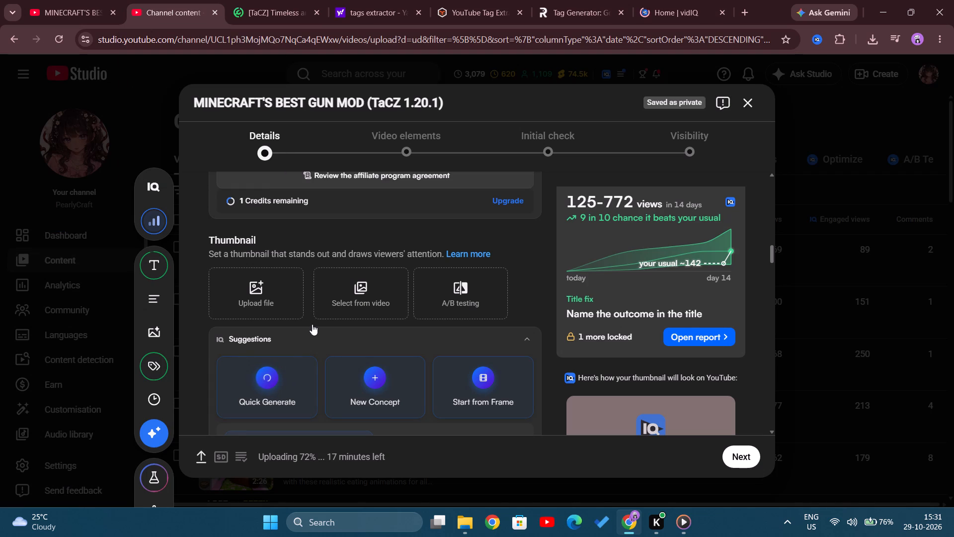
pyautogui.scroll(-3, 284, 338)
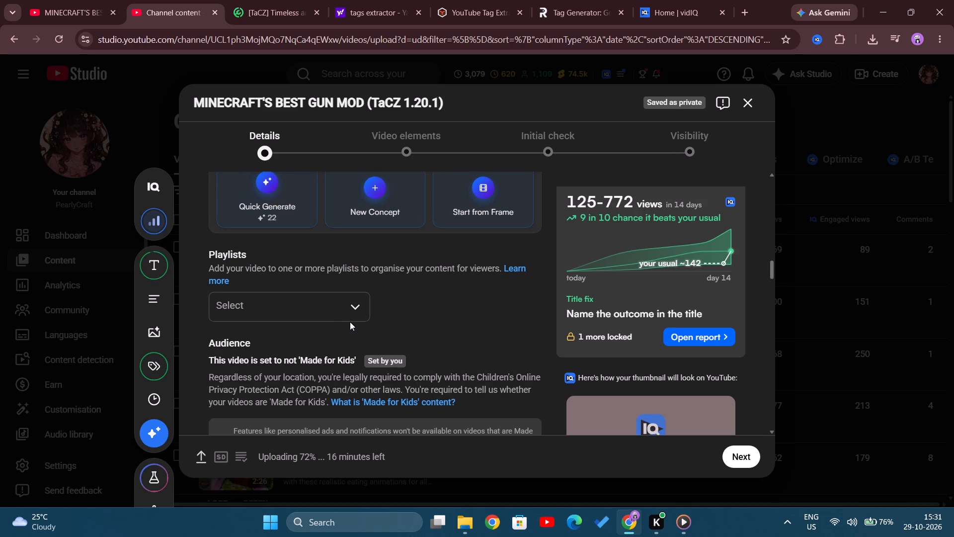
pyautogui.scroll(2, 350, 322)
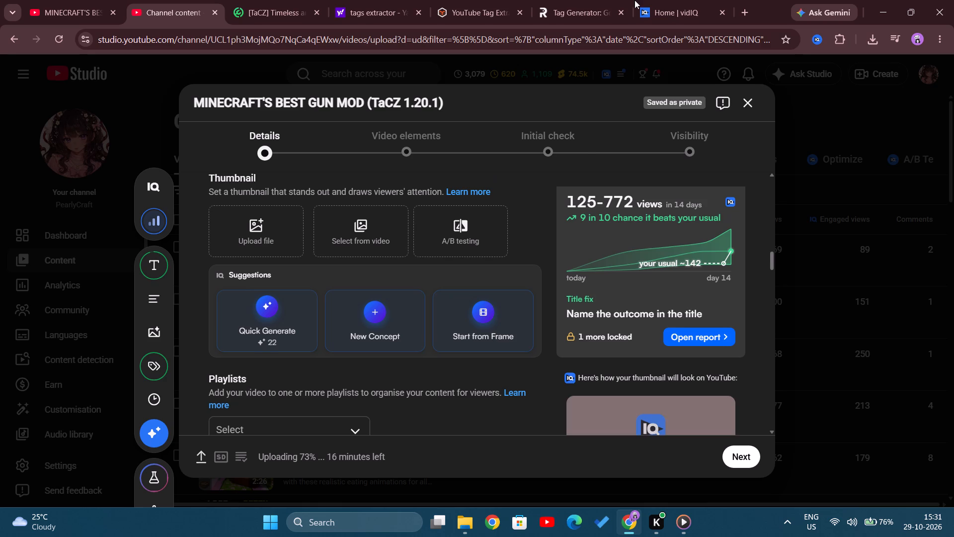
# Check the remaining account credits on the vidIQ site.
pyautogui.click(673, 14)
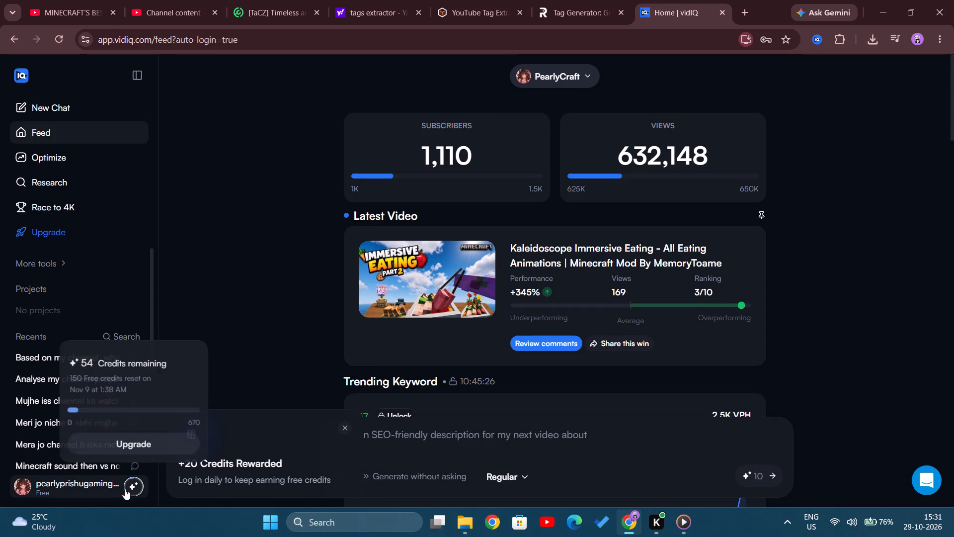
pyautogui.click(130, 489)
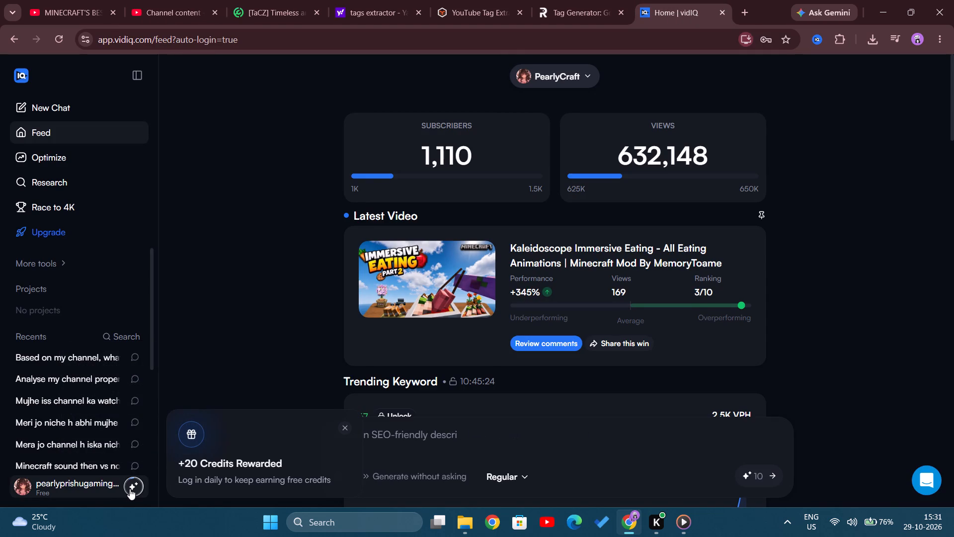
pyautogui.click(130, 489)
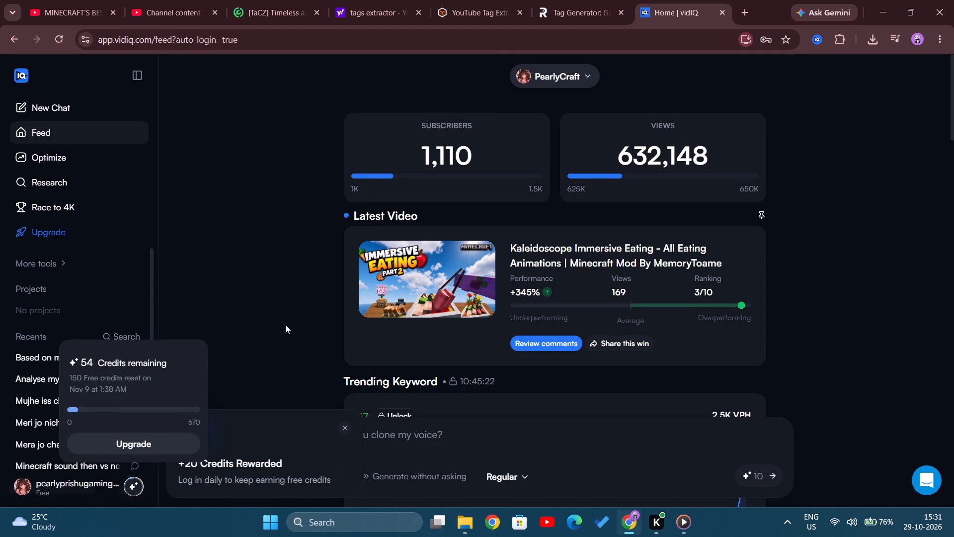
# Switch back to the YouTube Studio upload details and run vidIQ's Quick Generate for the thumbnail again.
pyautogui.click(154, 5)
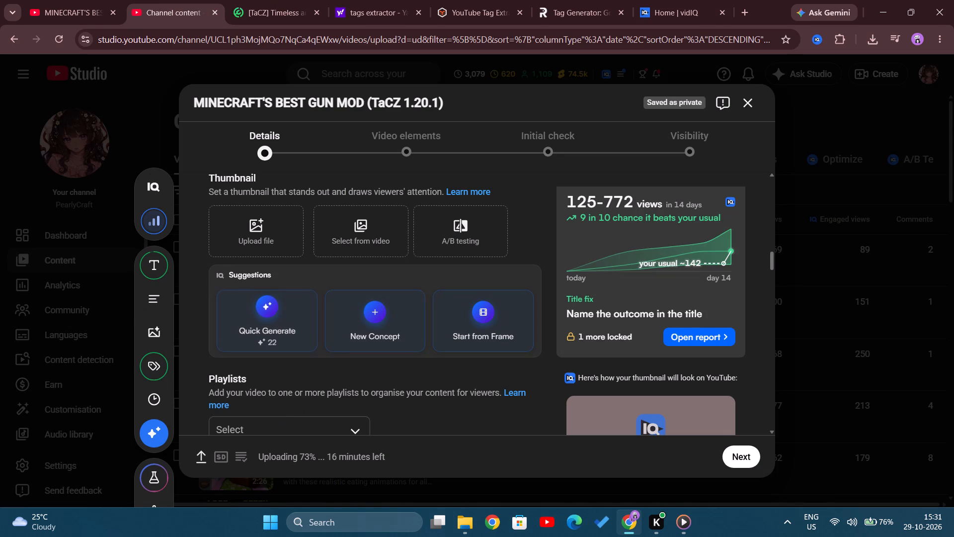
pyautogui.click(265, 318)
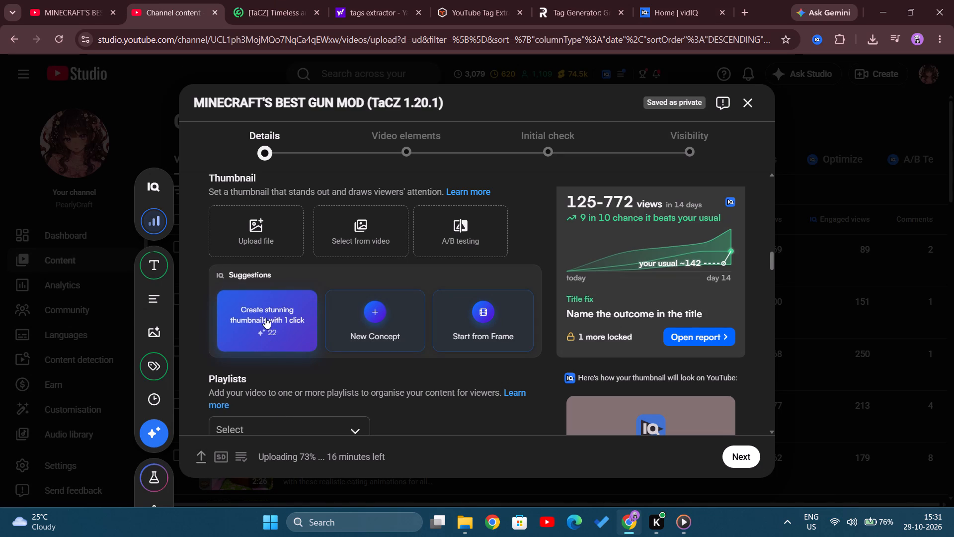
pyautogui.scroll(-1, 447, 382)
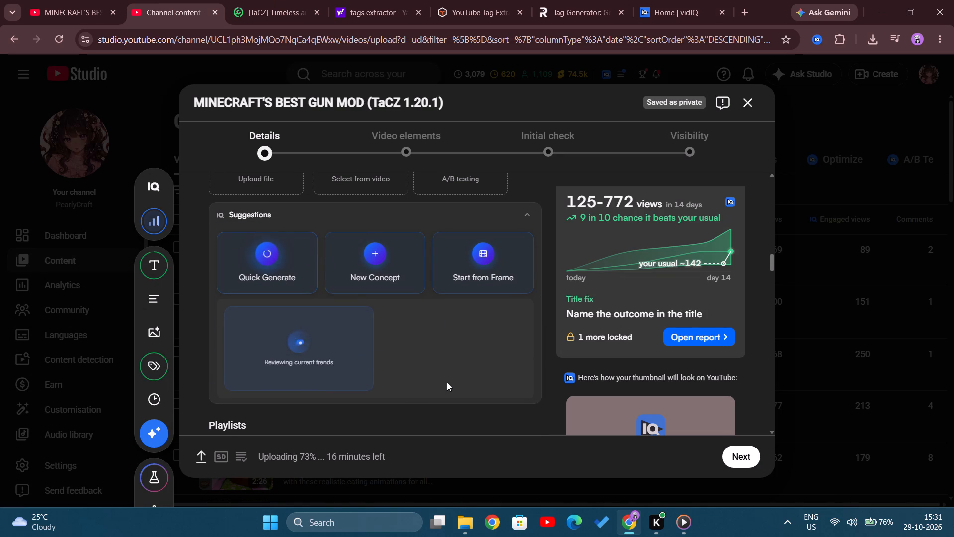
# Review the video's upload details from the thumbnail section back up to the title.
pyautogui.scroll(9, 447, 382)
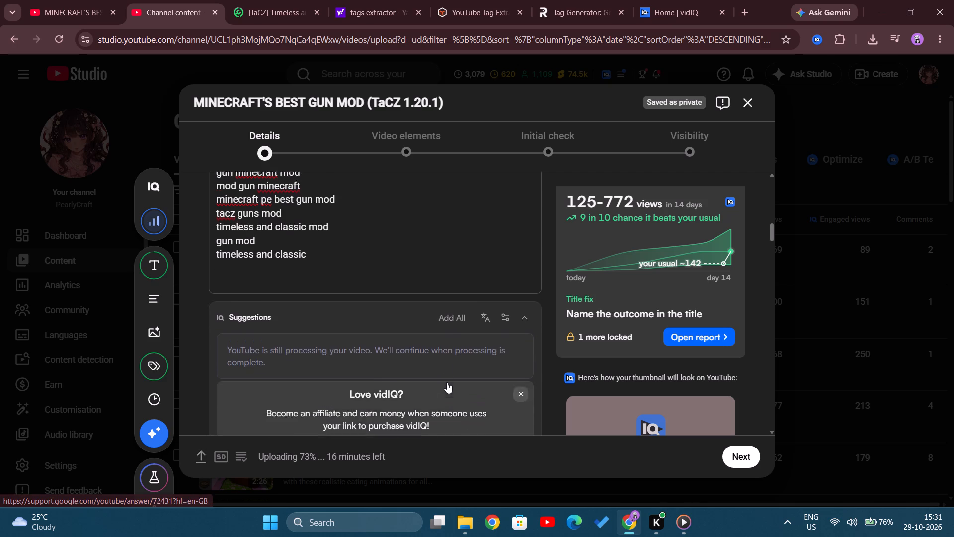
pyautogui.scroll(12, 447, 382)
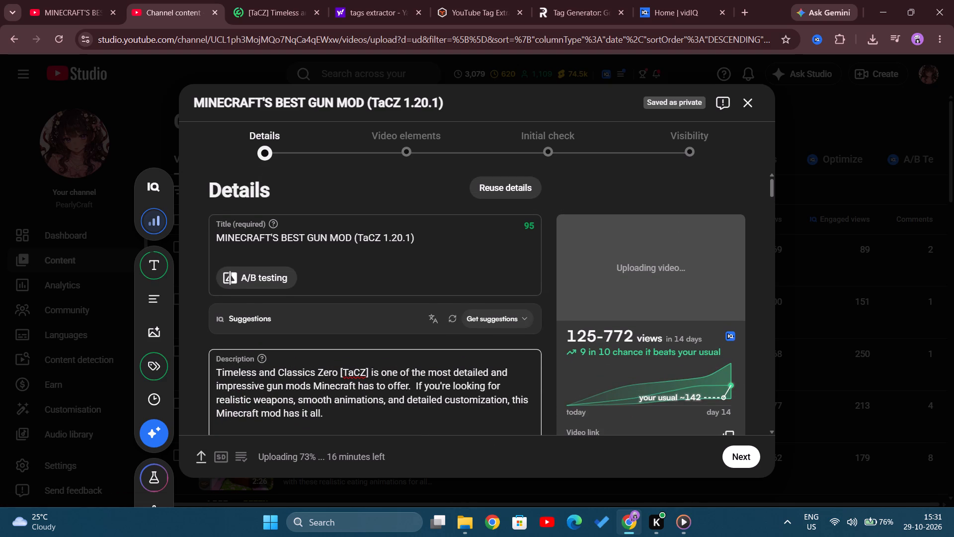
pyautogui.scroll(2, 447, 382)
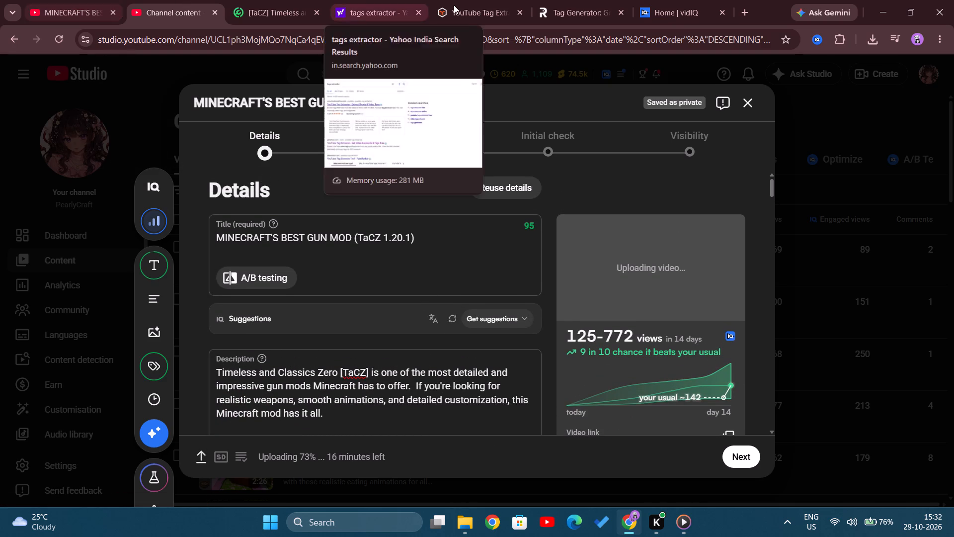
# Open google.com in a new browser tab.
pyautogui.click(741, 15)
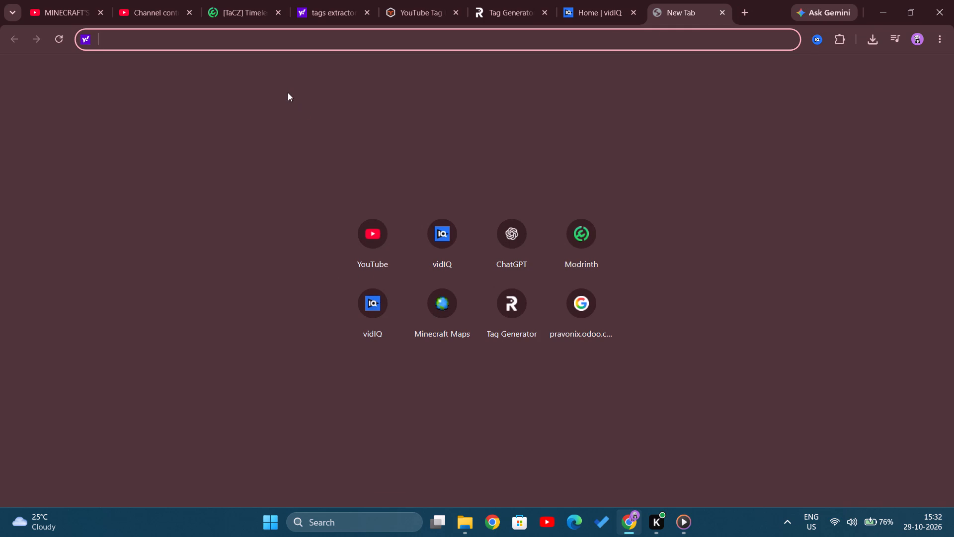
pyautogui.press('g')
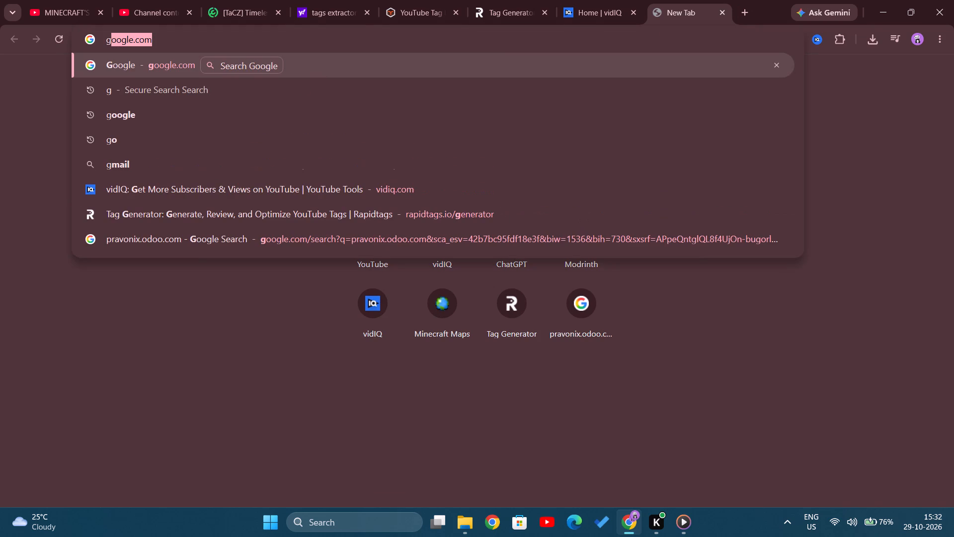
pyautogui.press('Return')
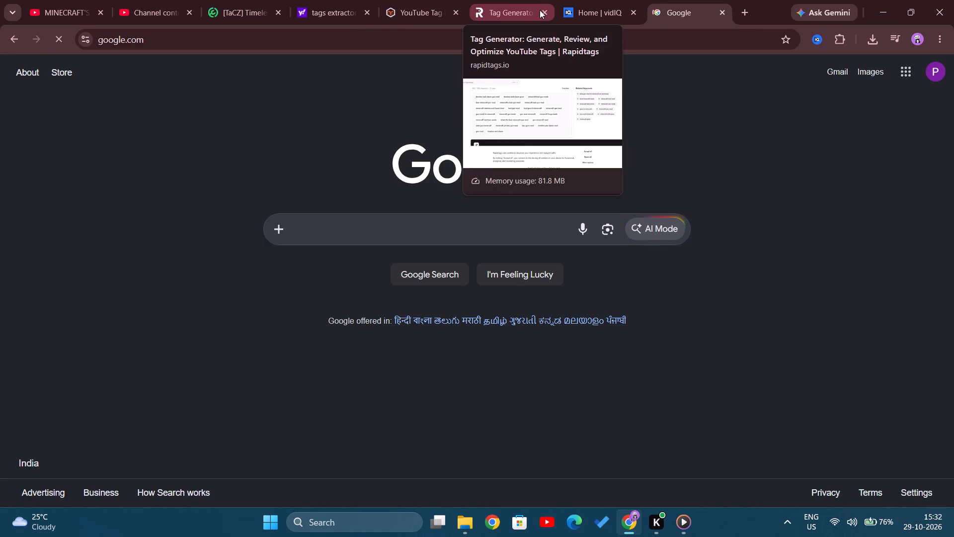
# Close the Rapidtags Tag Generator, YouTube Tag Extractor and tags extractor search tabs.
pyautogui.click(542, 9)
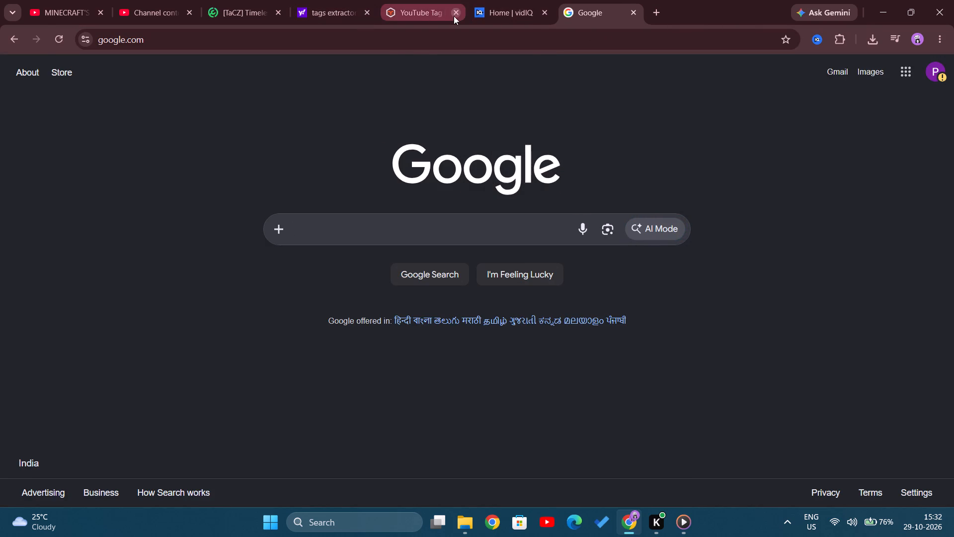
pyautogui.click(457, 12)
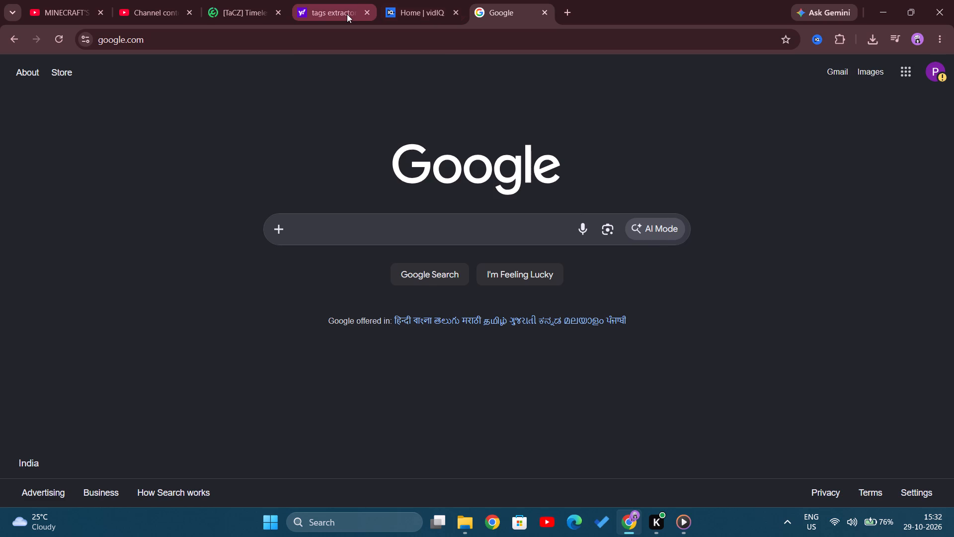
pyautogui.click(365, 8)
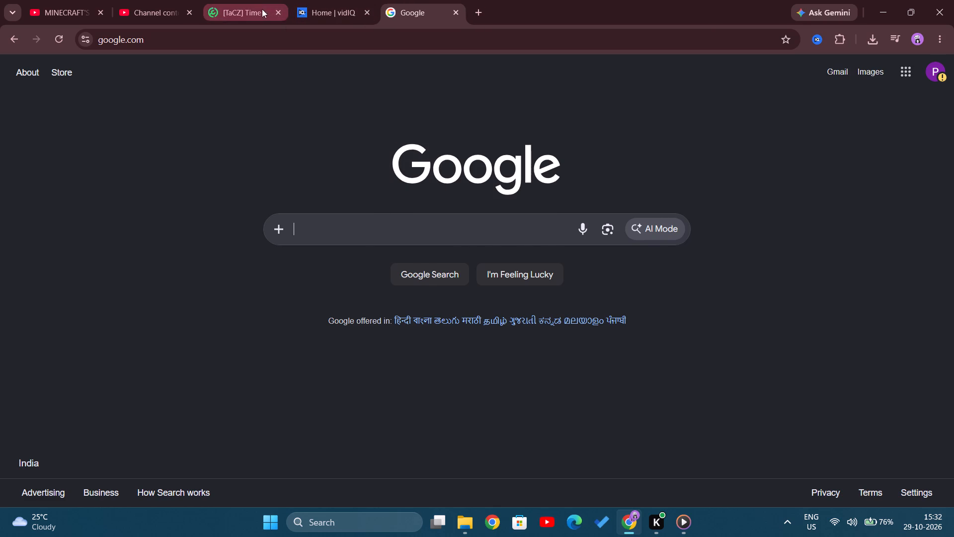
# View the M4A1 Inspection image in the TaCZ mod's Modrinth gallery, and close the Modrinth tab.
pyautogui.click(244, 9)
pyautogui.scroll(-2, 196, 323)
pyautogui.scroll(2, 196, 323)
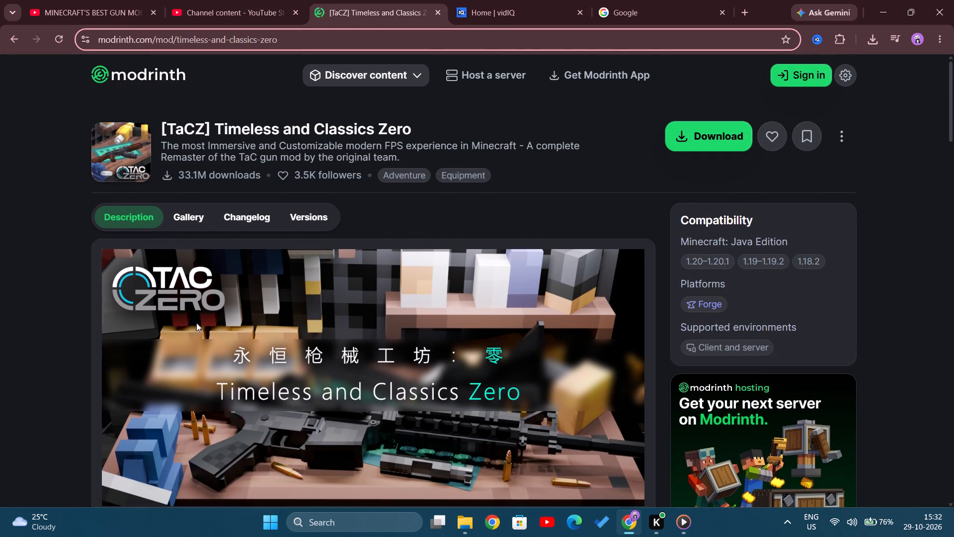
pyautogui.click(193, 213)
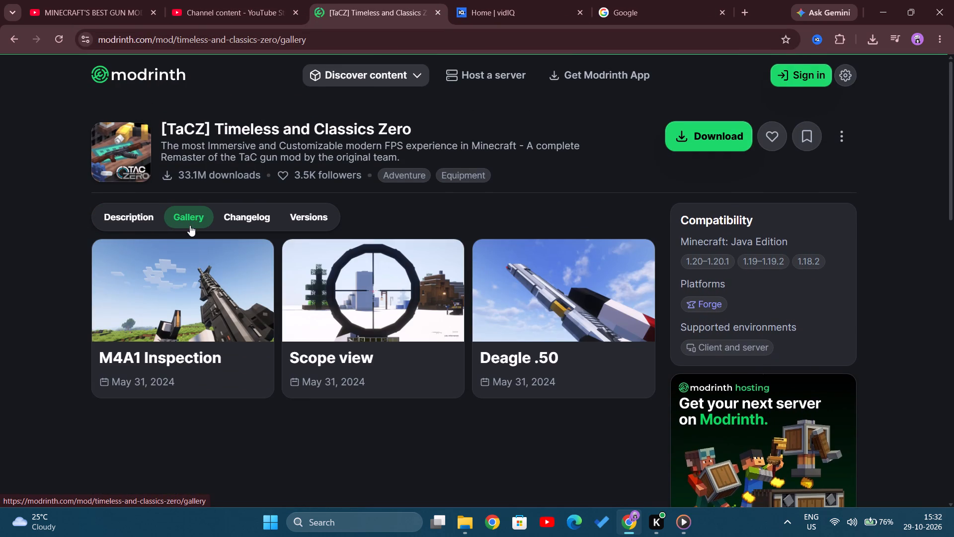
pyautogui.click(183, 316)
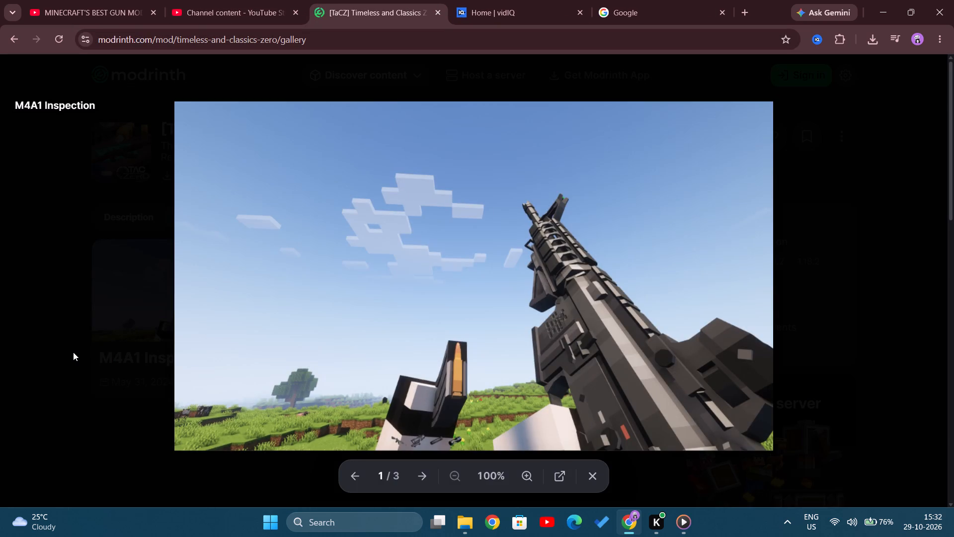
pyautogui.click(73, 352)
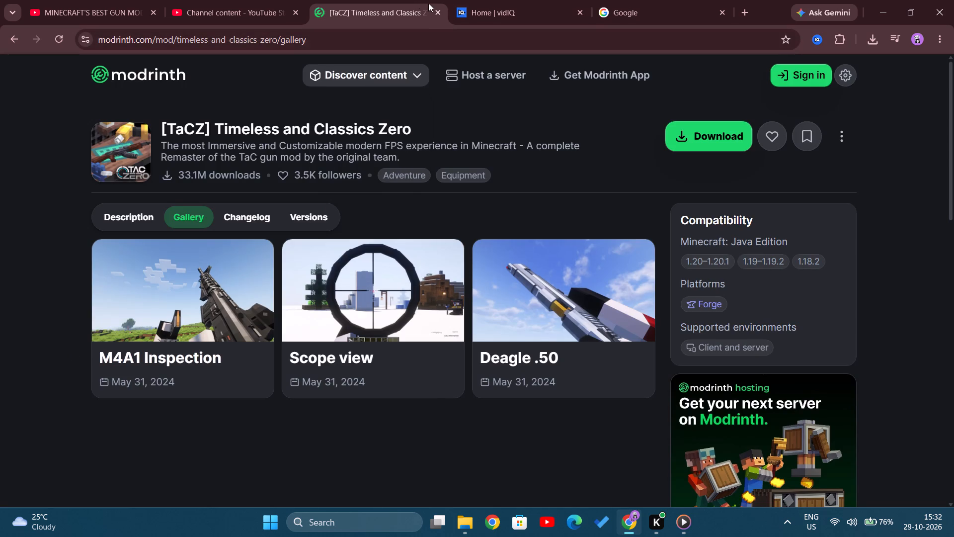
pyautogui.click(434, 10)
# Switch back to the YouTube Studio upload details and check the description and the vidIQ thumbnail suggestions.
pyautogui.click(197, 33)
pyautogui.click(212, 0)
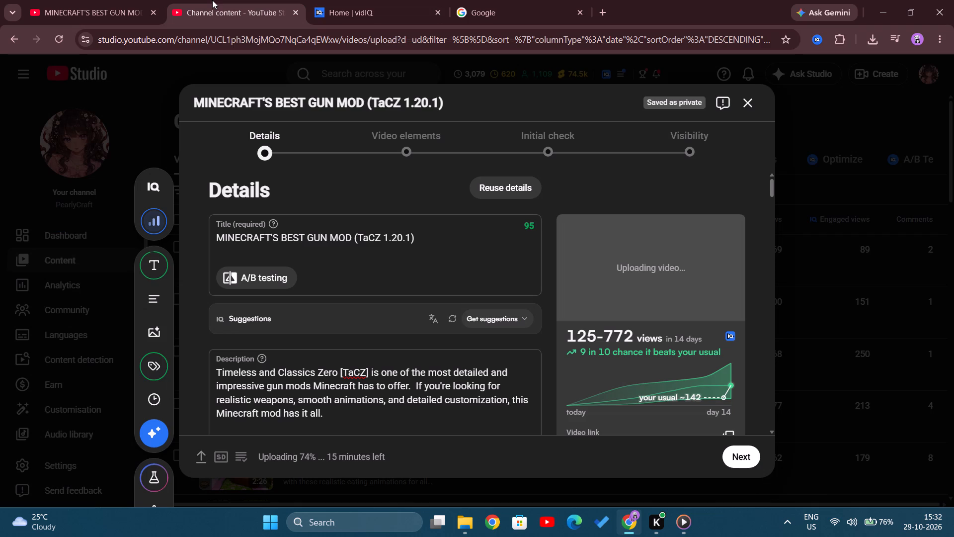
pyautogui.scroll(-8, 350, 358)
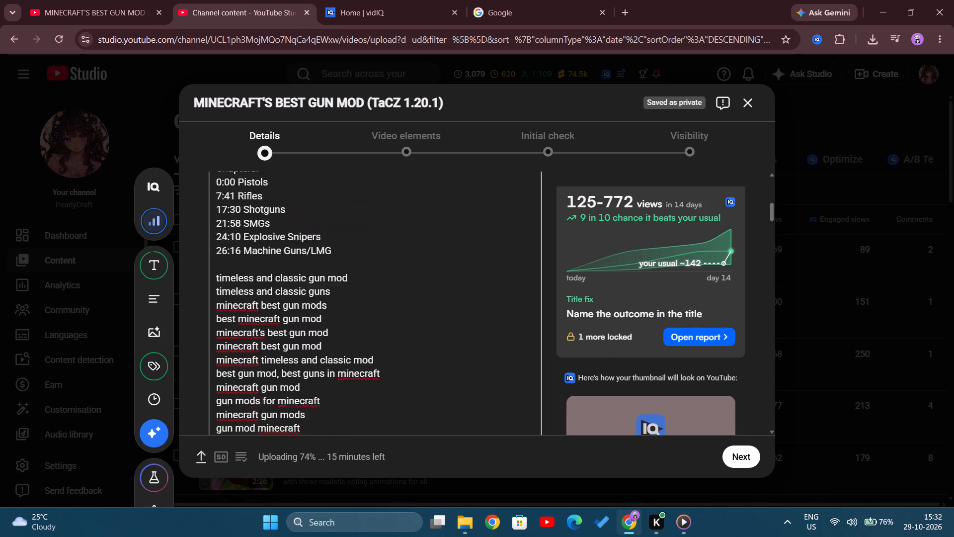
pyautogui.scroll(14, 349, 358)
pyautogui.scroll(-4, 349, 358)
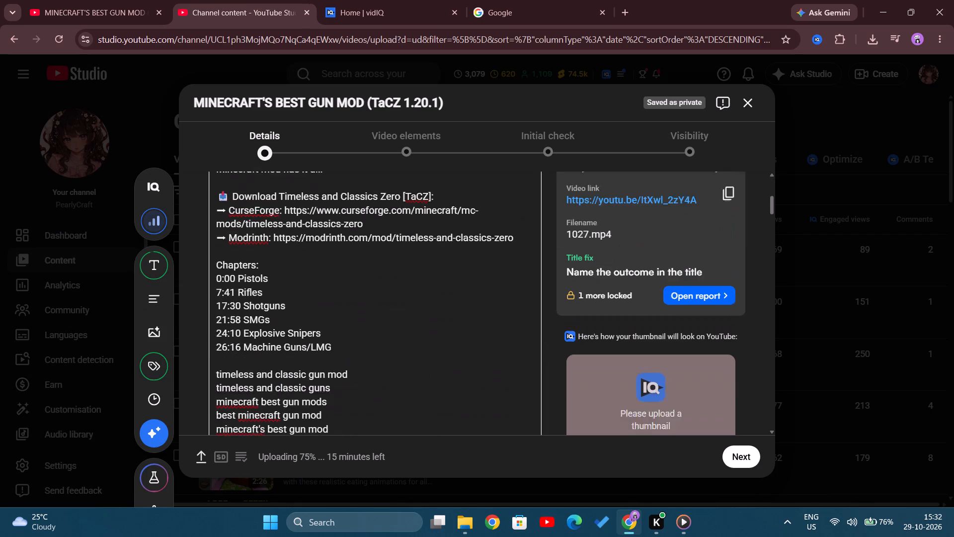
pyautogui.scroll(-12, 349, 358)
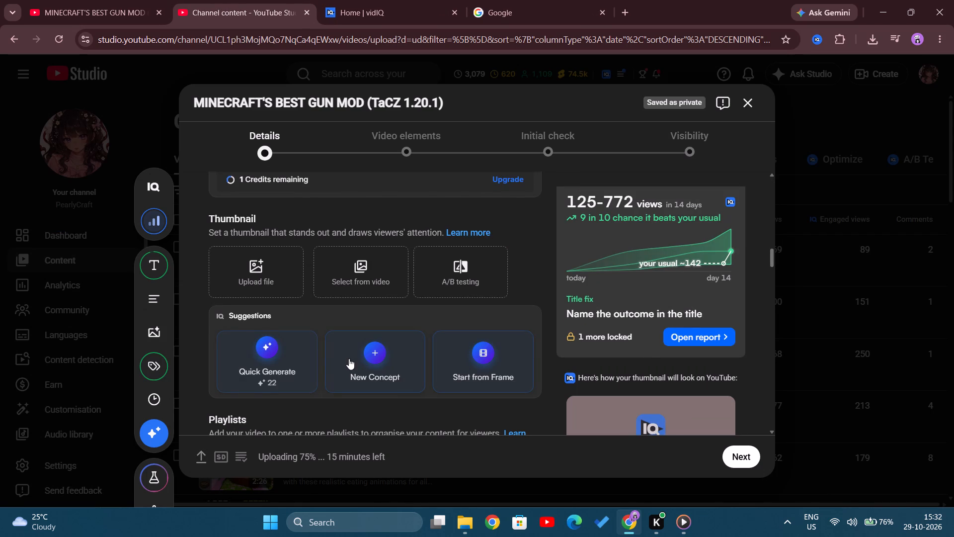
pyautogui.scroll(-1, 349, 358)
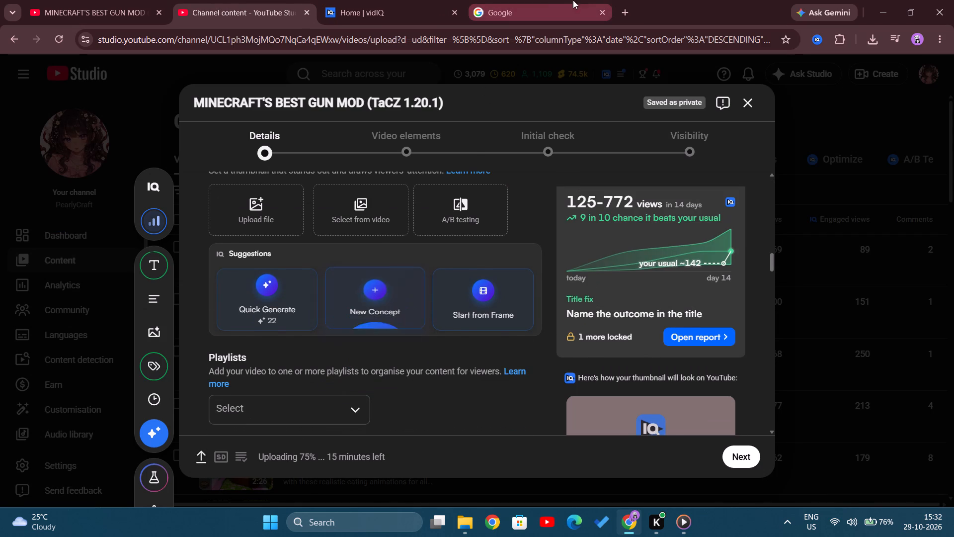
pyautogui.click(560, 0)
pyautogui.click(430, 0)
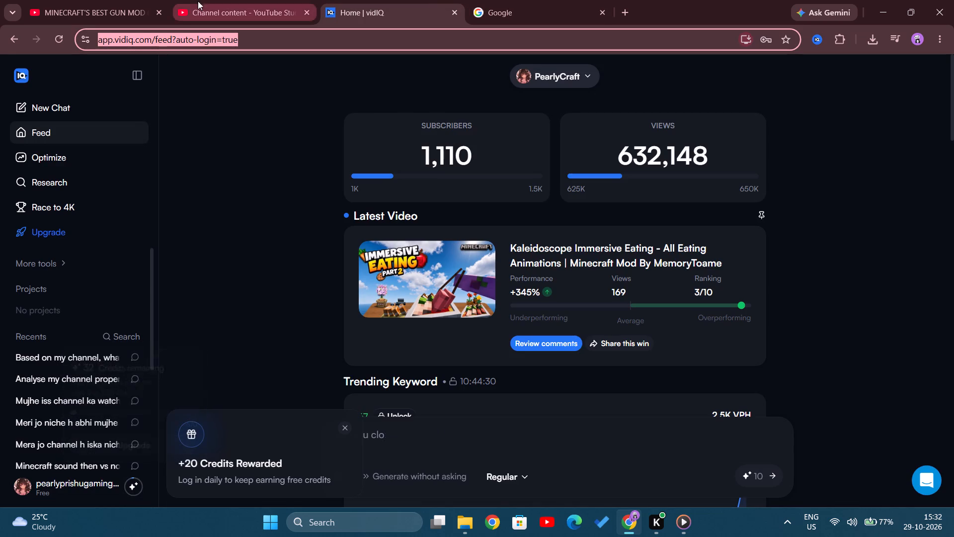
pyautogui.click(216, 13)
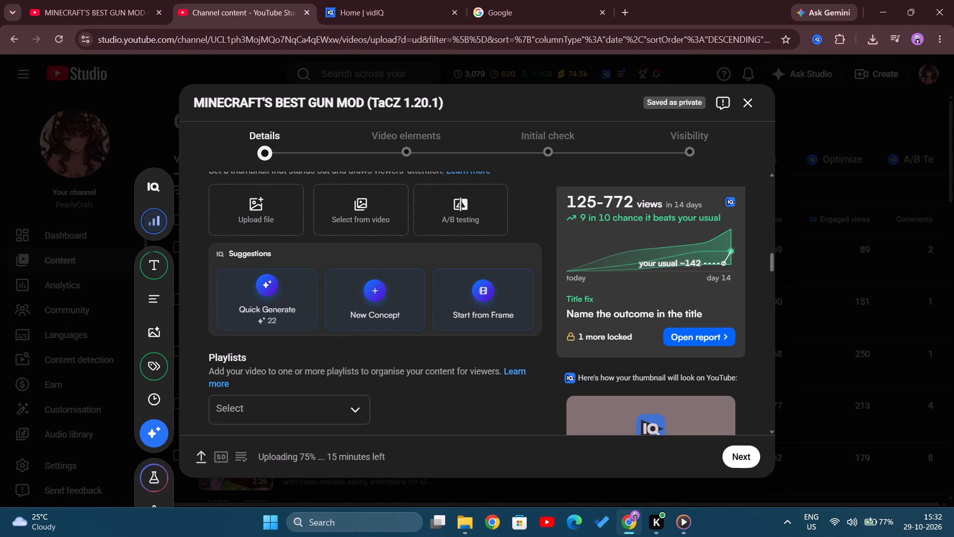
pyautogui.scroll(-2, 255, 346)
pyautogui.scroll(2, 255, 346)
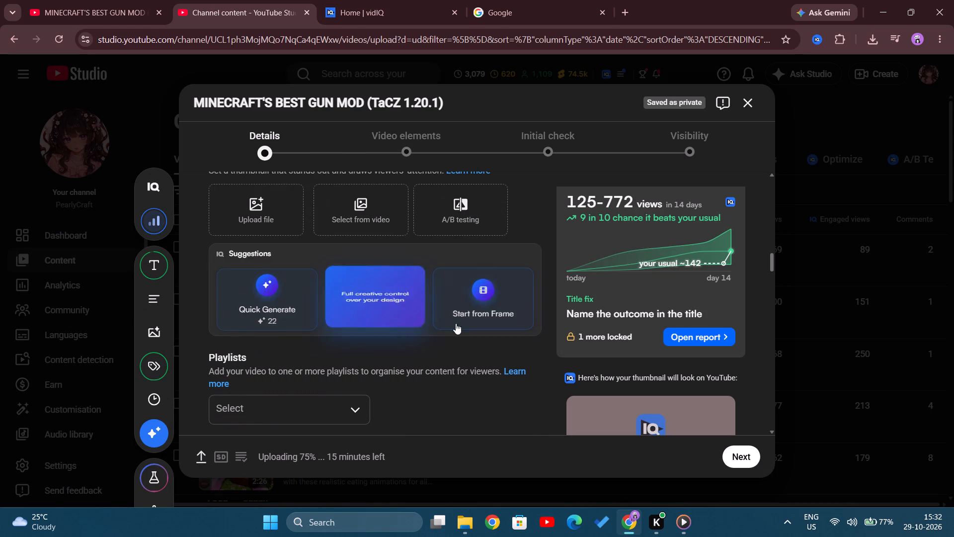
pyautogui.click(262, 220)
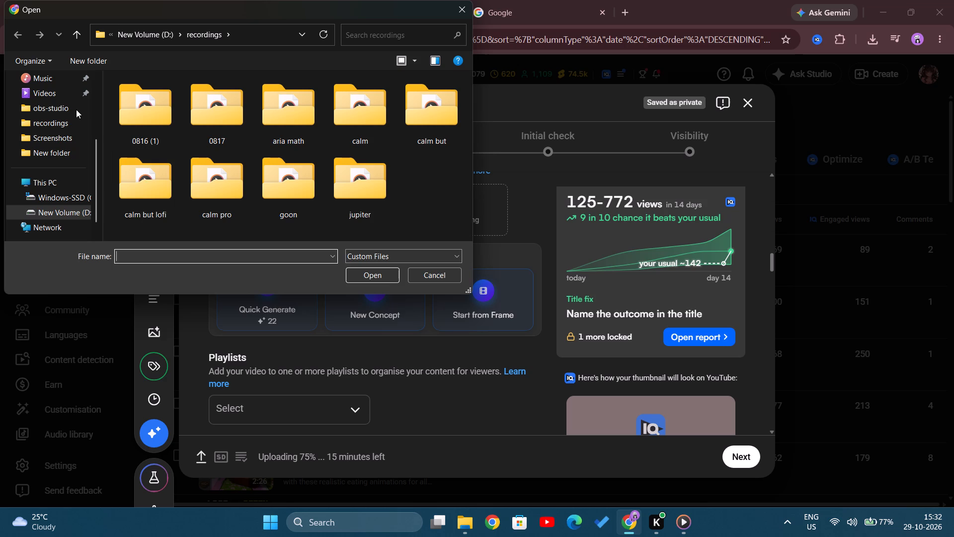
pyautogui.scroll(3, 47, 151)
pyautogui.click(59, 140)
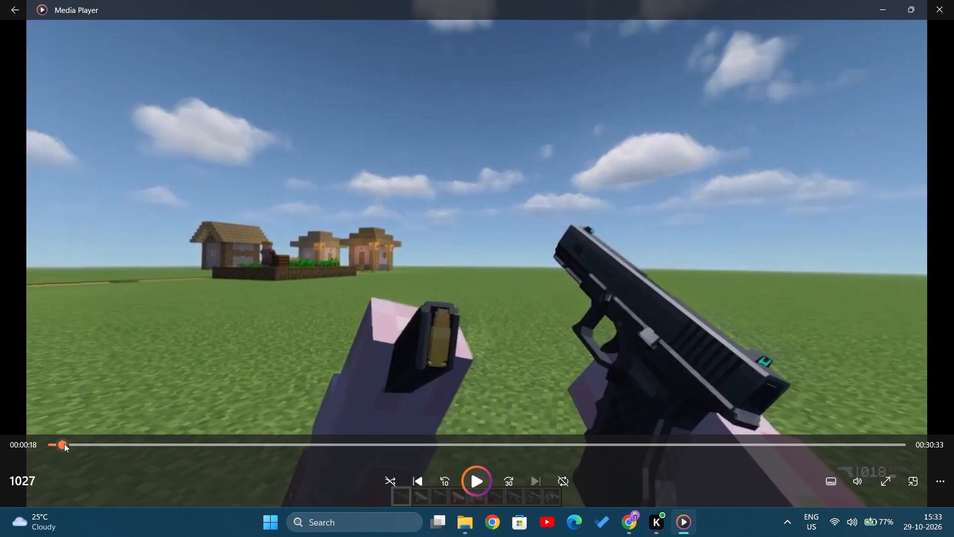
pyautogui.moveTo(59, 444); pyautogui.dragTo(79, 443)
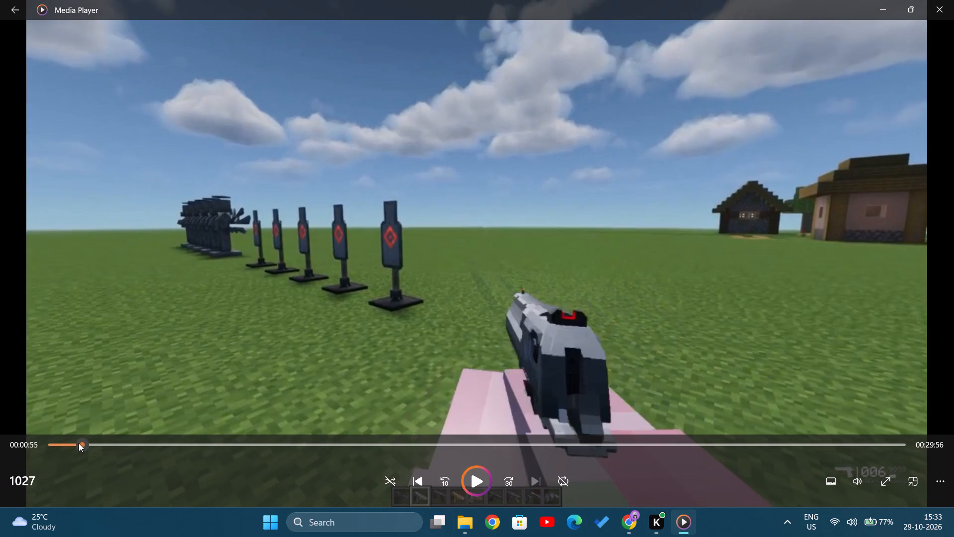
pyautogui.moveTo(79, 443); pyautogui.dragTo(152, 442)
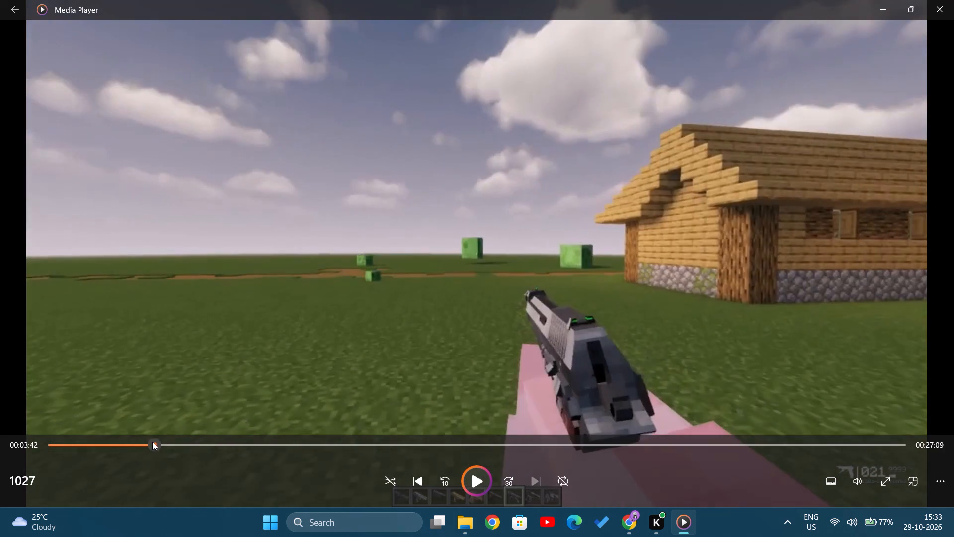
pyautogui.moveTo(152, 442); pyautogui.dragTo(214, 432)
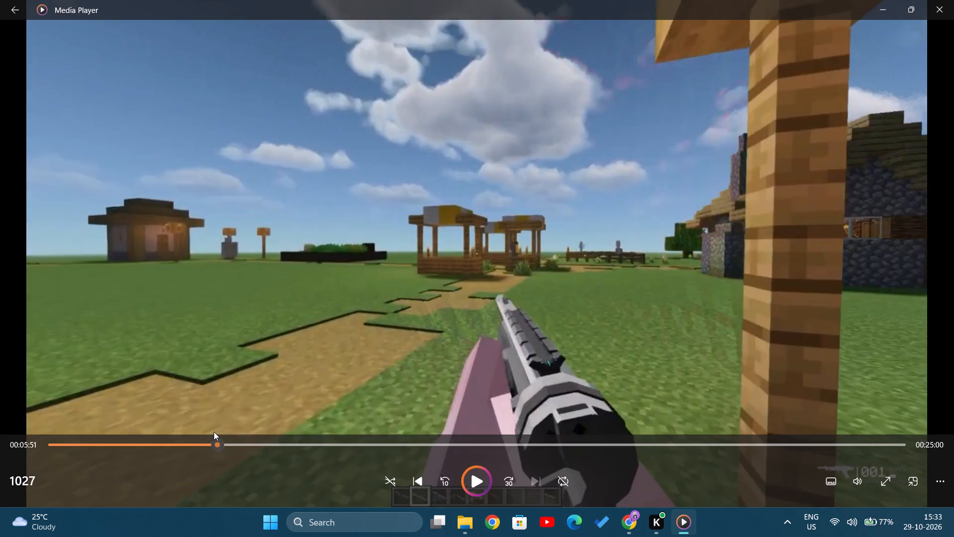
pyautogui.moveTo(214, 432); pyautogui.dragTo(229, 430)
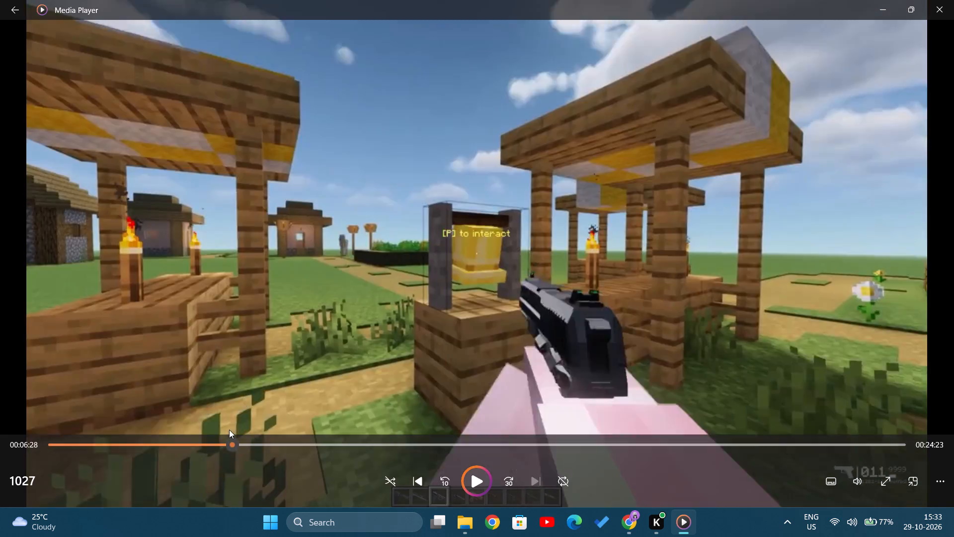
pyautogui.moveTo(229, 430); pyautogui.dragTo(289, 418)
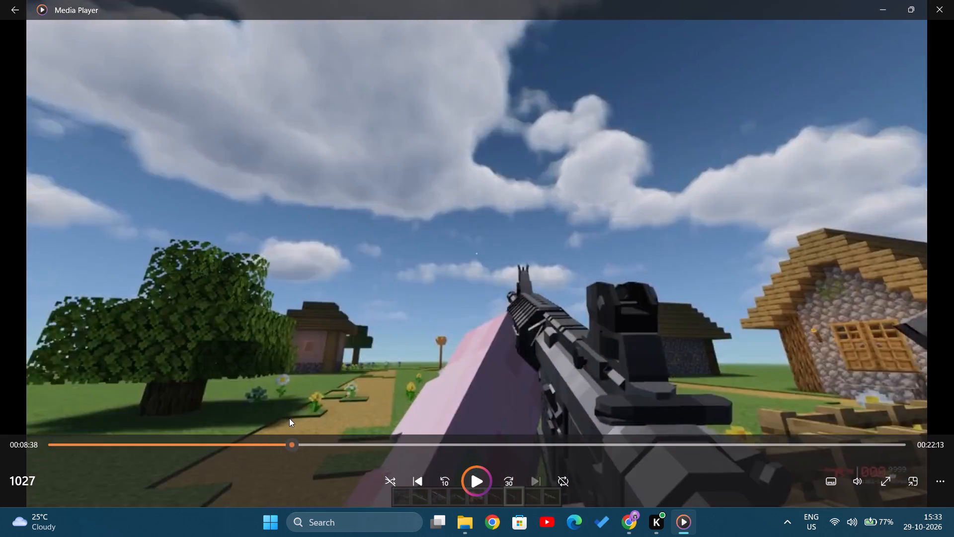
pyautogui.moveTo(289, 418); pyautogui.dragTo(283, 420)
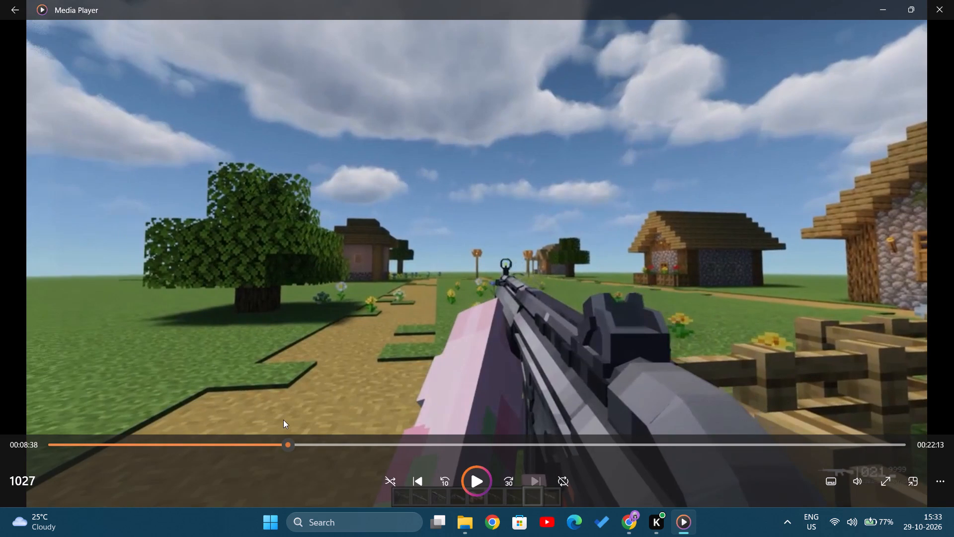
pyautogui.moveTo(283, 420); pyautogui.dragTo(300, 422)
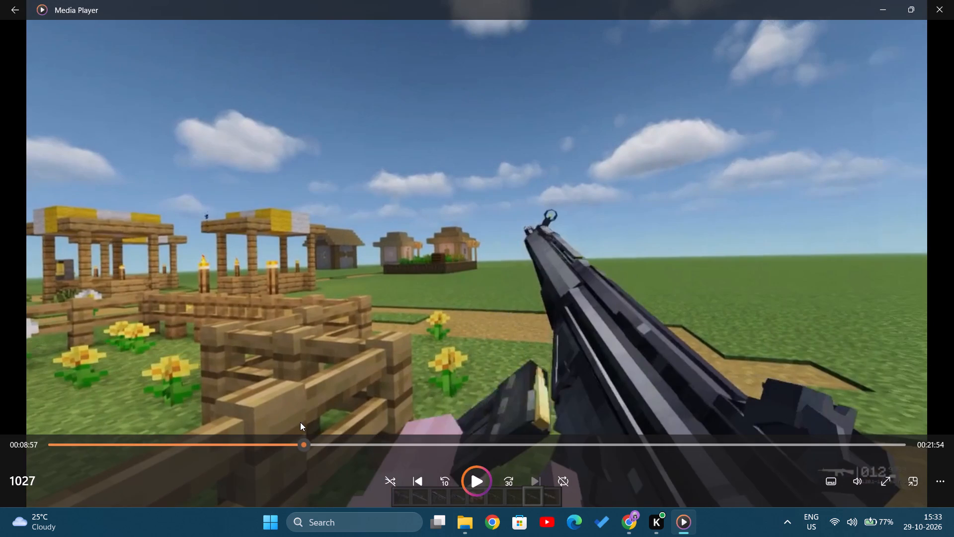
pyautogui.moveTo(300, 422); pyautogui.dragTo(318, 424)
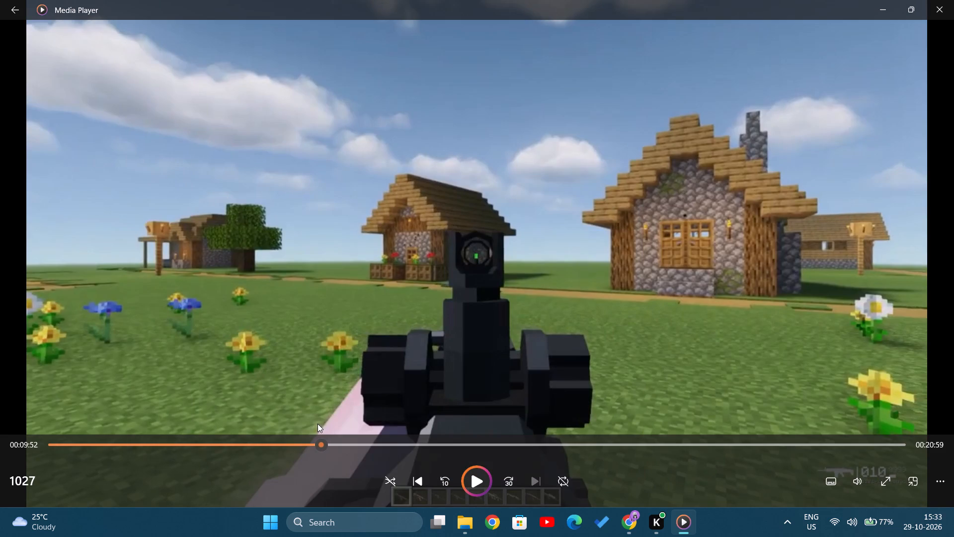
pyautogui.moveTo(318, 424); pyautogui.dragTo(310, 421)
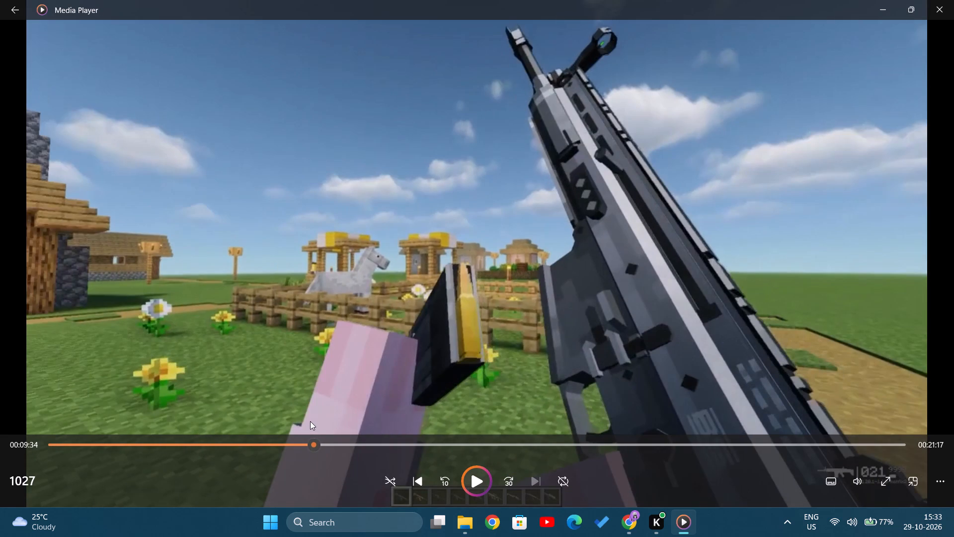
pyautogui.moveTo(310, 421); pyautogui.dragTo(305, 421)
# Pause the recording at 00:09:31 on the black rifle held diagonally and capture the video frame as a screenshot.
pyautogui.click(486, 482)
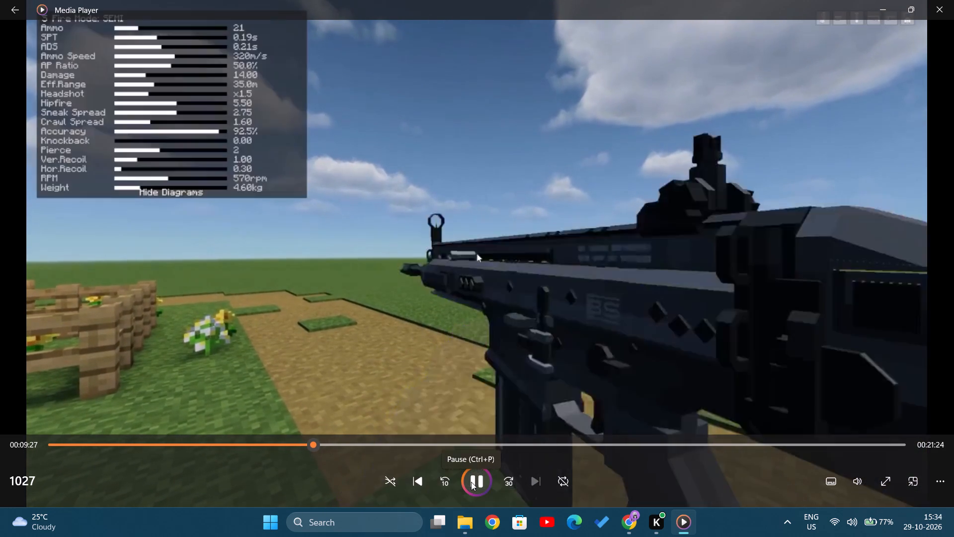
pyautogui.click(471, 482)
pyautogui.click(471, 482)
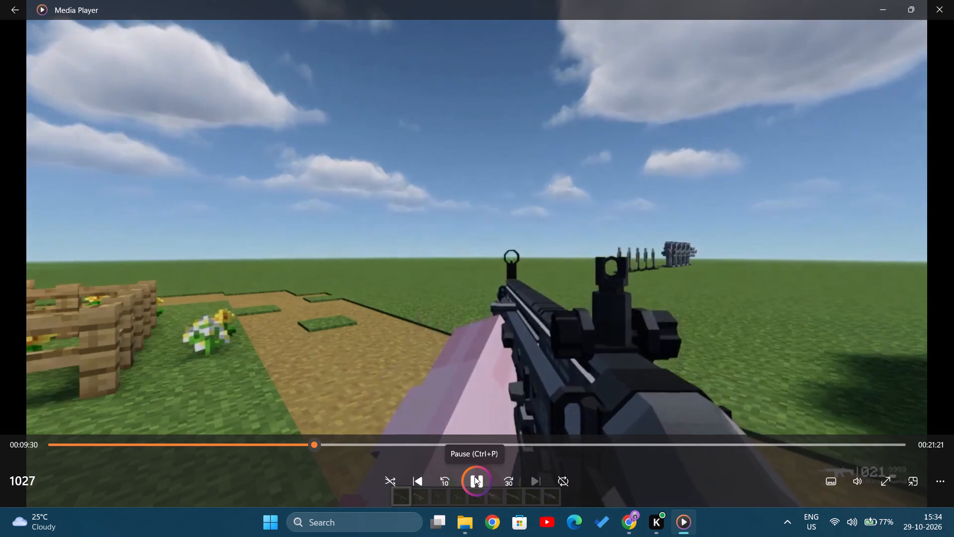
pyautogui.press('space')
pyautogui.press('space')
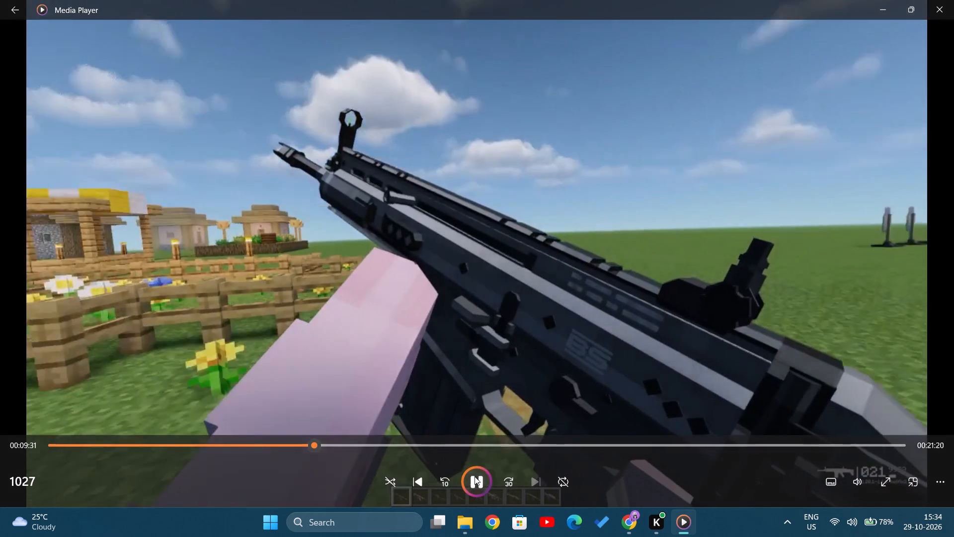
pyautogui.press('space')
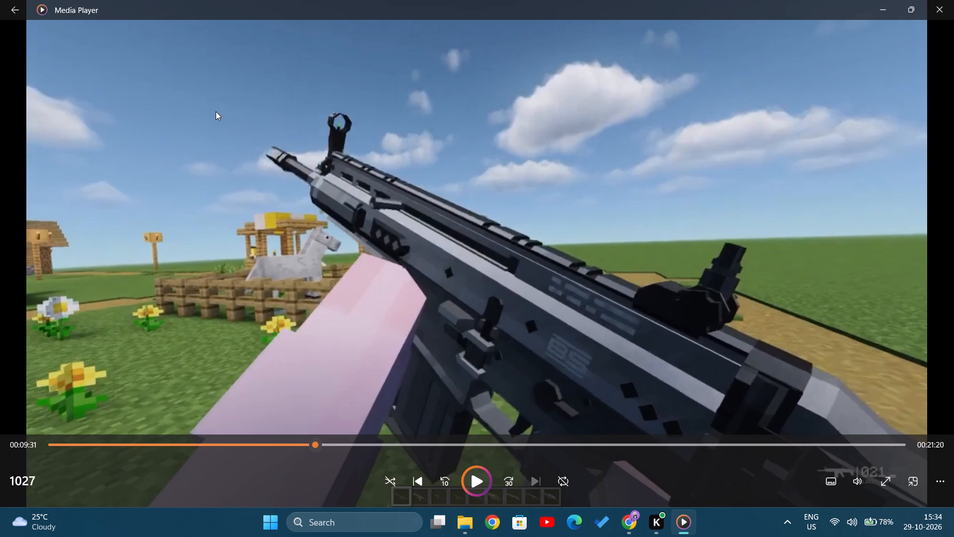
pyautogui.press('Print')
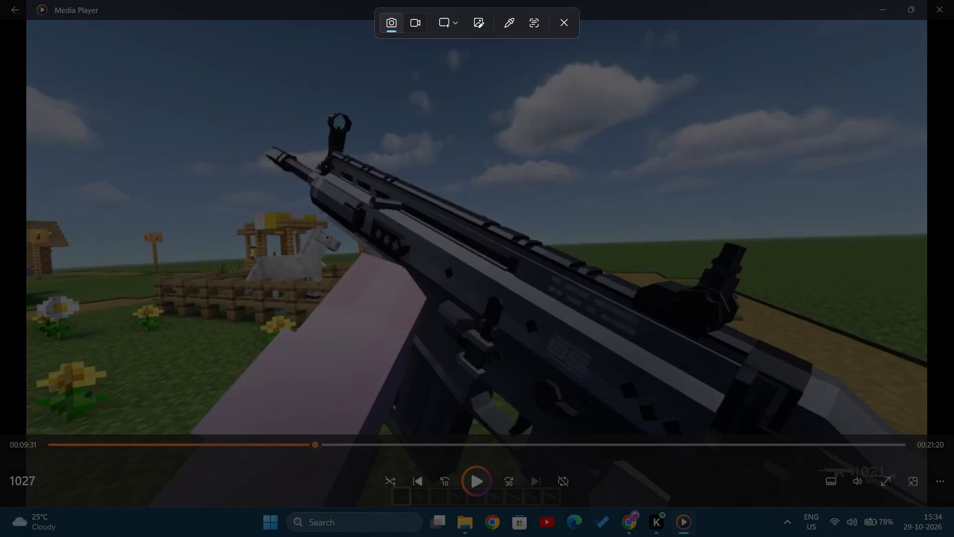
pyautogui.moveTo(28, 21); pyautogui.dragTo(949, 488)
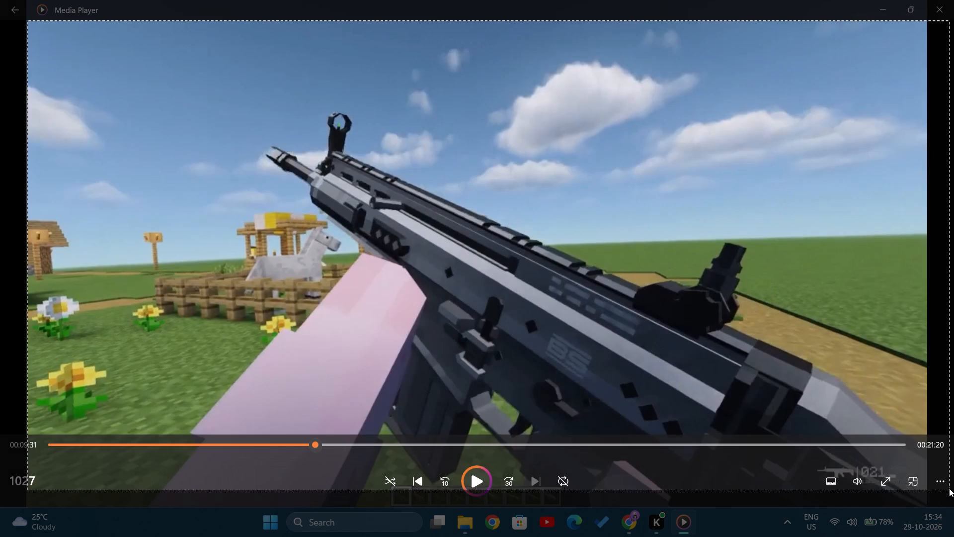
pyautogui.moveTo(949, 488); pyautogui.dragTo(929, 496)
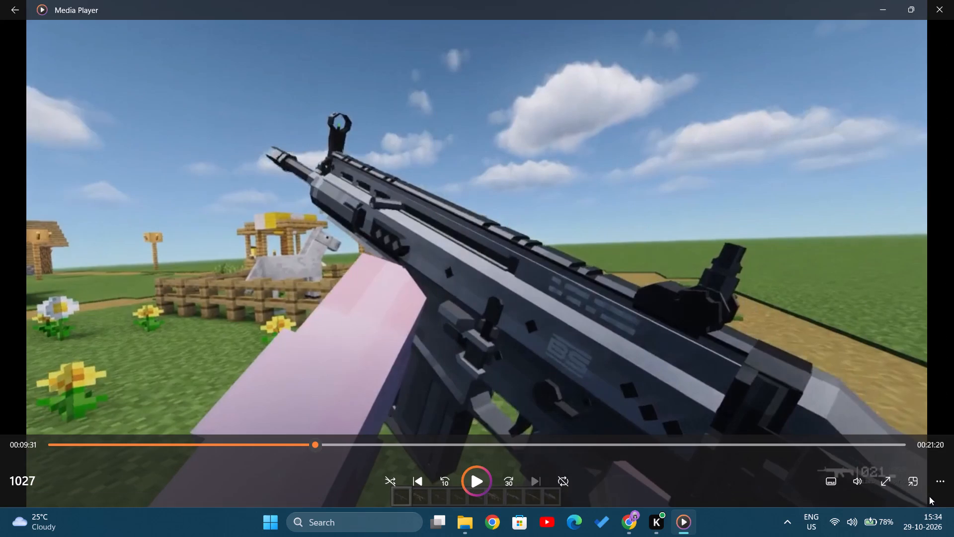
# Advance the recording to 00:09:36, where the rifle points upward beside the village house, and capture the video frame.
pyautogui.click(477, 483)
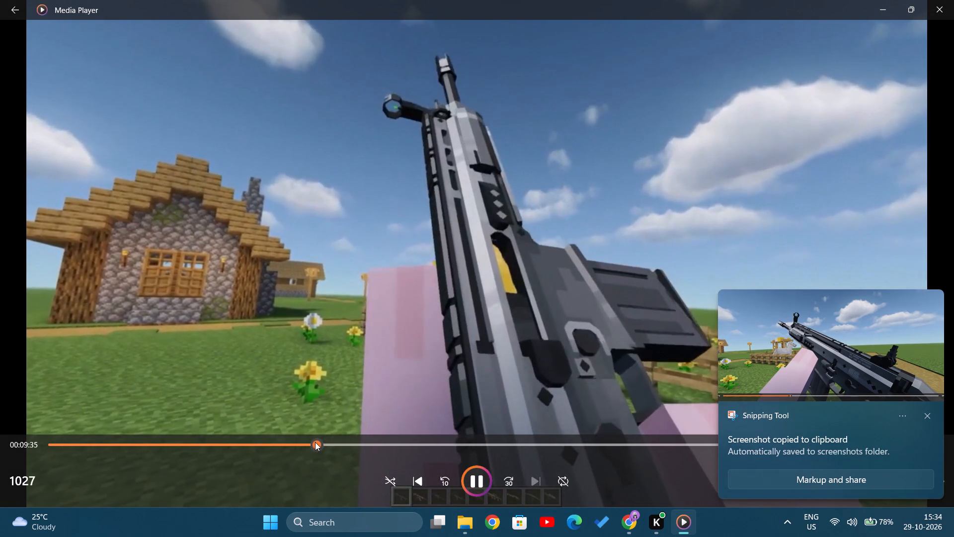
pyautogui.press('space')
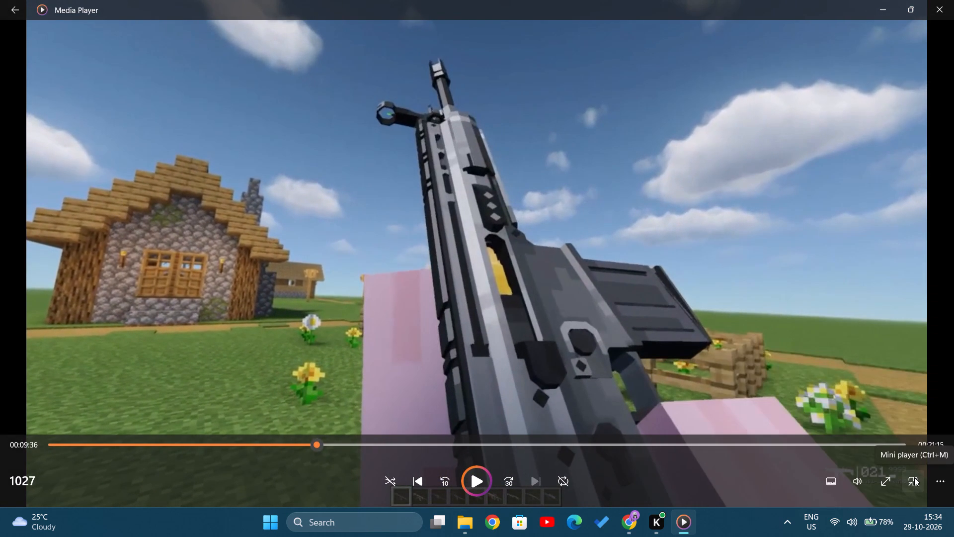
pyautogui.press('Print')
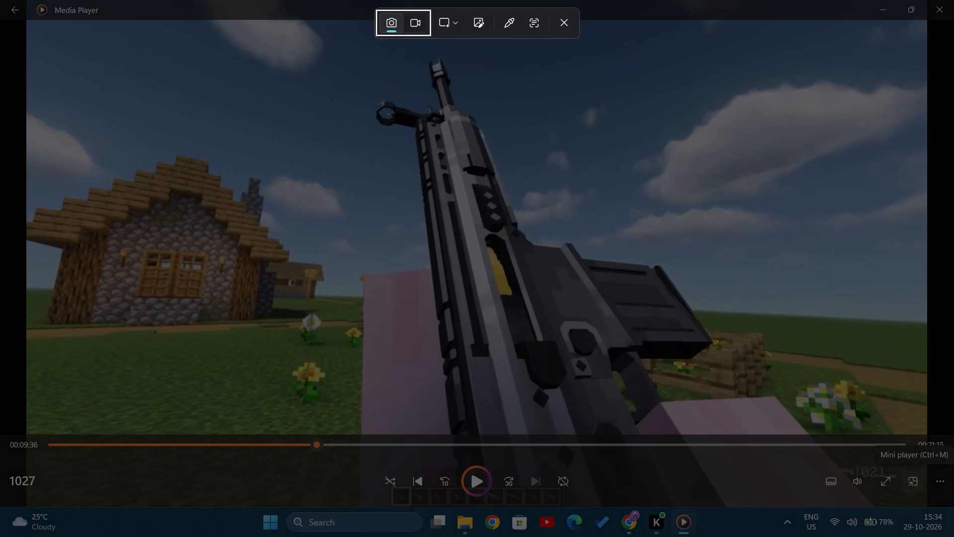
pyautogui.moveTo(28, 20); pyautogui.dragTo(906, 447)
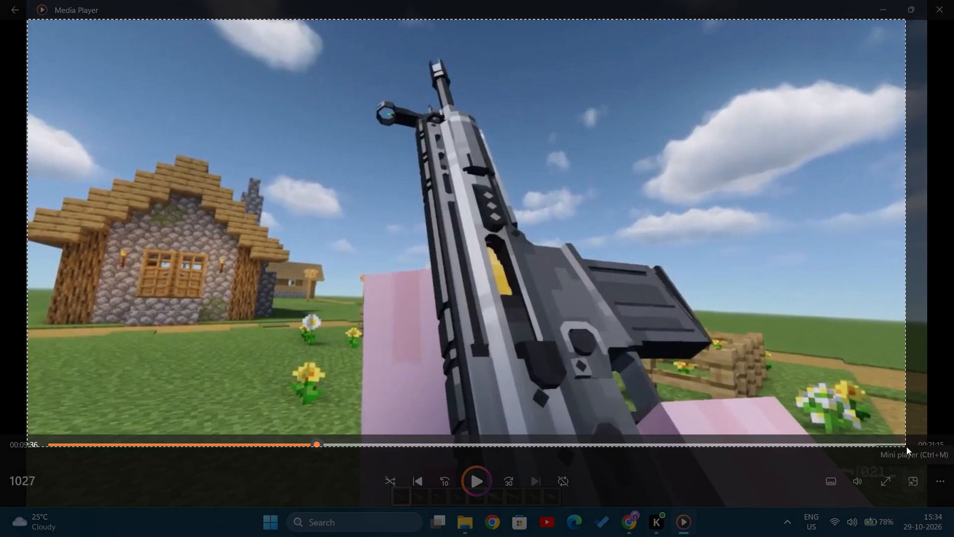
pyautogui.moveTo(906, 447); pyautogui.dragTo(927, 501)
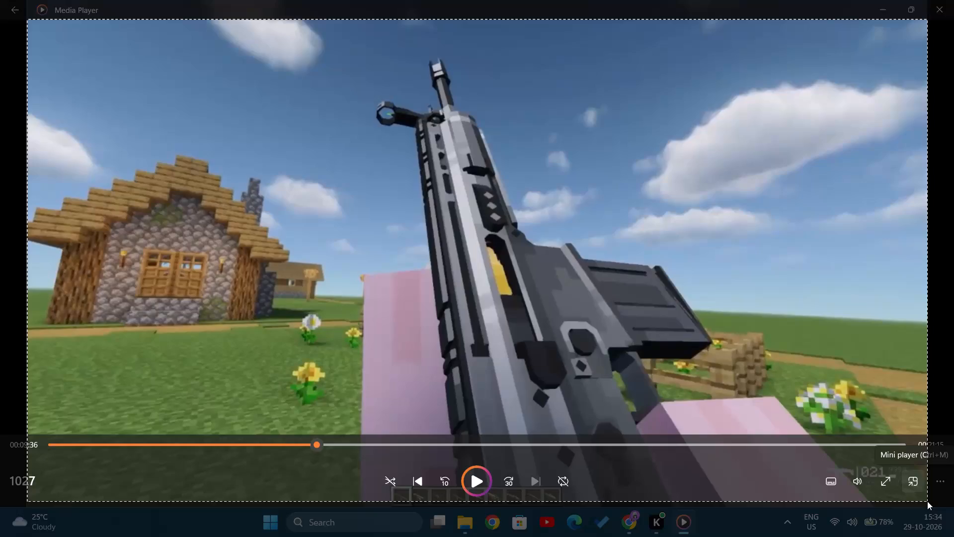
pyautogui.moveTo(927, 501); pyautogui.dragTo(922, 500)
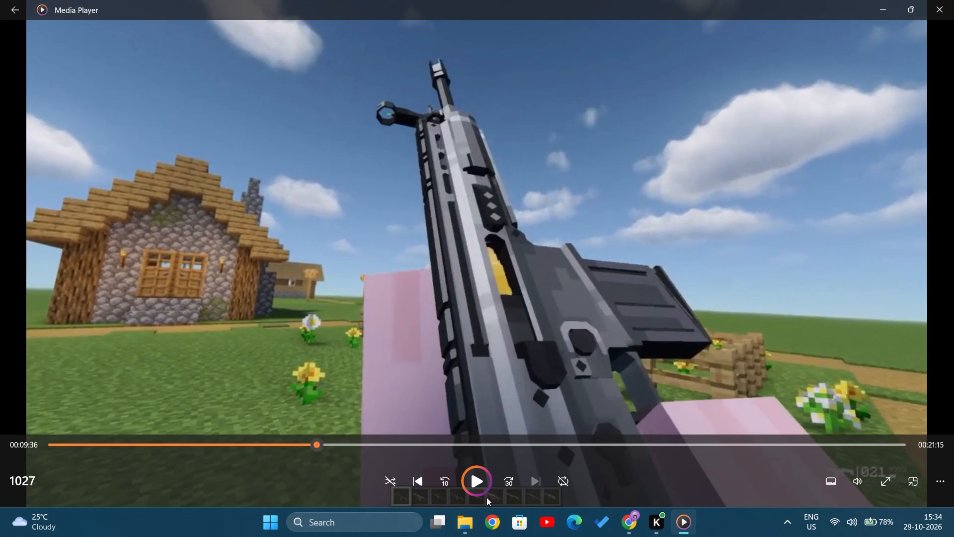
# Move the recording to 00:10:48, where the rifle faces the bullet-marked house with flowers, and capture the video frame.
pyautogui.click(475, 488)
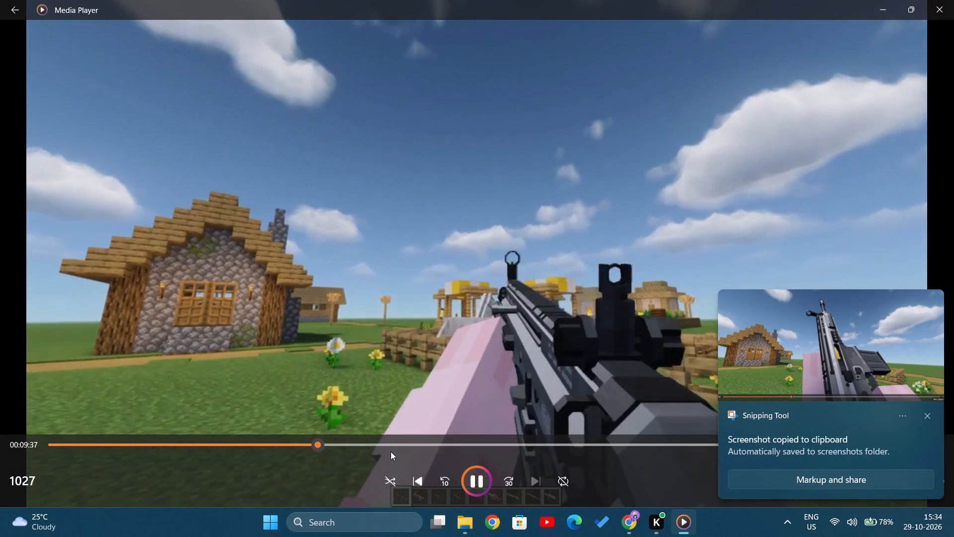
pyautogui.press('space')
pyautogui.press('space')
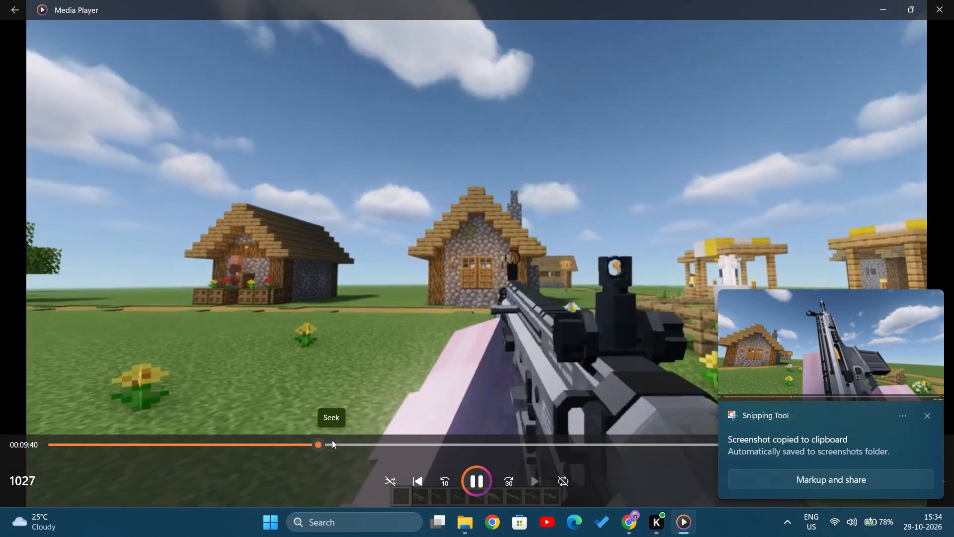
pyautogui.click(331, 441)
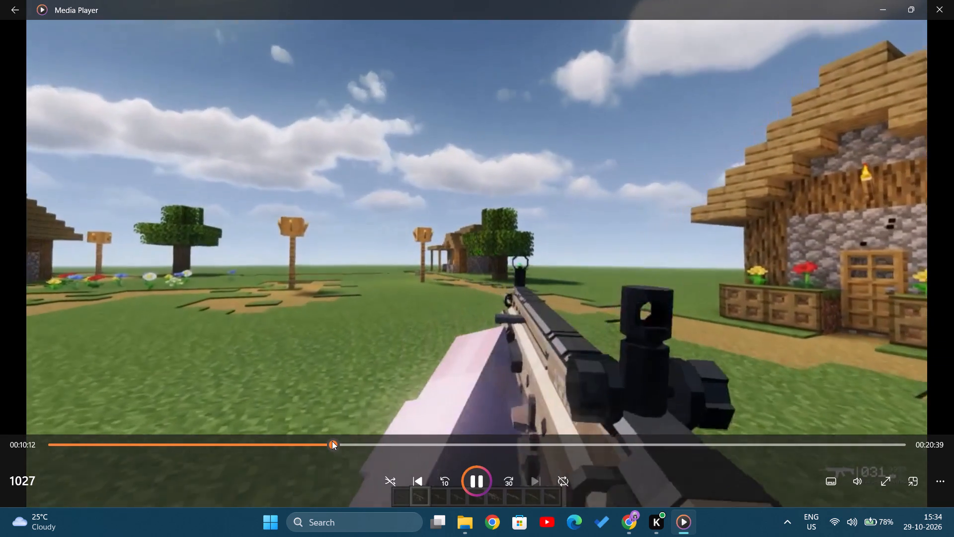
pyautogui.press('space')
pyautogui.press('space')
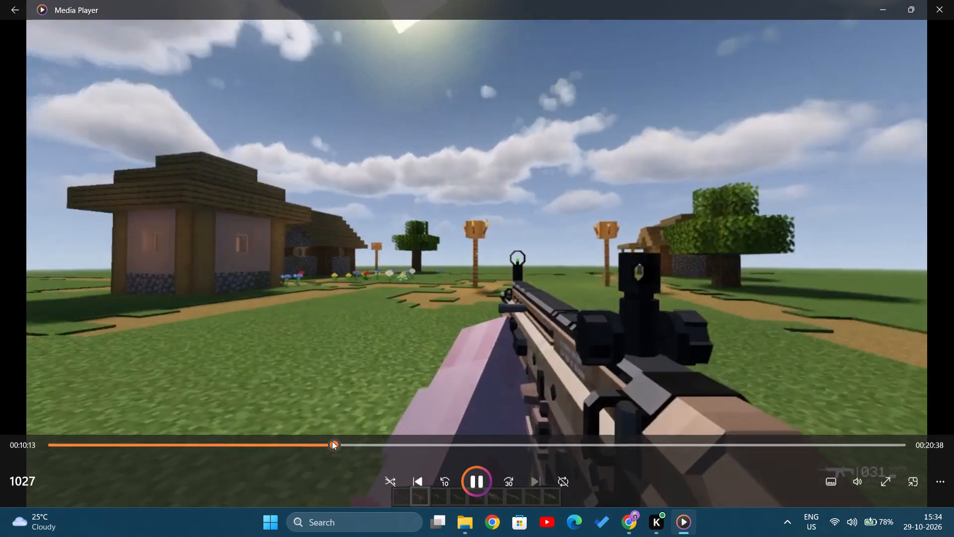
pyautogui.press('space')
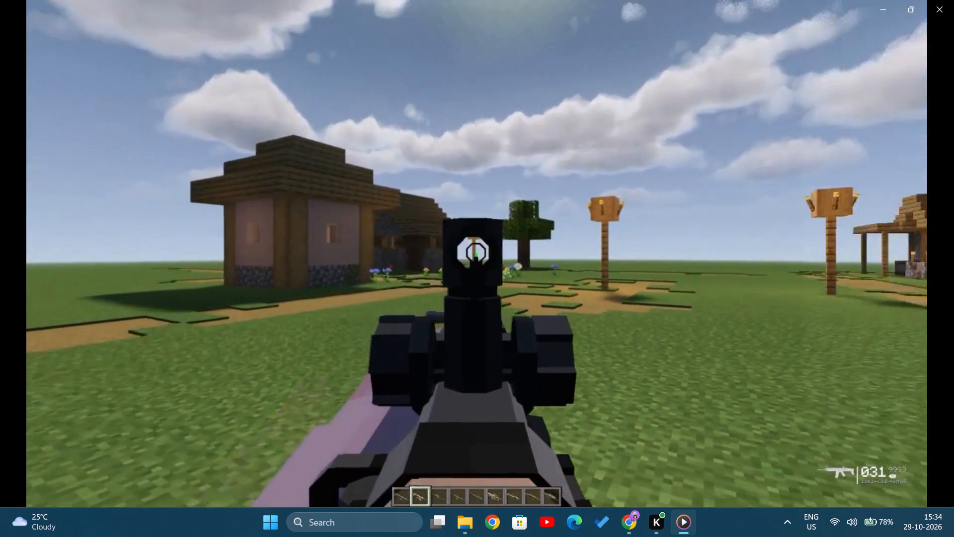
pyautogui.moveTo(338, 441); pyautogui.dragTo(349, 445)
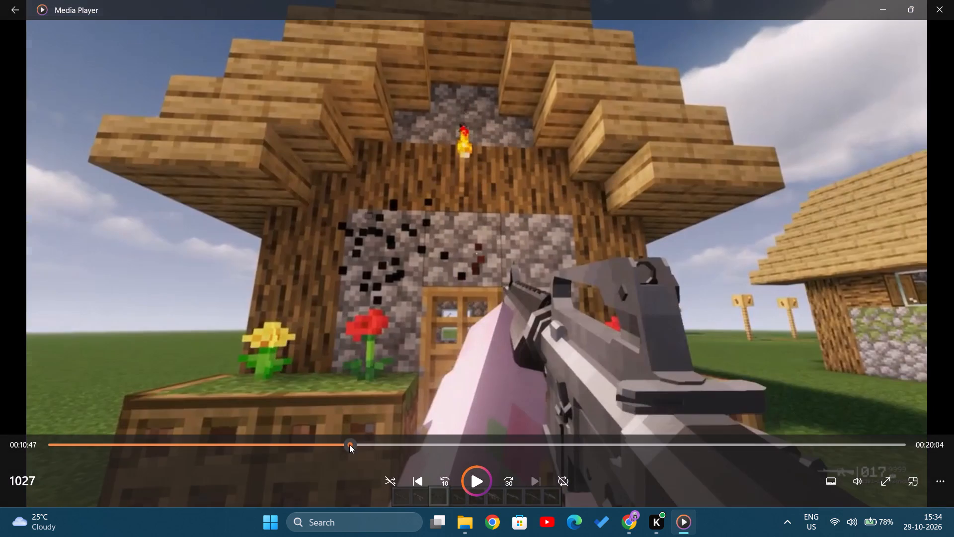
pyautogui.moveTo(349, 445); pyautogui.dragTo(352, 445)
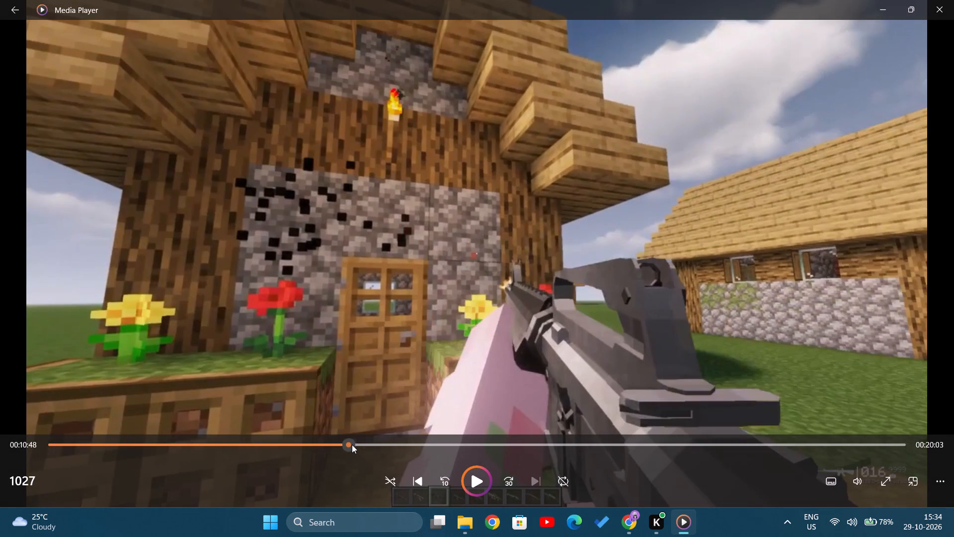
pyautogui.moveTo(352, 445); pyautogui.dragTo(352, 444)
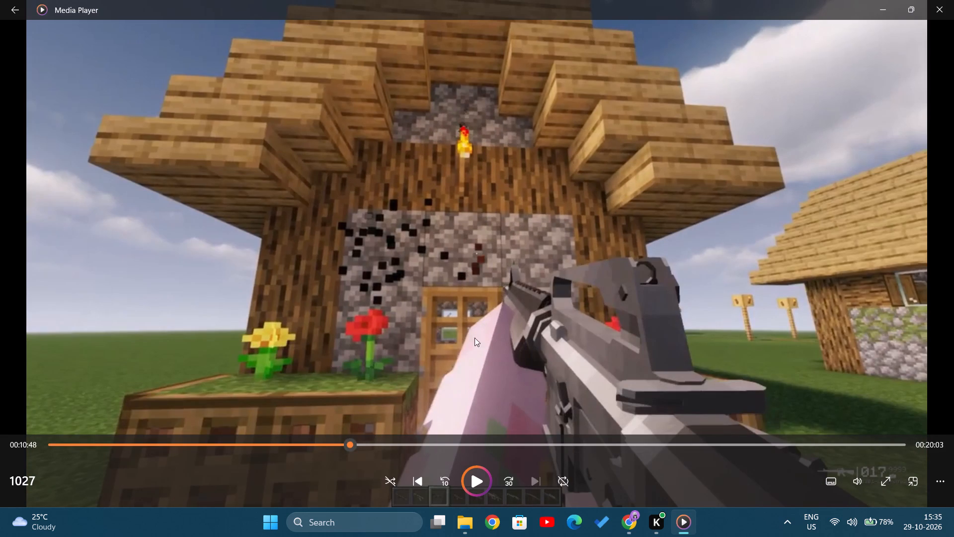
pyautogui.press('Print')
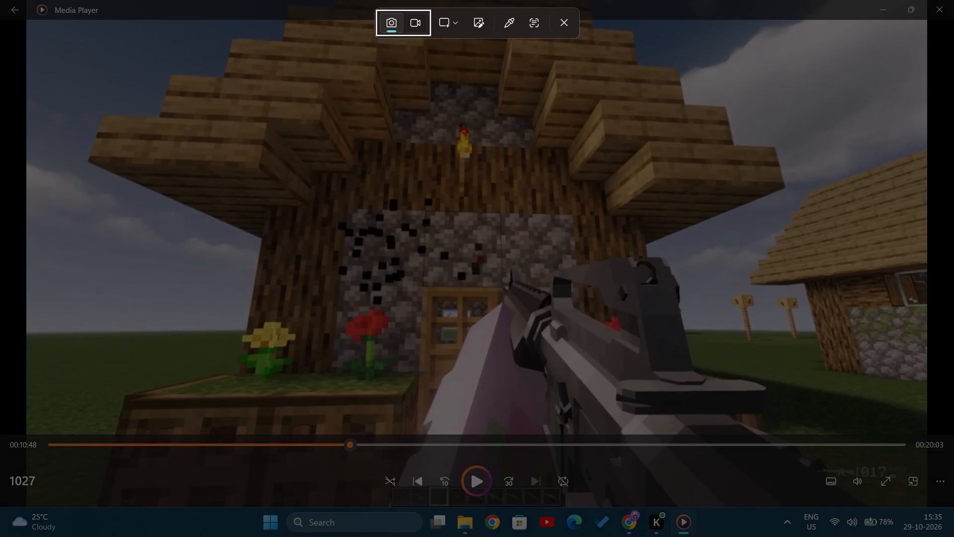
pyautogui.moveTo(27, 25); pyautogui.dragTo(866, 486)
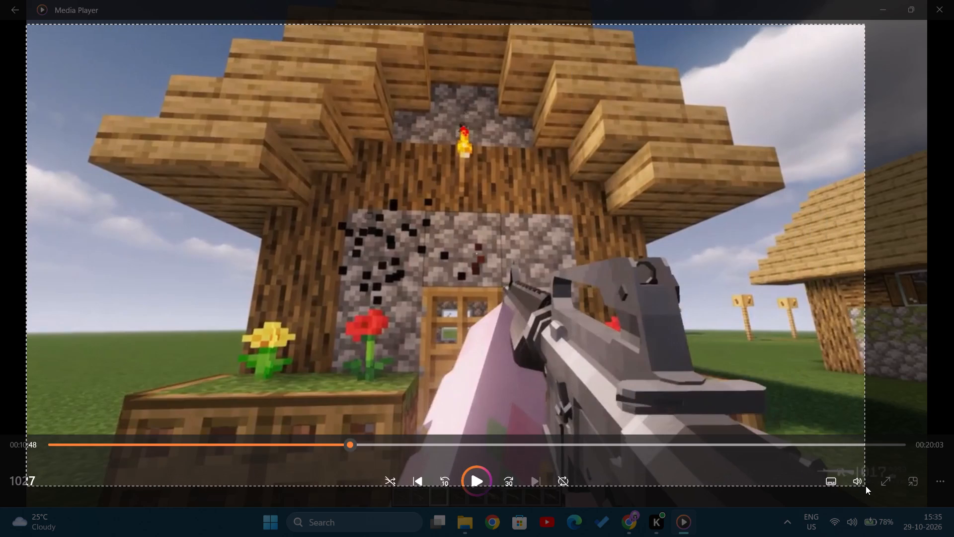
pyautogui.moveTo(866, 486); pyautogui.dragTo(929, 479)
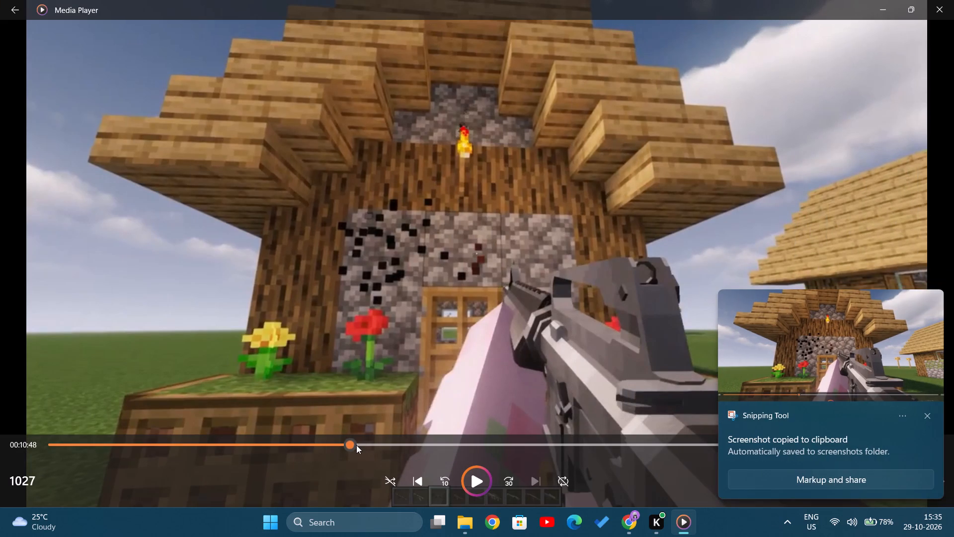
# Skim the 1027 recording from 00:10:48 to about 00:16:40 for further usable gun shots.
pyautogui.click(356, 445)
pyautogui.moveTo(353, 441); pyautogui.dragTo(363, 445)
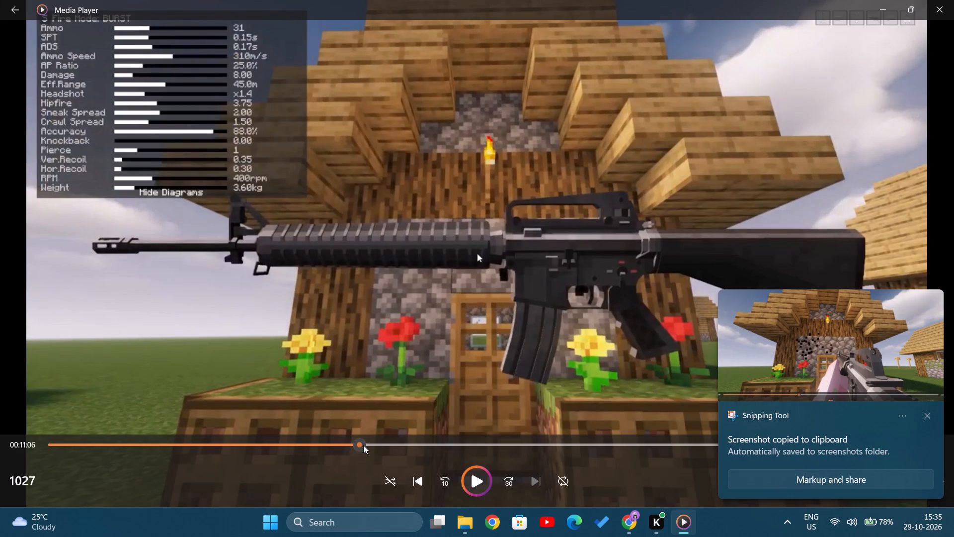
pyautogui.moveTo(363, 445); pyautogui.dragTo(371, 446)
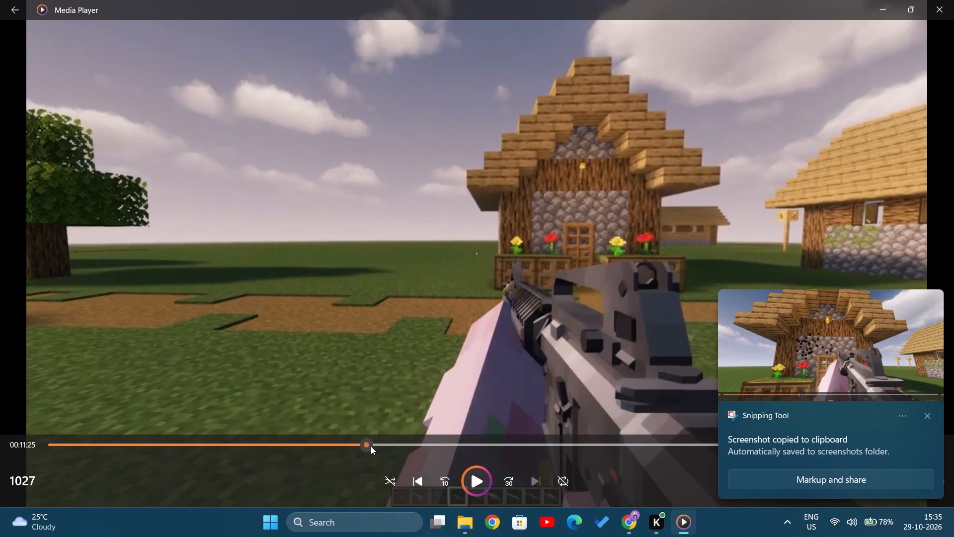
pyautogui.moveTo(371, 446); pyautogui.dragTo(397, 446)
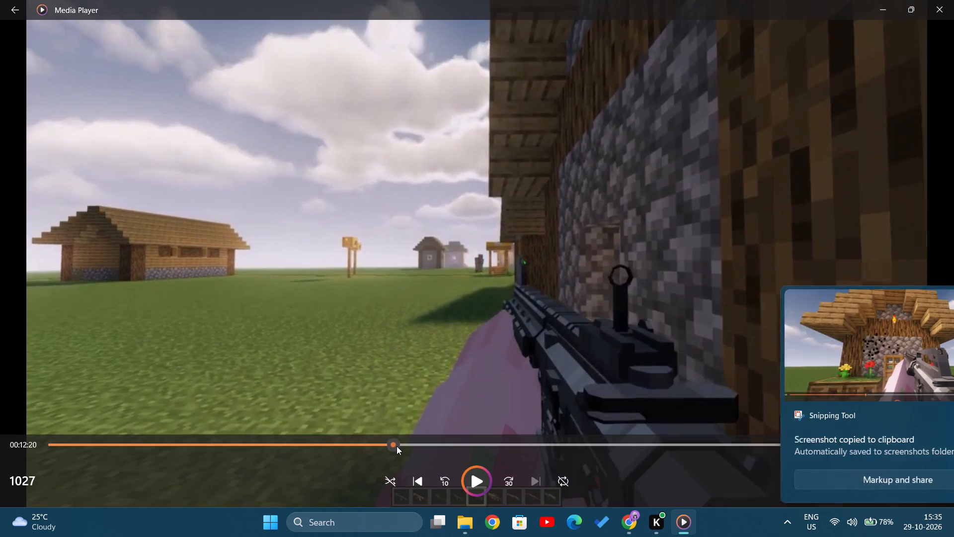
pyautogui.moveTo(397, 446); pyautogui.dragTo(407, 447)
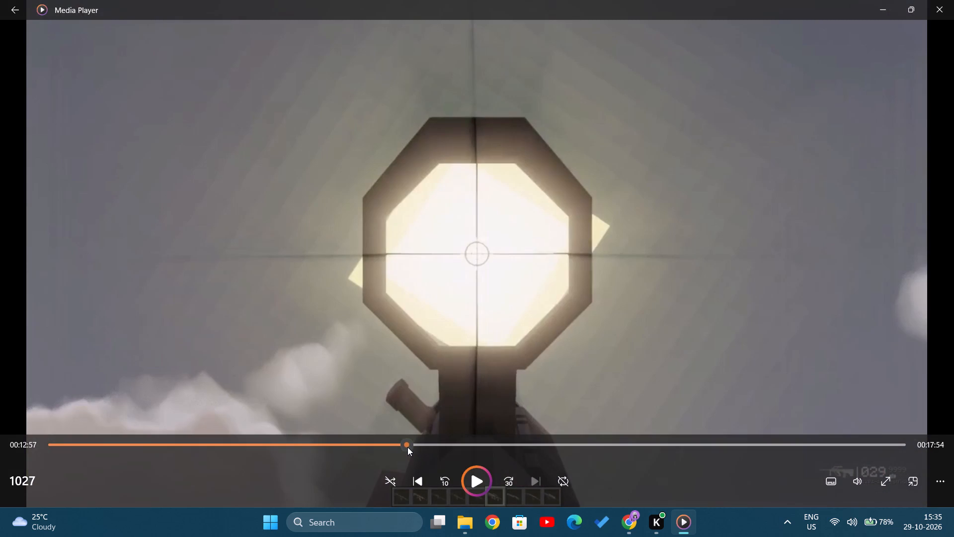
pyautogui.moveTo(407, 447); pyautogui.dragTo(417, 448)
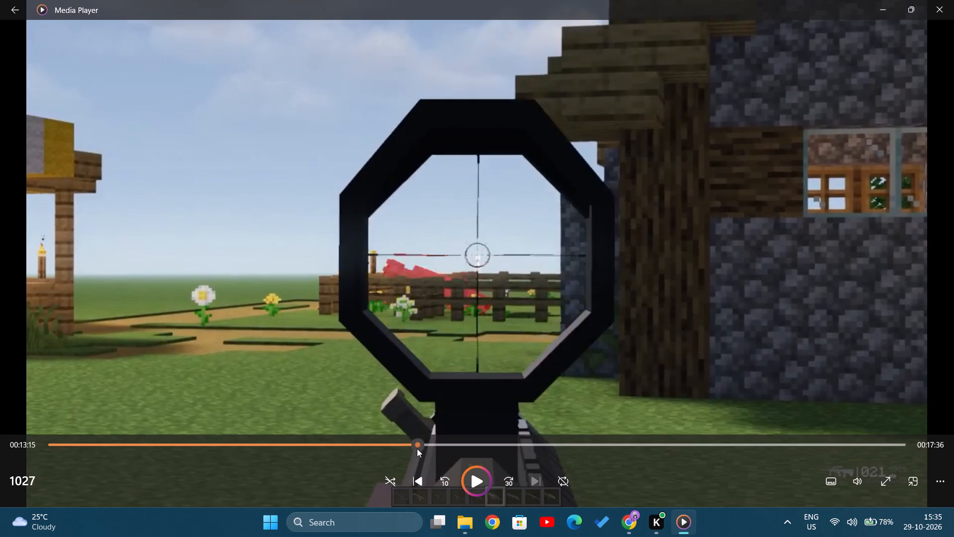
pyautogui.moveTo(417, 448); pyautogui.dragTo(413, 447)
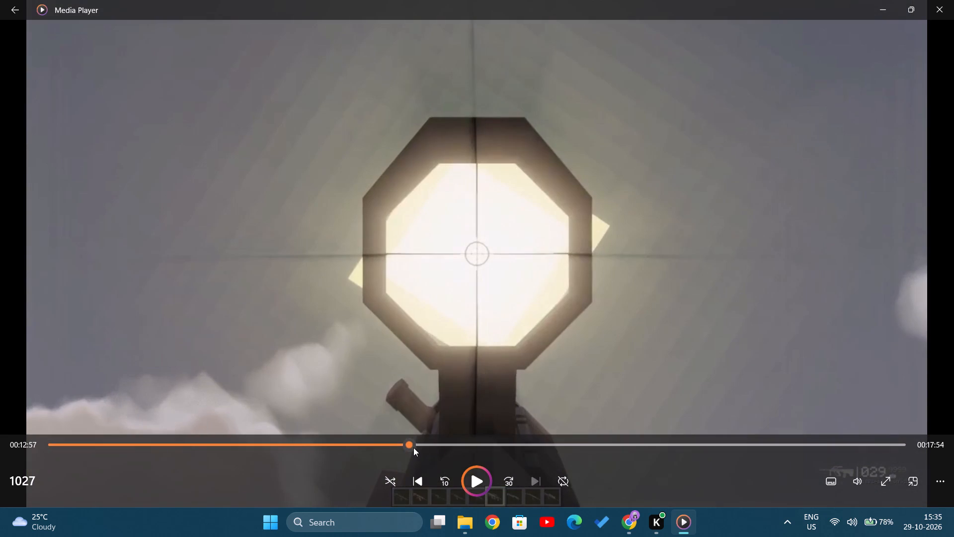
pyautogui.press('space')
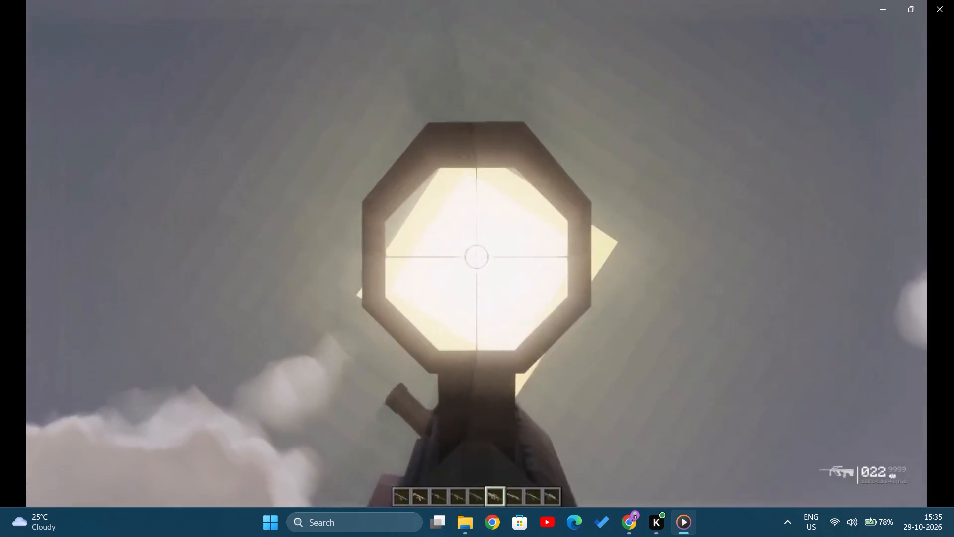
pyautogui.moveTo(412, 447); pyautogui.dragTo(416, 446)
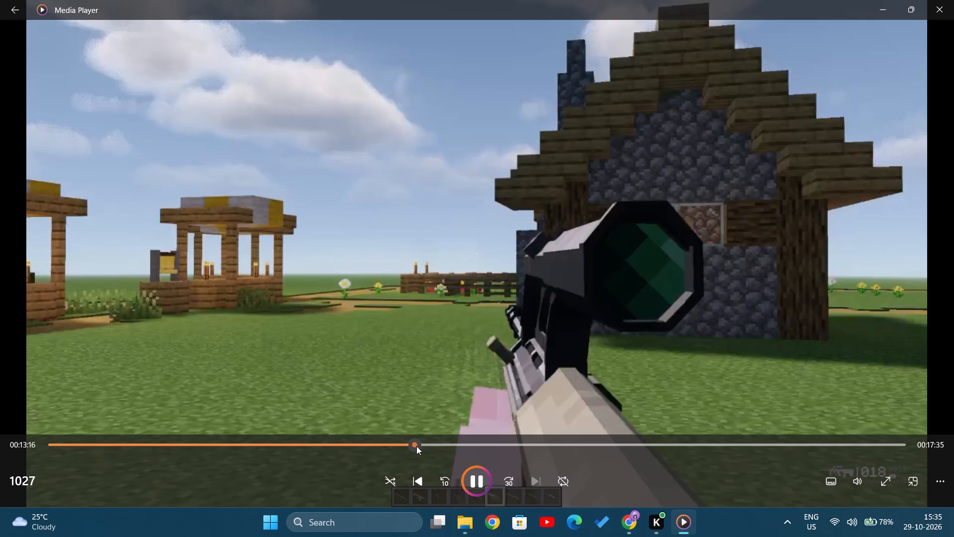
pyautogui.moveTo(416, 446); pyautogui.dragTo(424, 446)
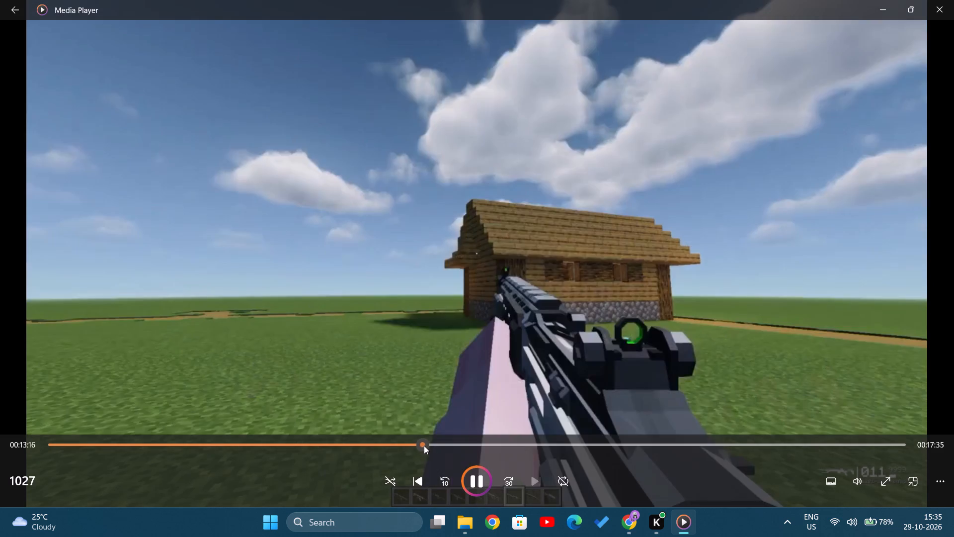
pyautogui.moveTo(424, 446); pyautogui.dragTo(449, 445)
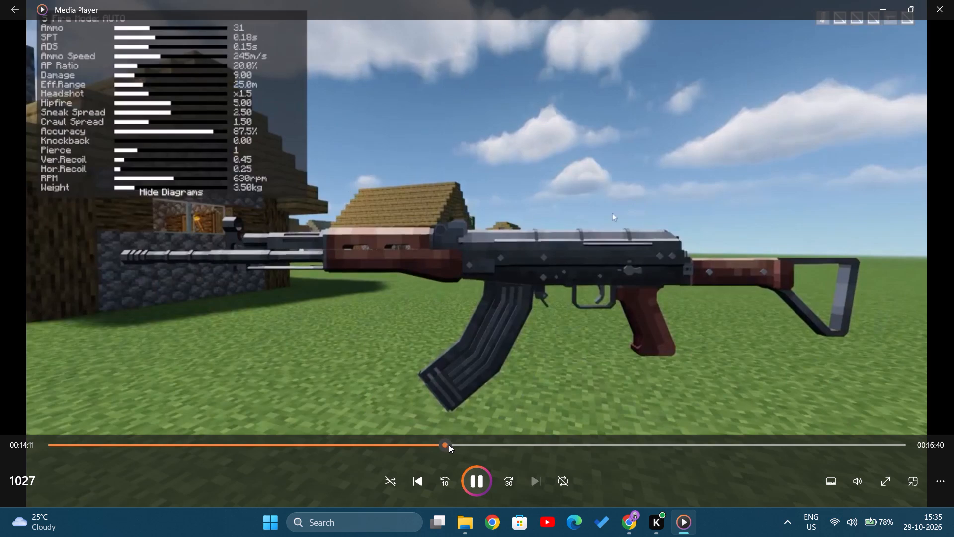
pyautogui.moveTo(449, 445); pyautogui.dragTo(457, 443)
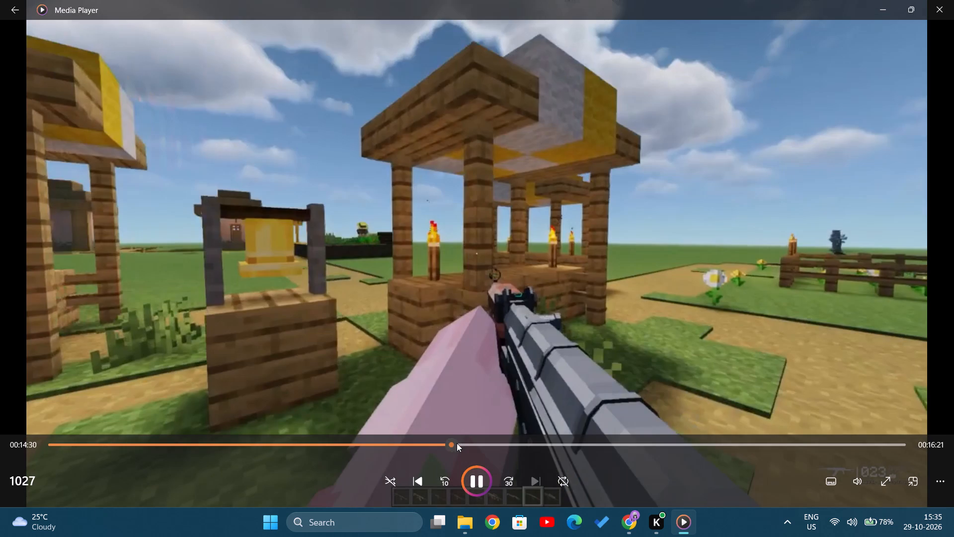
pyautogui.moveTo(457, 443); pyautogui.dragTo(478, 443)
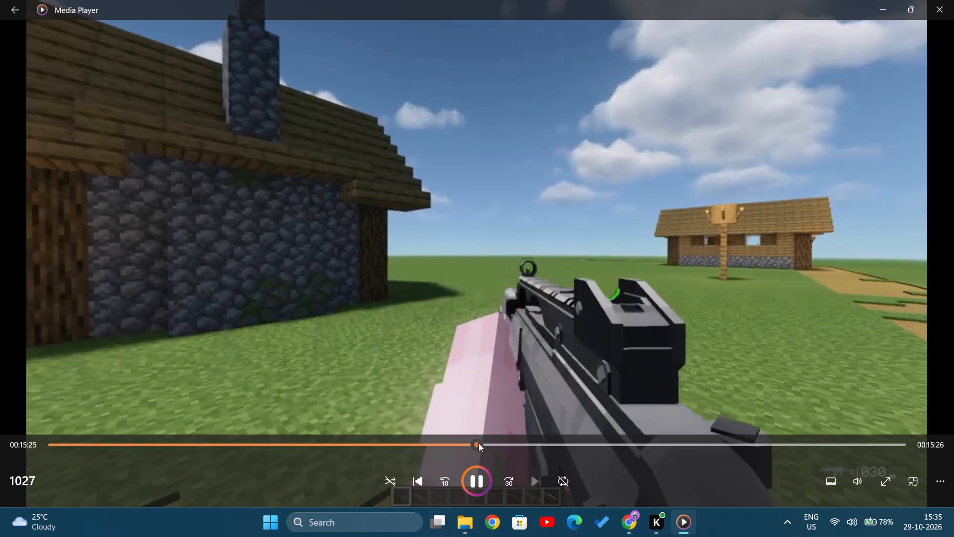
pyautogui.moveTo(478, 443); pyautogui.dragTo(507, 439)
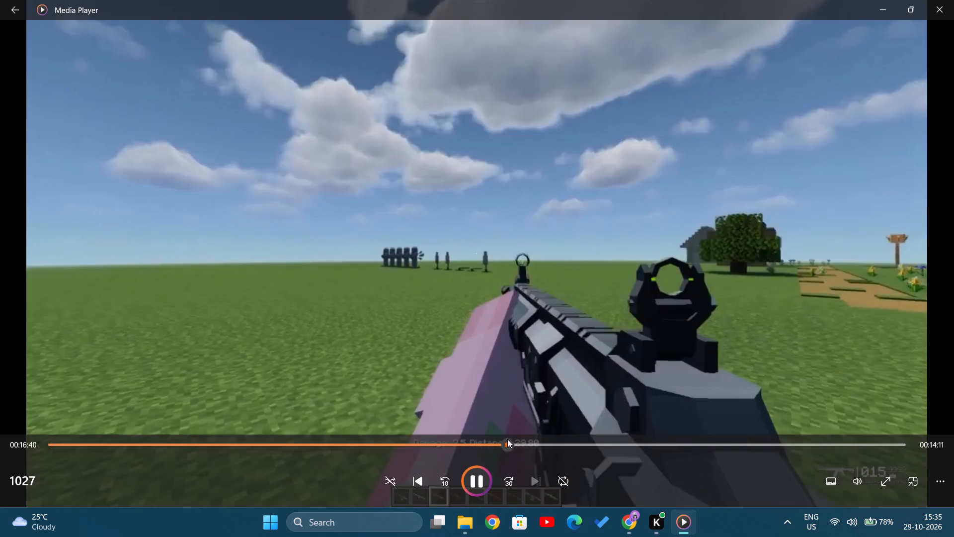
# Pause the recording at 00:16:21, where the black rifle with a curved magazine tilts upward over the village path, and capture the video frame.
pyautogui.moveTo(507, 439); pyautogui.dragTo(501, 439)
pyautogui.press('space')
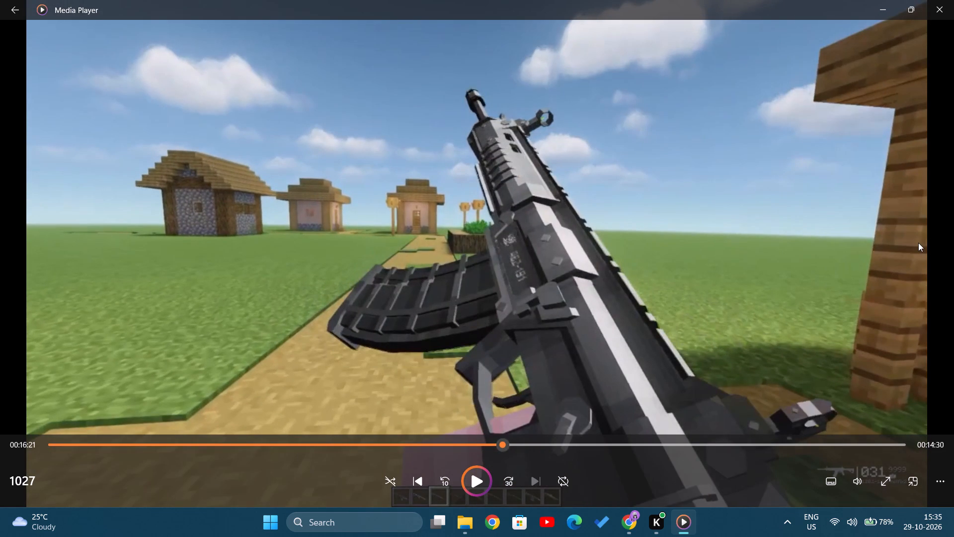
pyautogui.press('Print')
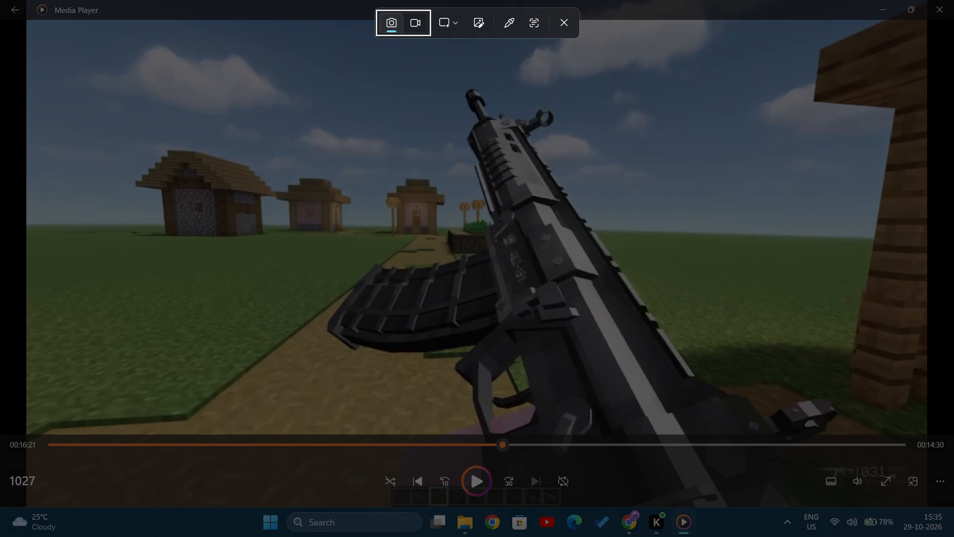
pyautogui.moveTo(24, 19); pyautogui.dragTo(749, 441)
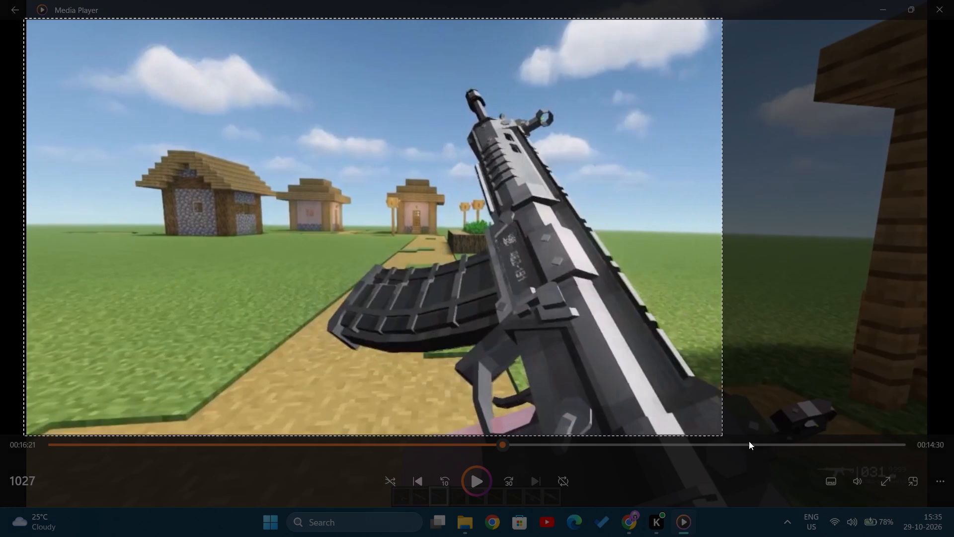
pyautogui.moveTo(749, 441); pyautogui.dragTo(927, 500)
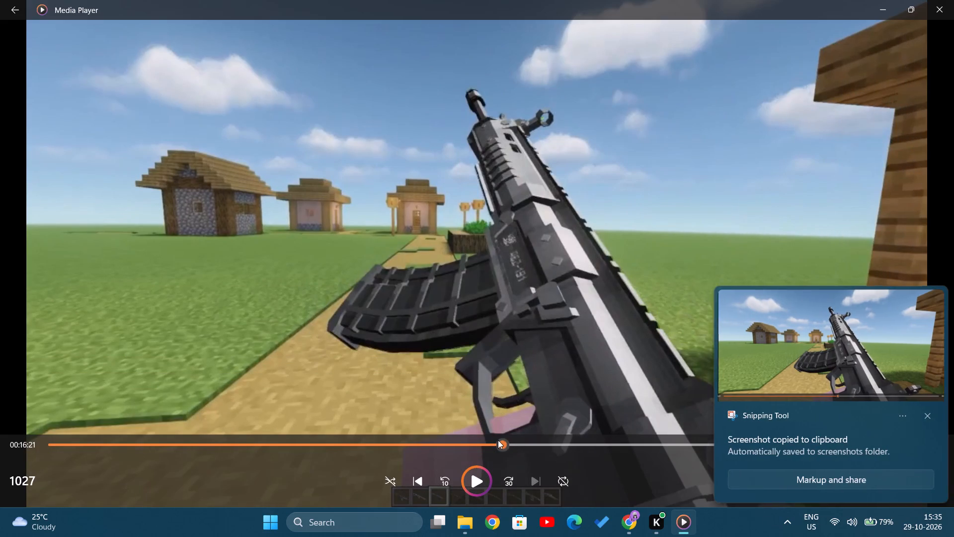
# Move the recording to 00:17:02, where the rifle with the reddish-brown handguard points skyward during its reload, and capture the video frame.
pyautogui.click(498, 442)
pyautogui.moveTo(502, 443); pyautogui.dragTo(499, 444)
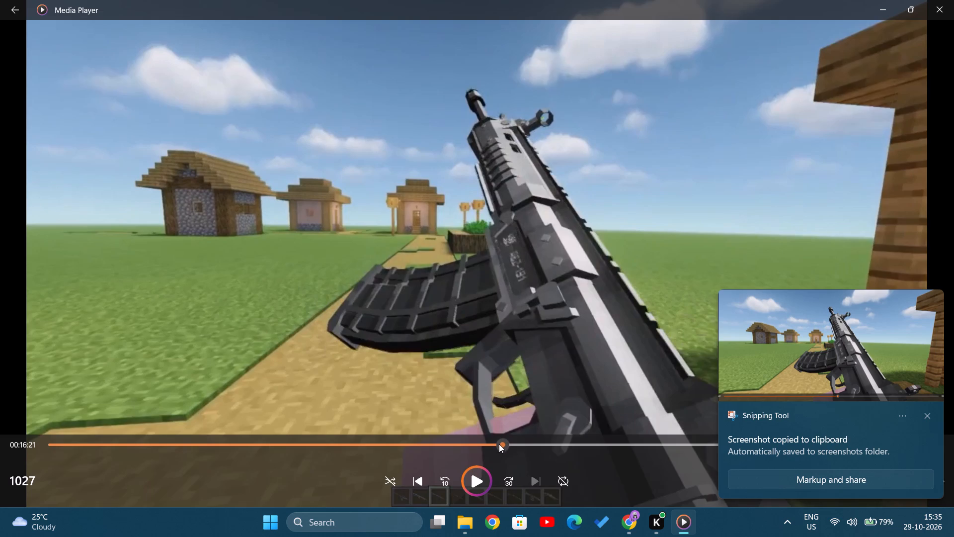
pyautogui.moveTo(499, 444); pyautogui.dragTo(502, 443)
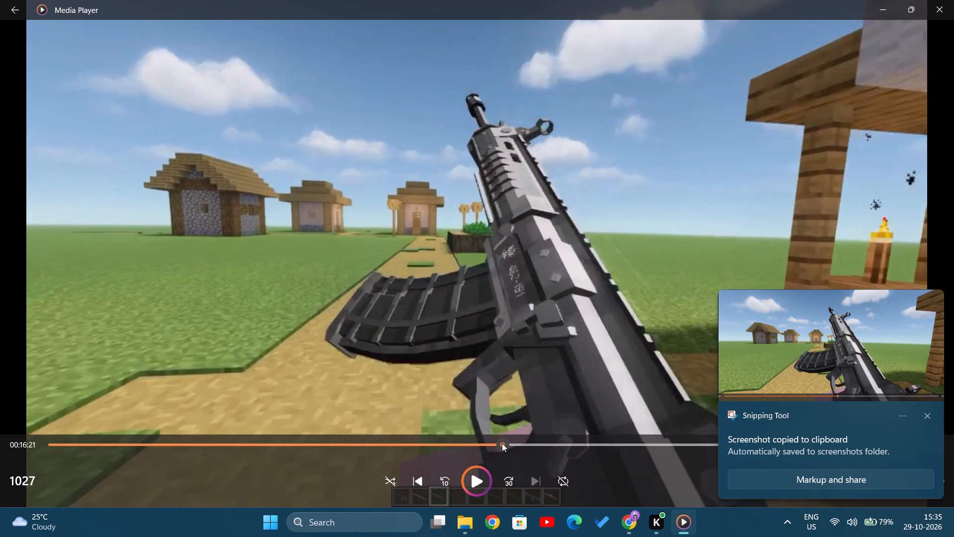
pyautogui.moveTo(502, 443); pyautogui.dragTo(517, 442)
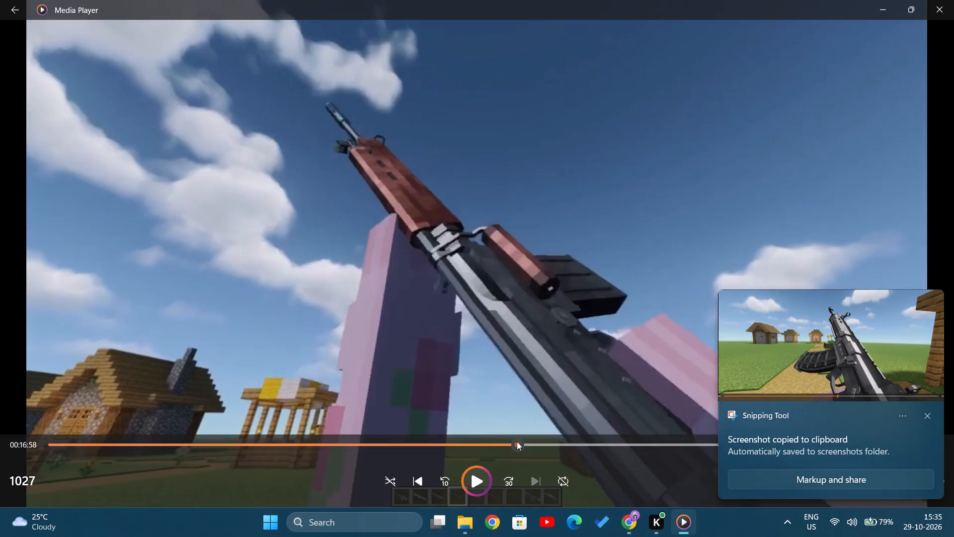
pyautogui.moveTo(517, 442); pyautogui.dragTo(512, 441)
pyautogui.press('space')
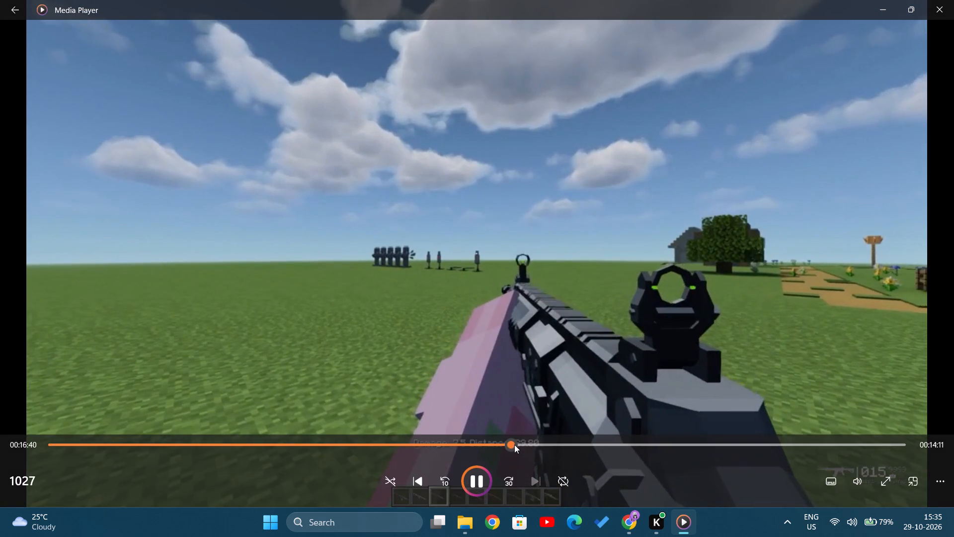
pyautogui.moveTo(513, 443); pyautogui.dragTo(518, 444)
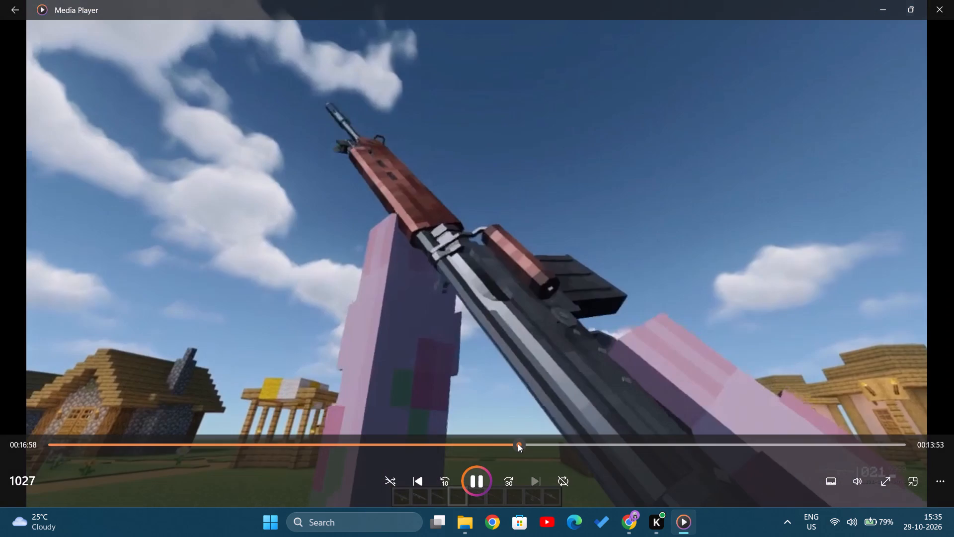
pyautogui.moveTo(518, 444); pyautogui.dragTo(518, 442)
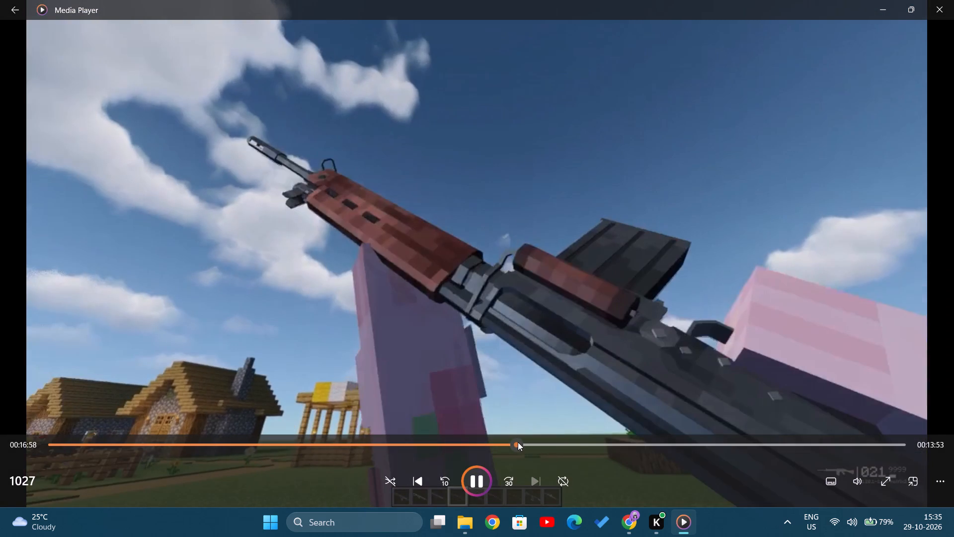
pyautogui.moveTo(518, 442); pyautogui.dragTo(518, 442)
pyautogui.press('space')
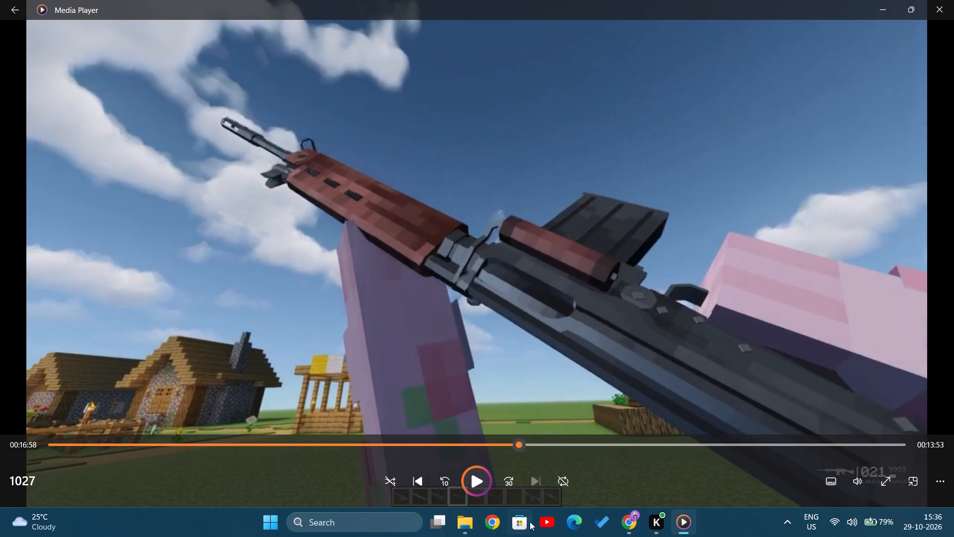
pyautogui.press('space')
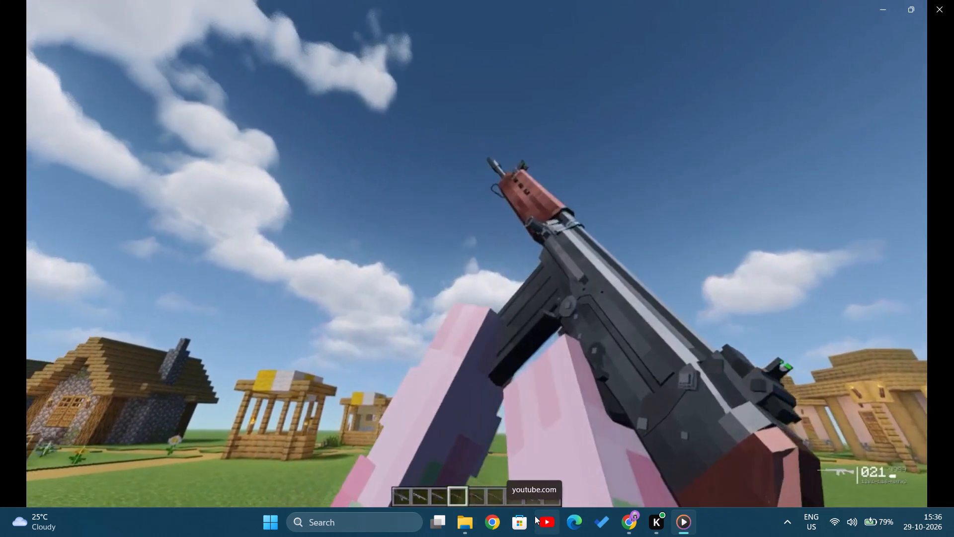
pyautogui.press('space')
pyautogui.press('space')
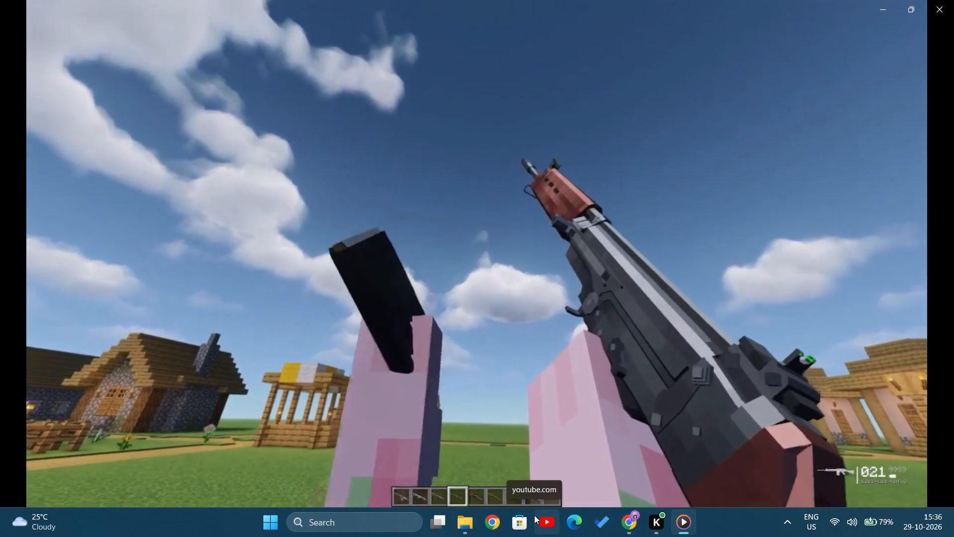
pyautogui.press('space')
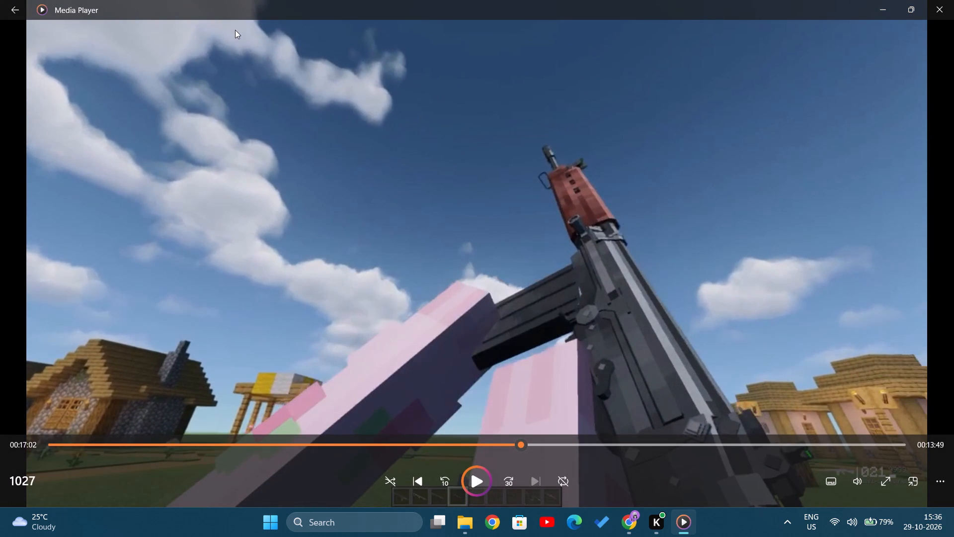
pyautogui.press('Print')
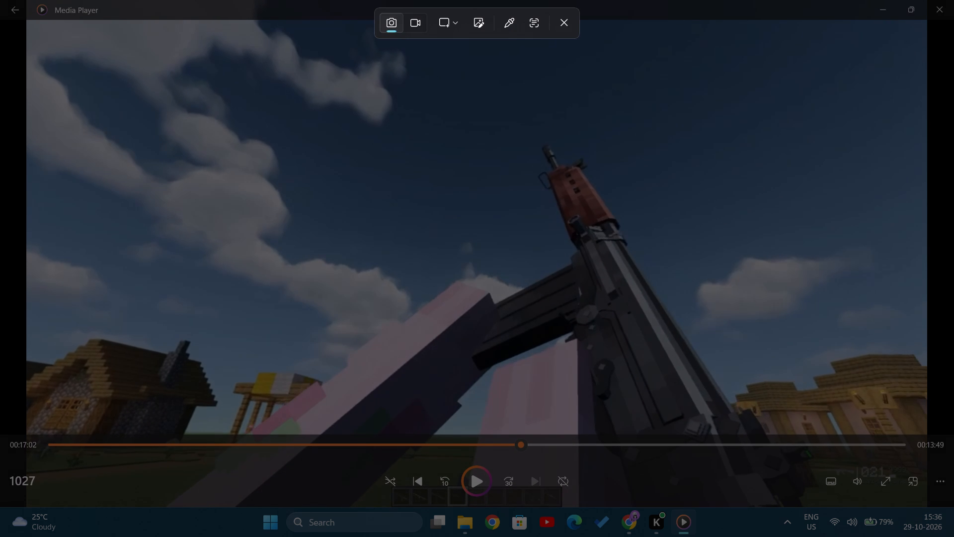
pyautogui.moveTo(25, 19); pyautogui.dragTo(925, 495)
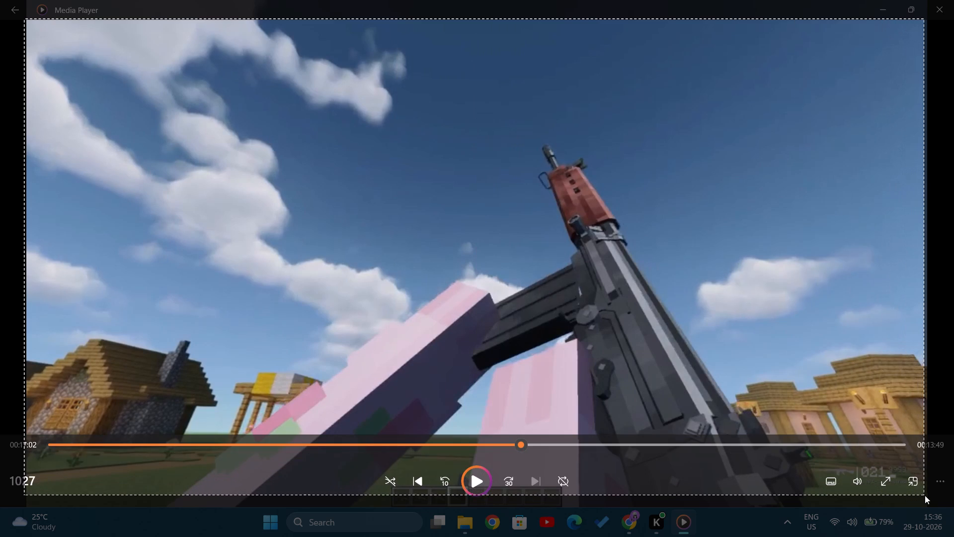
pyautogui.moveTo(925, 495); pyautogui.dragTo(927, 497)
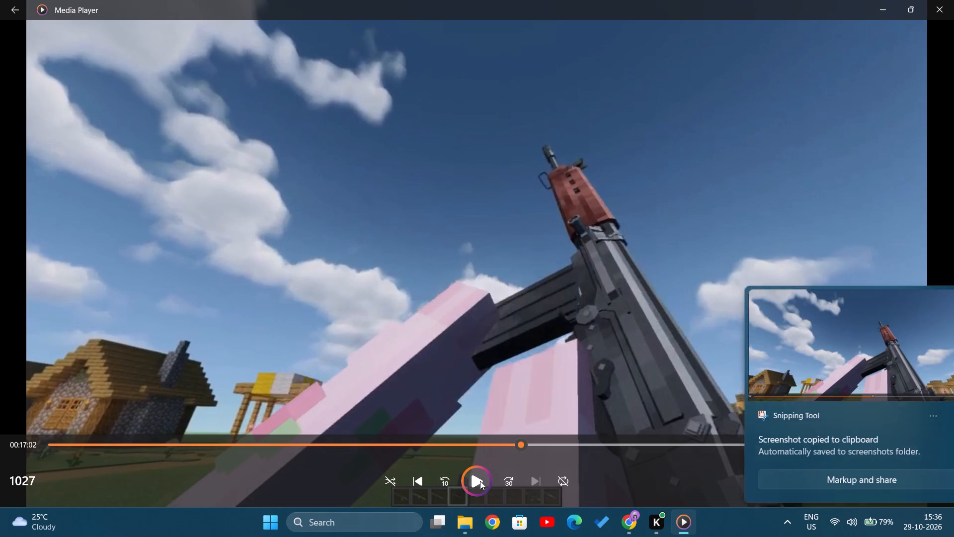
# Advance the recording to 00:17:04, where the same rifle is held level near the fenced village houses, capture the video frame, and resume playback.
pyautogui.click(480, 481)
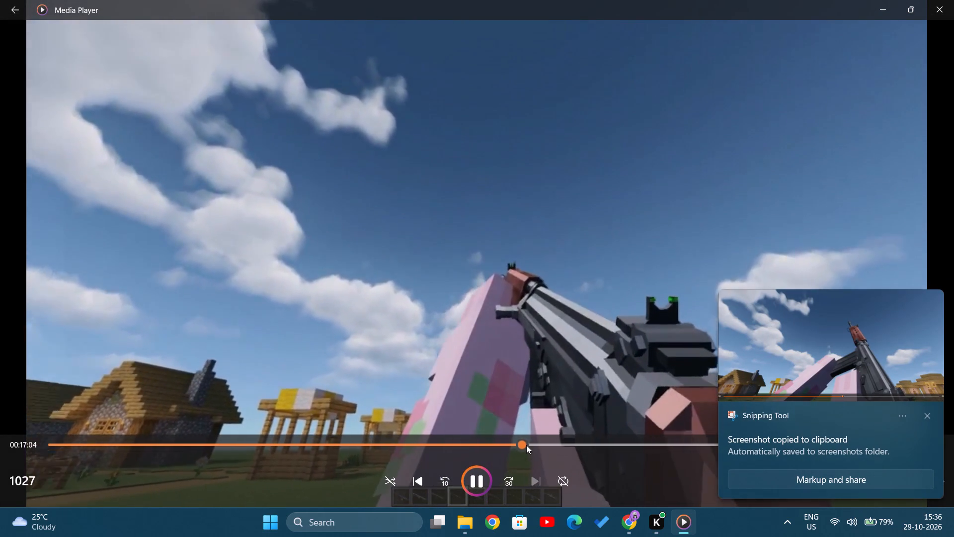
pyautogui.press('space')
pyautogui.click(928, 412)
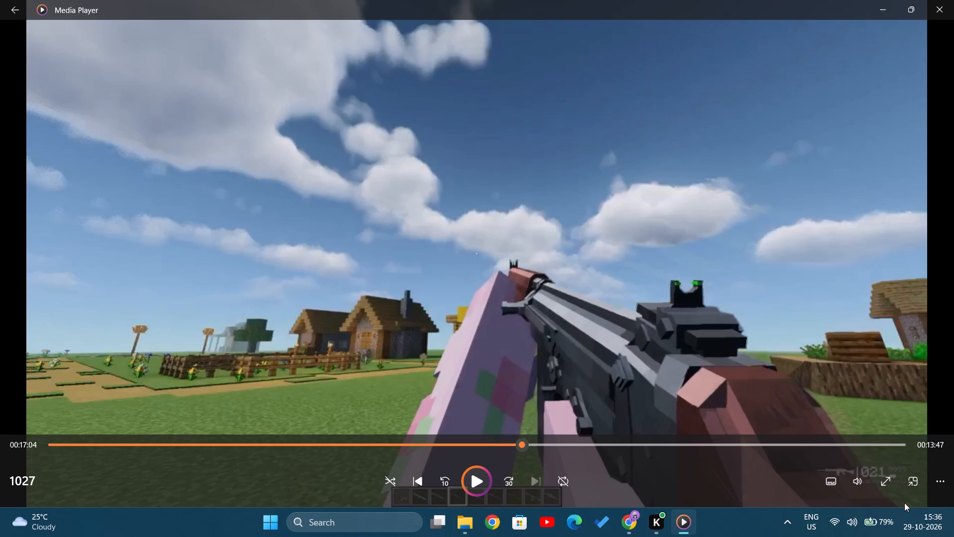
pyautogui.press('Print')
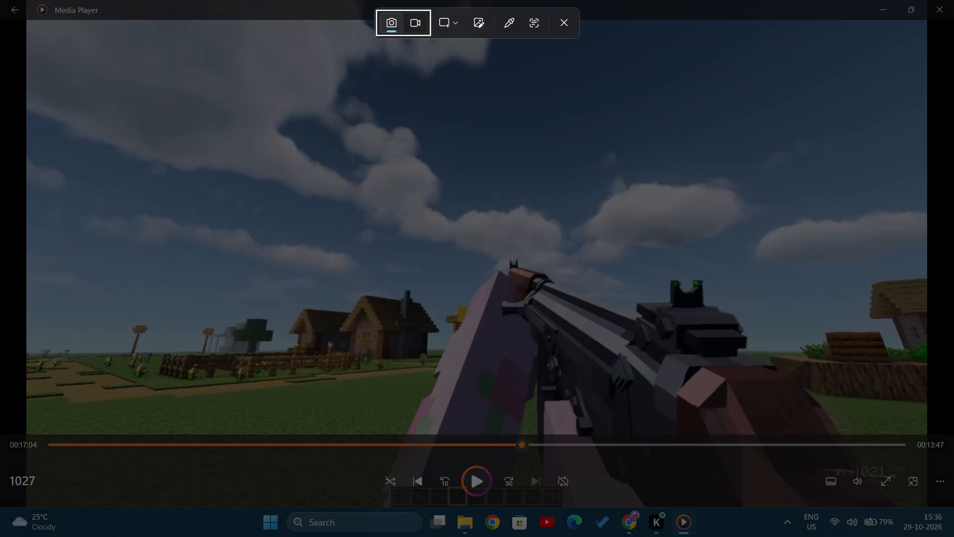
pyautogui.moveTo(27, 22); pyautogui.dragTo(926, 479)
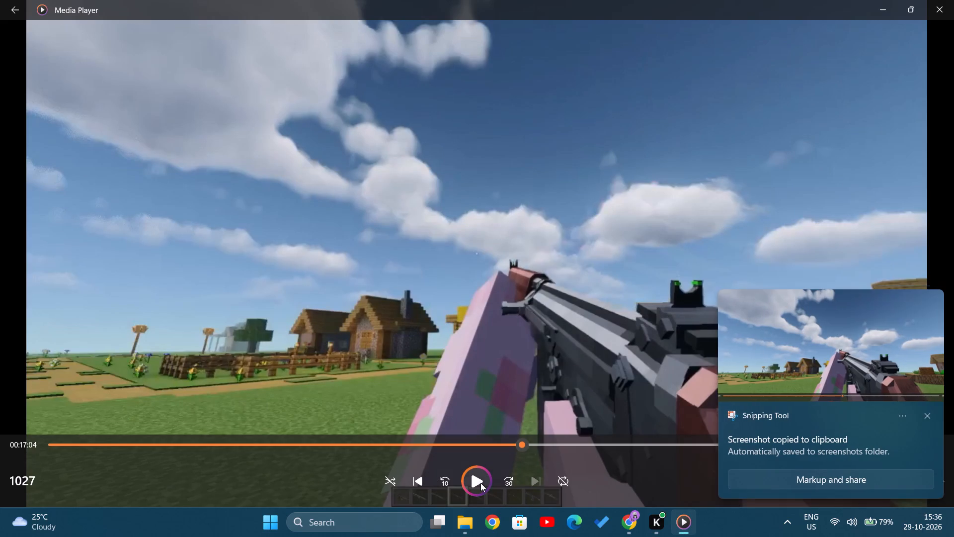
pyautogui.click(480, 483)
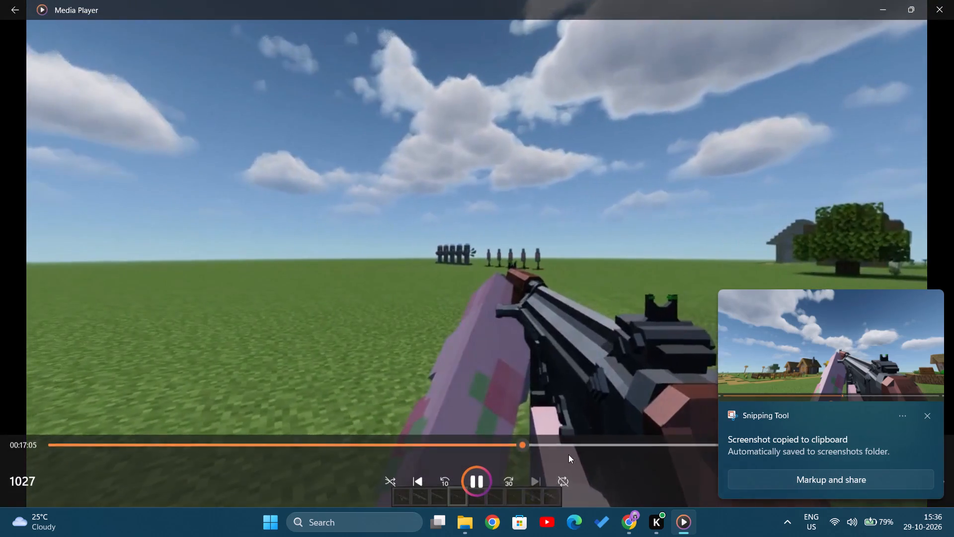
# Skim the 1027 recording from 00:17:05 to 00:25:00 for further usable gun shots.
pyautogui.moveTo(520, 446); pyautogui.dragTo(532, 446)
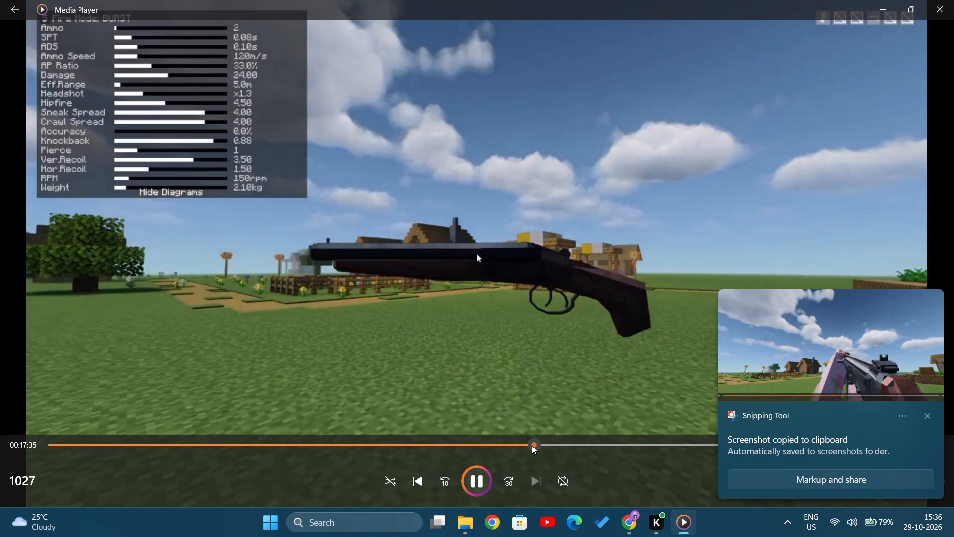
pyautogui.moveTo(532, 446); pyautogui.dragTo(575, 443)
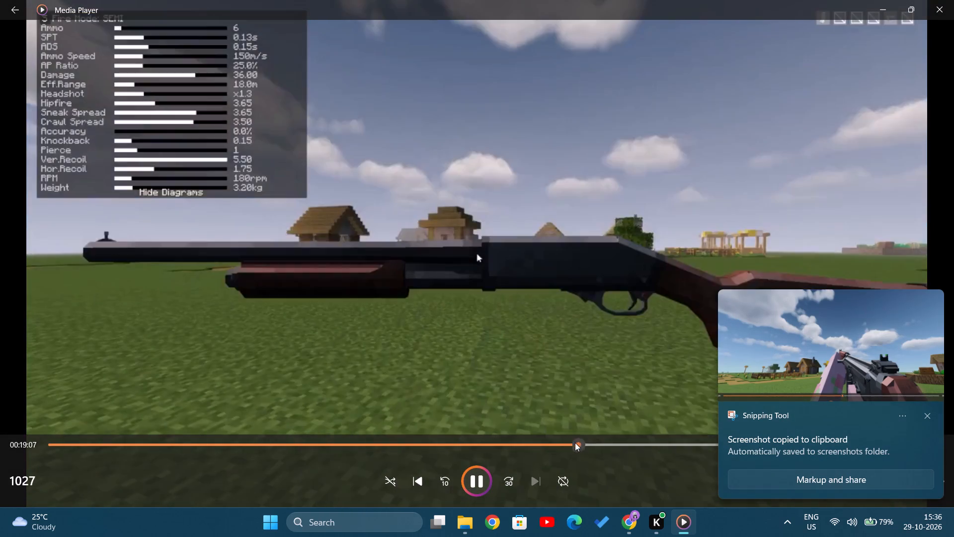
pyautogui.moveTo(575, 443); pyautogui.dragTo(585, 443)
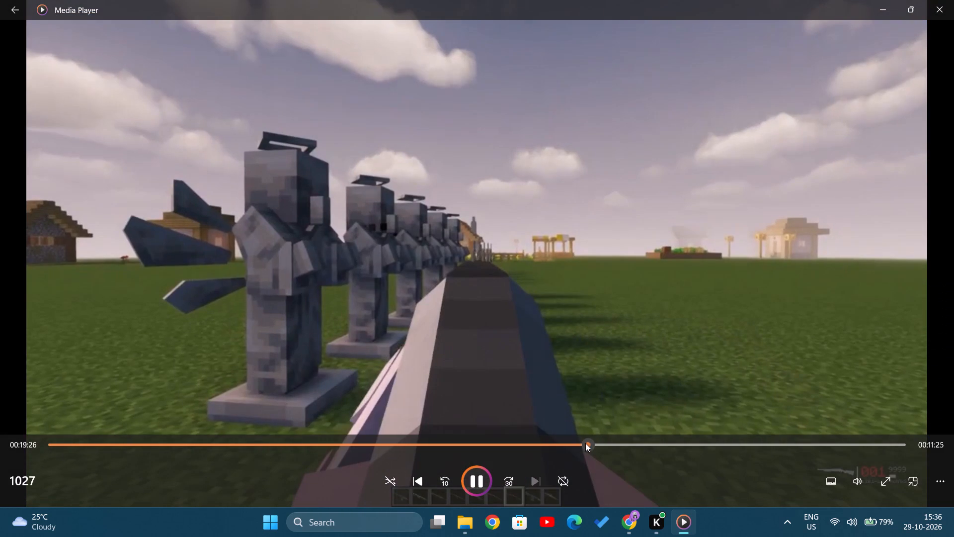
pyautogui.moveTo(585, 443); pyautogui.dragTo(591, 443)
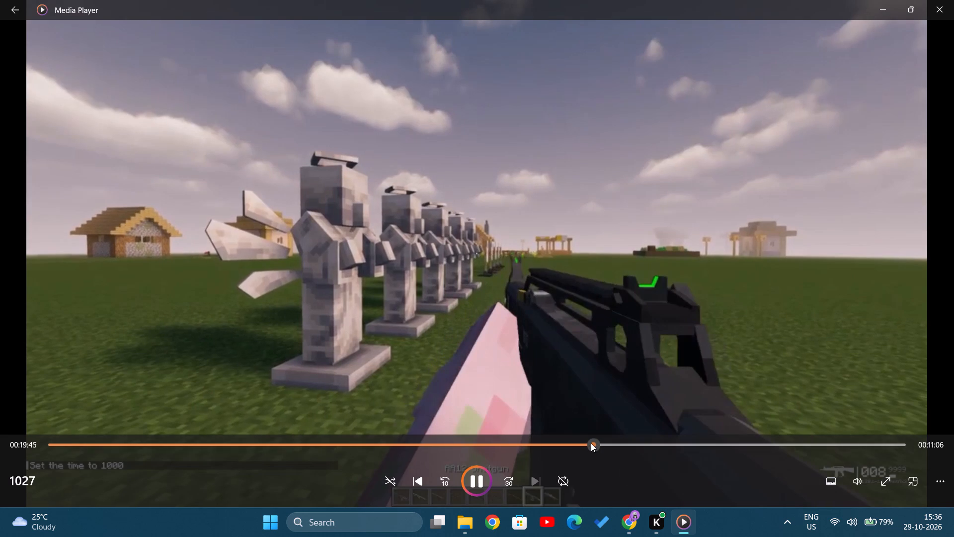
pyautogui.moveTo(591, 443); pyautogui.dragTo(607, 443)
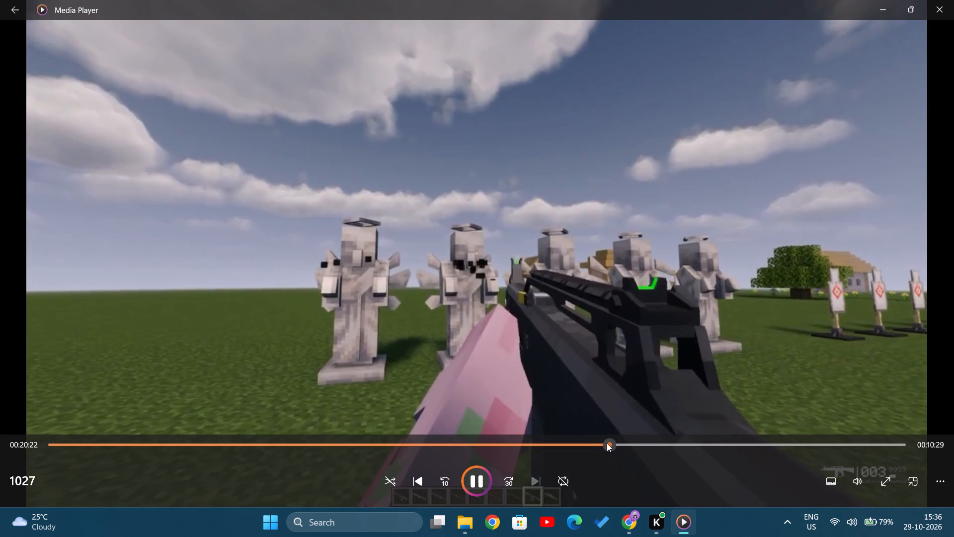
pyautogui.moveTo(607, 443); pyautogui.dragTo(628, 445)
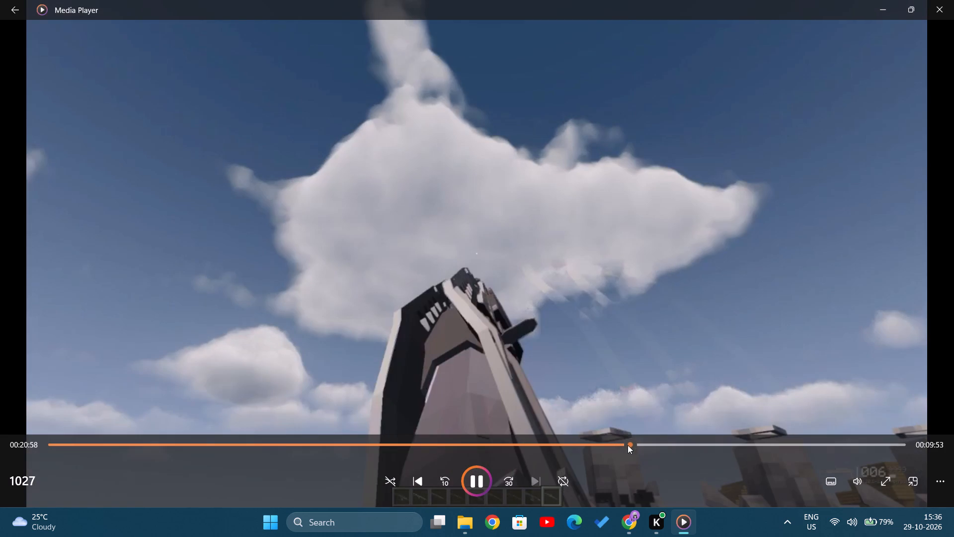
pyautogui.moveTo(628, 445); pyautogui.dragTo(681, 444)
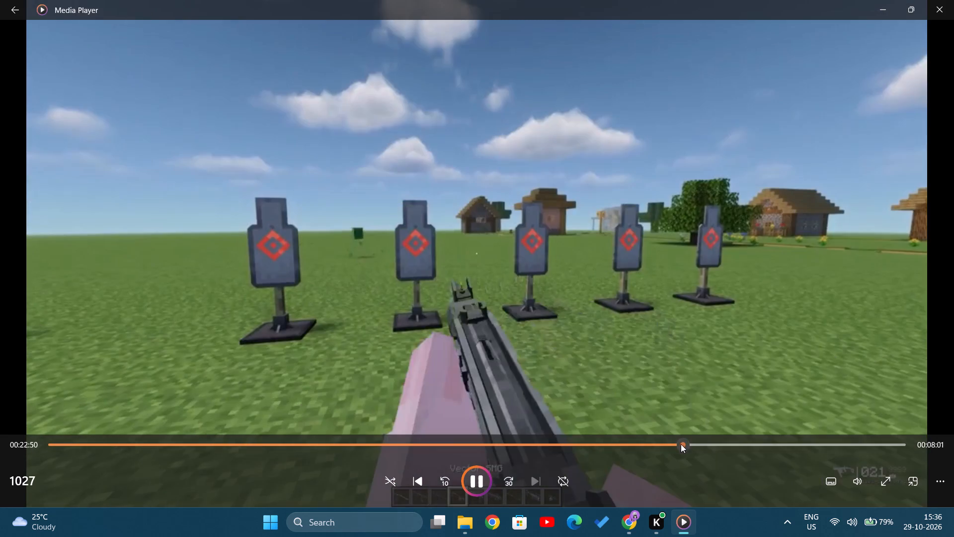
pyautogui.moveTo(681, 444); pyautogui.dragTo(737, 449)
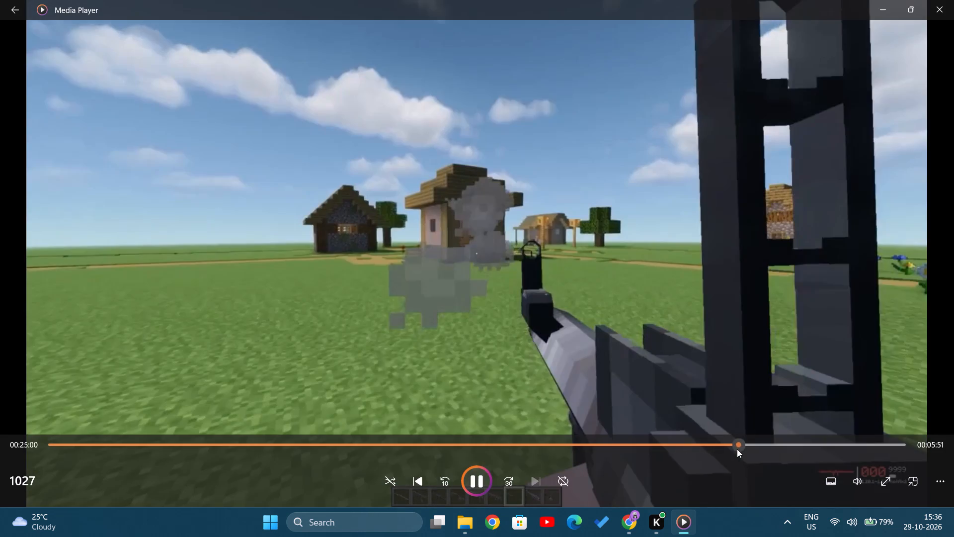
# Pause the recording at 00:24:42, where the launcher with the tall ladder sight points at the cloudy sky, and capture the video frame.
pyautogui.moveTo(737, 449); pyautogui.dragTo(725, 449)
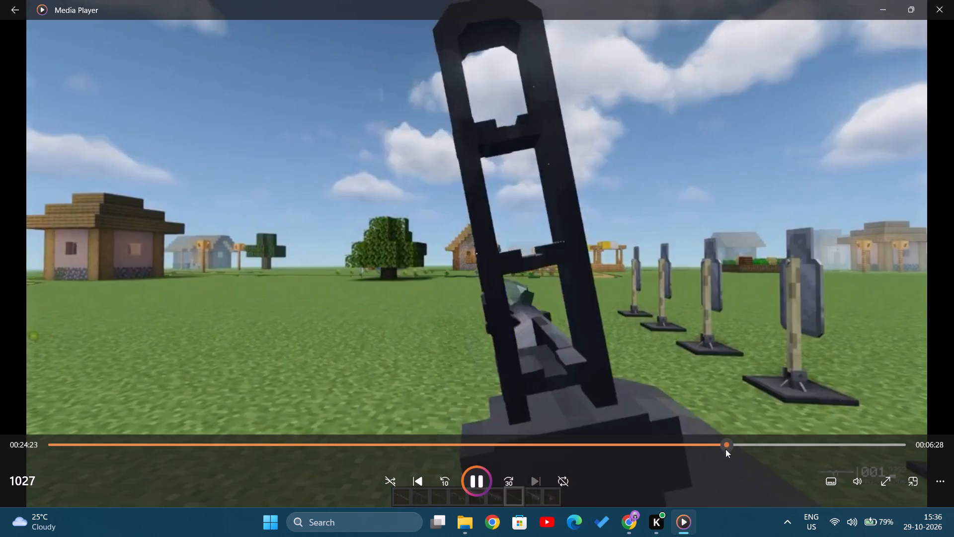
pyautogui.moveTo(725, 449); pyautogui.dragTo(736, 448)
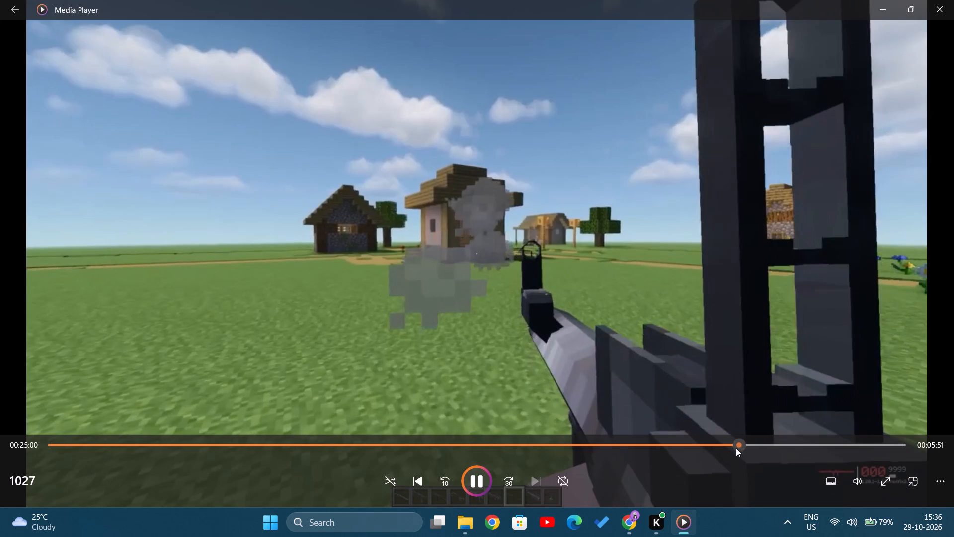
pyautogui.moveTo(736, 448); pyautogui.dragTo(731, 447)
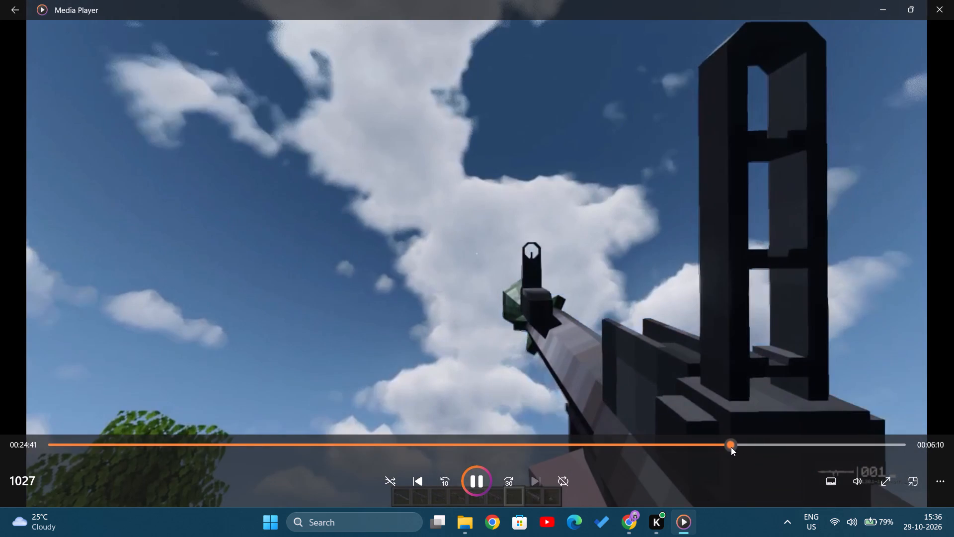
pyautogui.press('space')
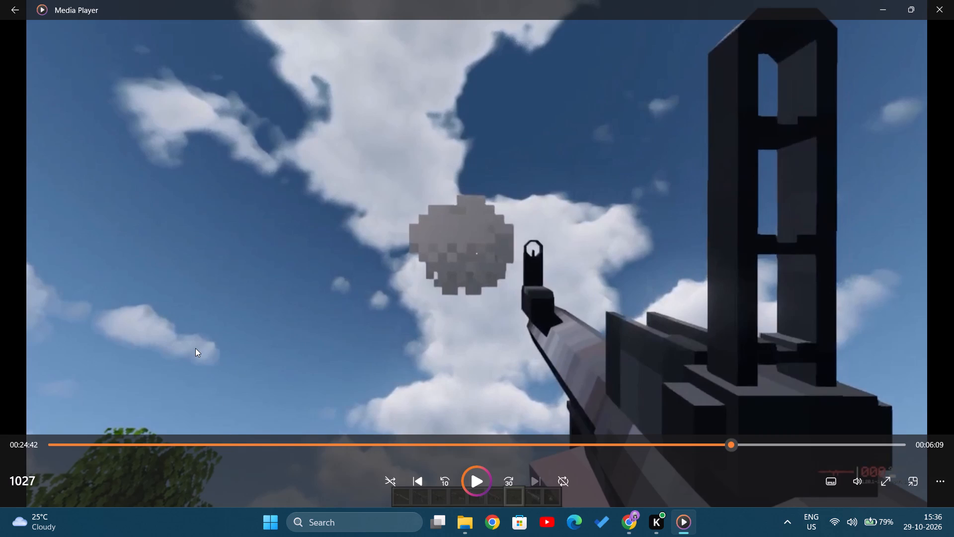
pyautogui.press('Print')
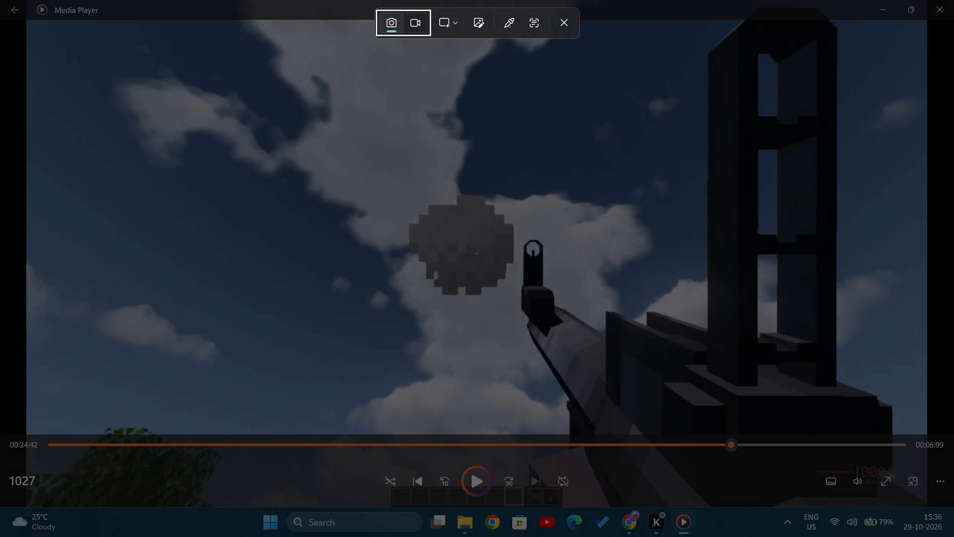
pyautogui.moveTo(30, 19); pyautogui.dragTo(932, 512)
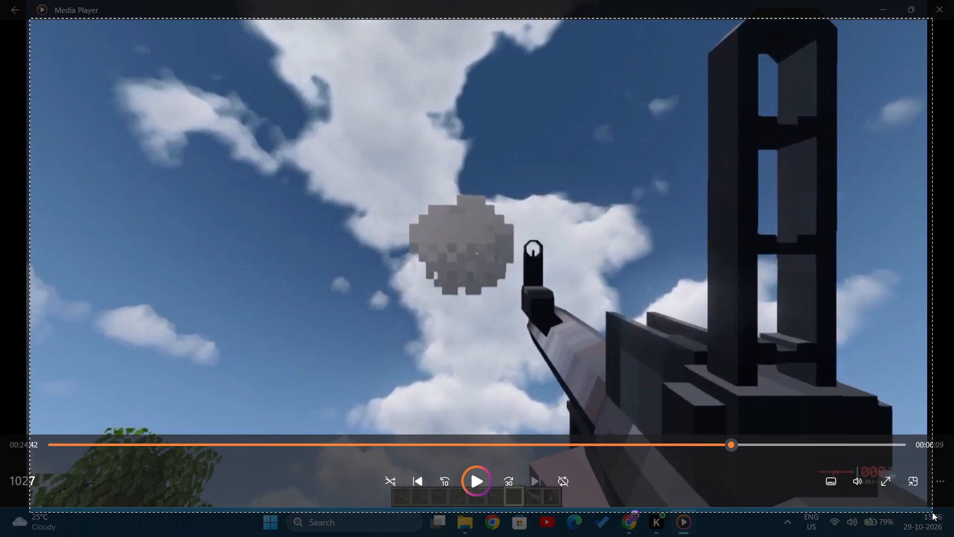
pyautogui.moveTo(932, 512); pyautogui.dragTo(924, 508)
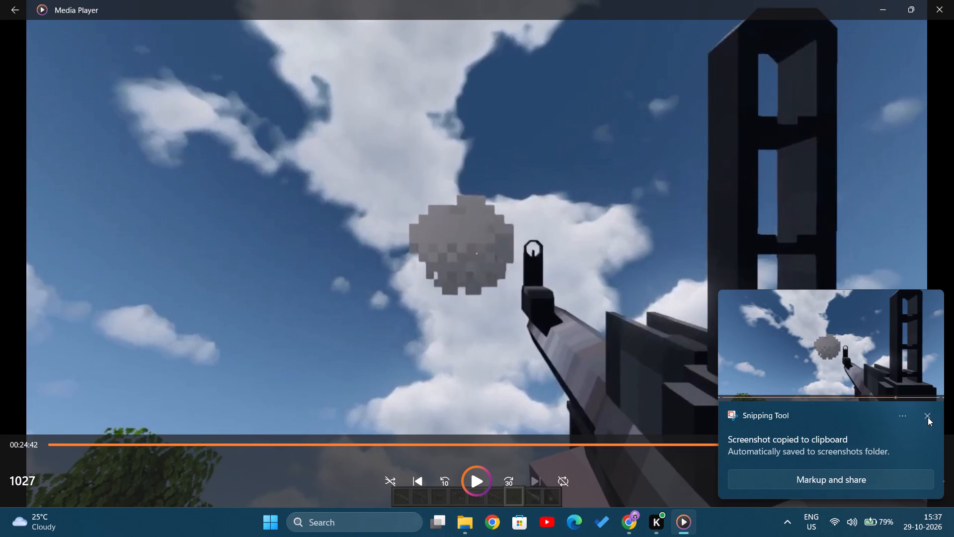
pyautogui.click(928, 417)
# Check the recording between 00:25:00 and 00:25:55 for another usable launcher shot, and resume playback from 00:25:38.
pyautogui.moveTo(728, 443); pyautogui.dragTo(732, 442)
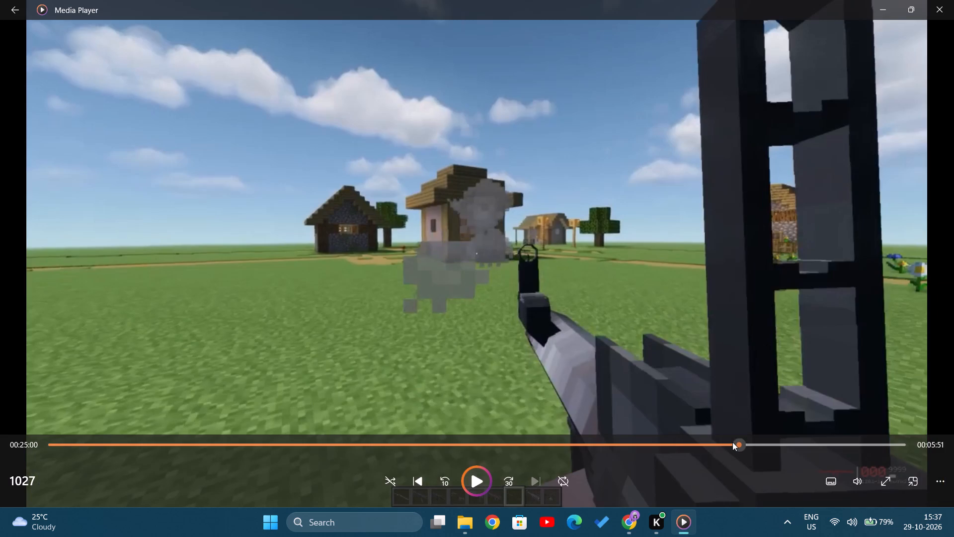
pyautogui.moveTo(732, 442); pyautogui.dragTo(741, 443)
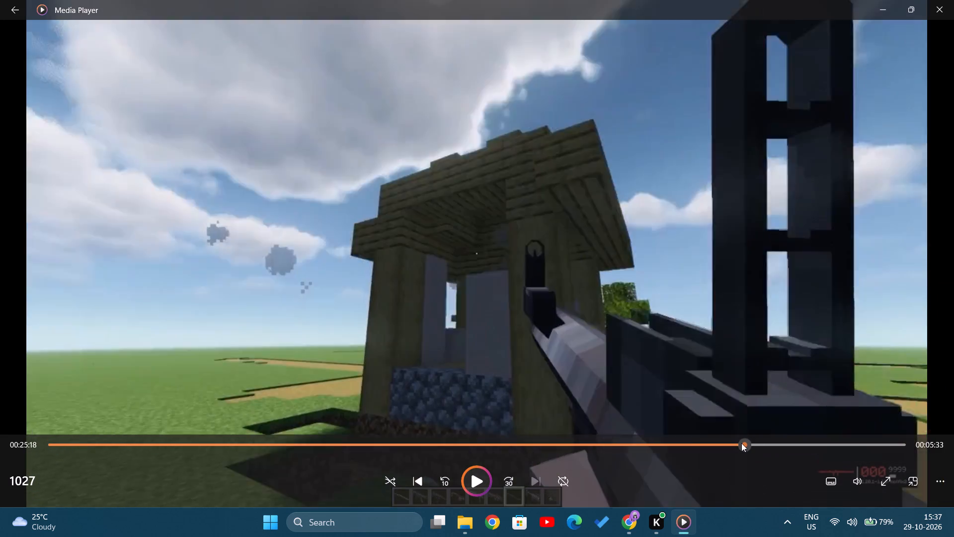
pyautogui.moveTo(741, 443); pyautogui.dragTo(736, 442)
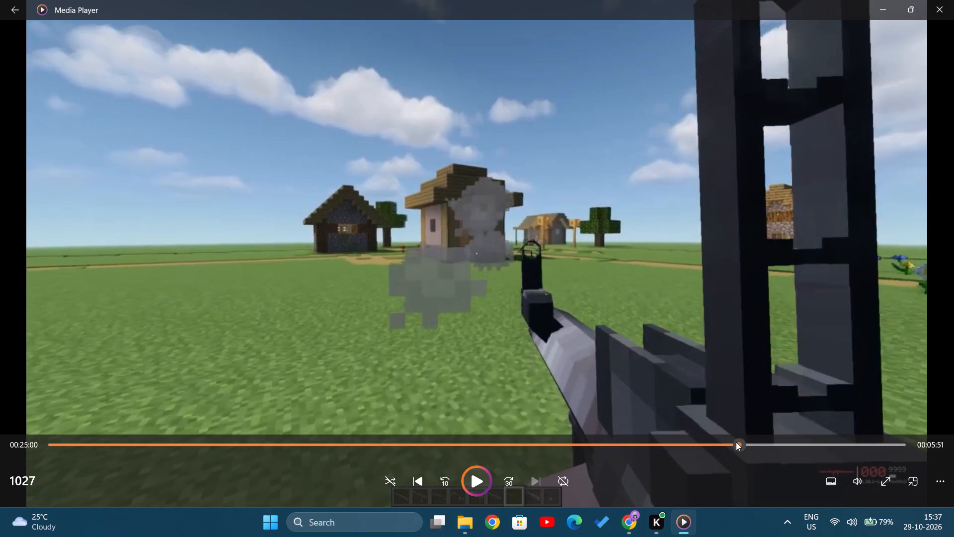
pyautogui.moveTo(736, 442); pyautogui.dragTo(756, 443)
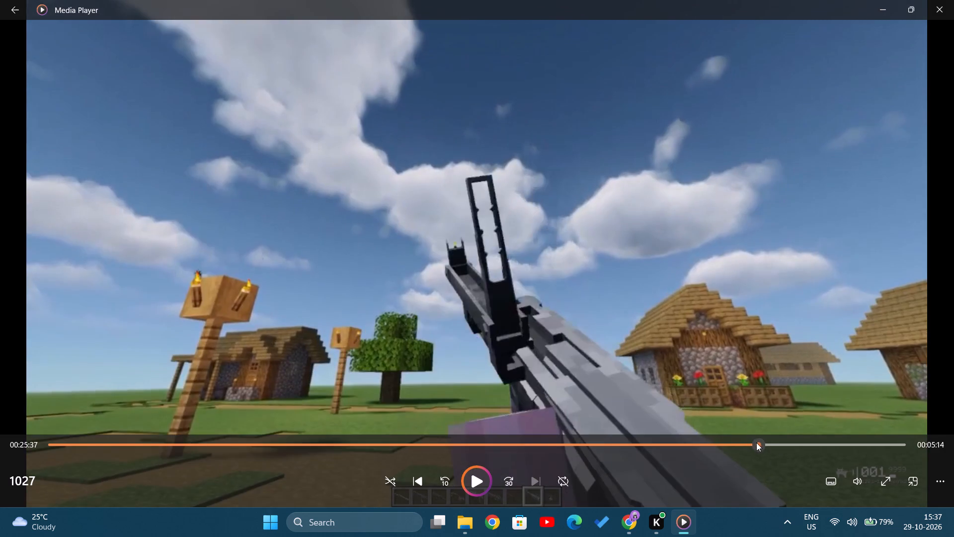
pyautogui.moveTo(756, 443); pyautogui.dragTo(762, 442)
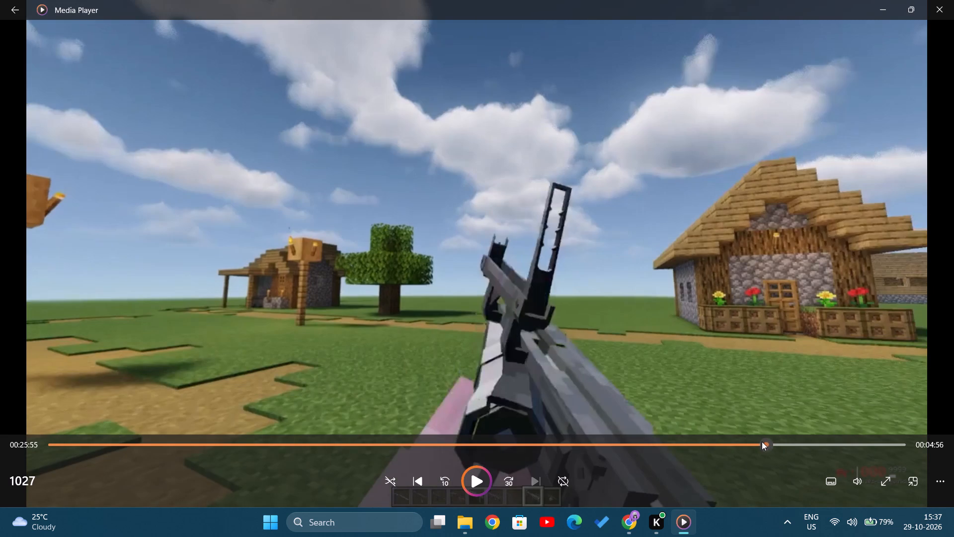
pyautogui.moveTo(762, 442); pyautogui.dragTo(756, 440)
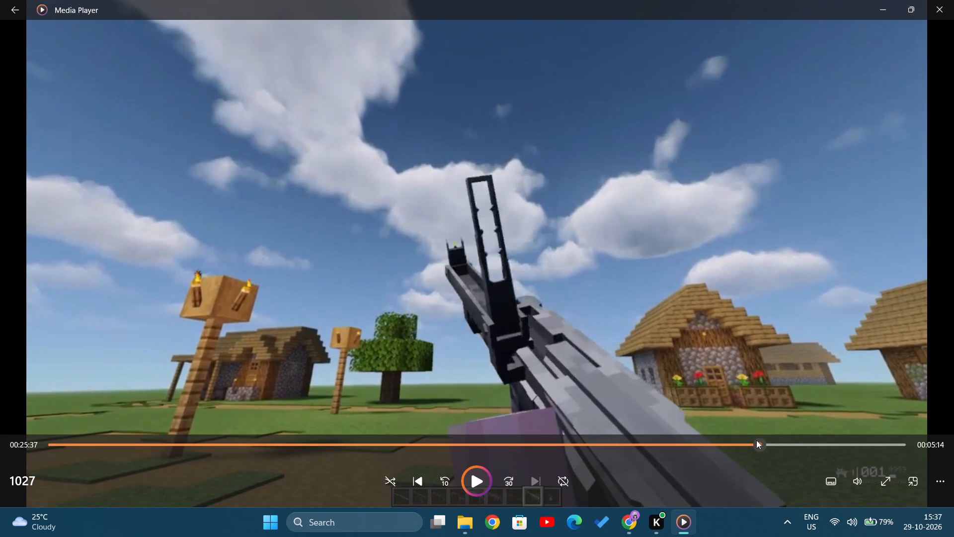
pyautogui.moveTo(756, 440); pyautogui.dragTo(756, 441)
pyautogui.press('space')
pyautogui.press('space')
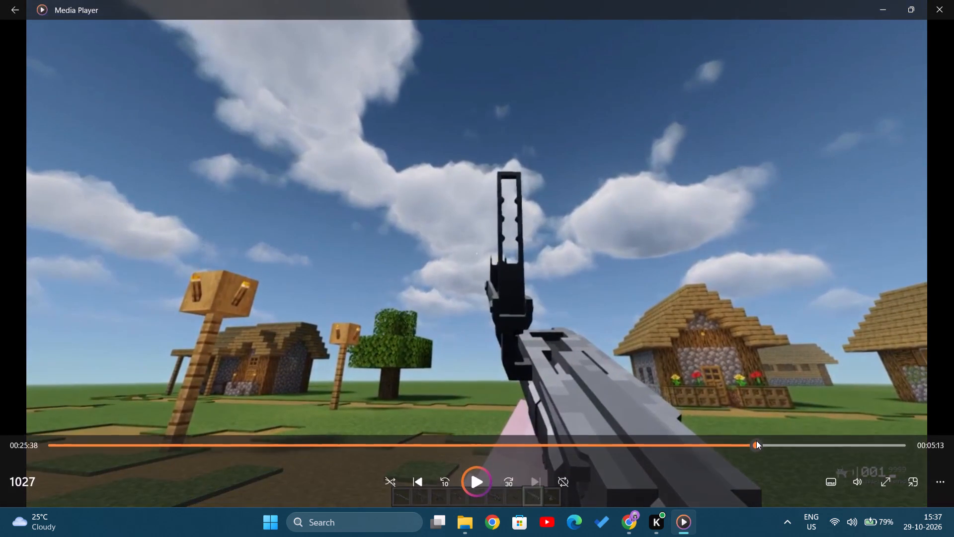
pyautogui.press('space')
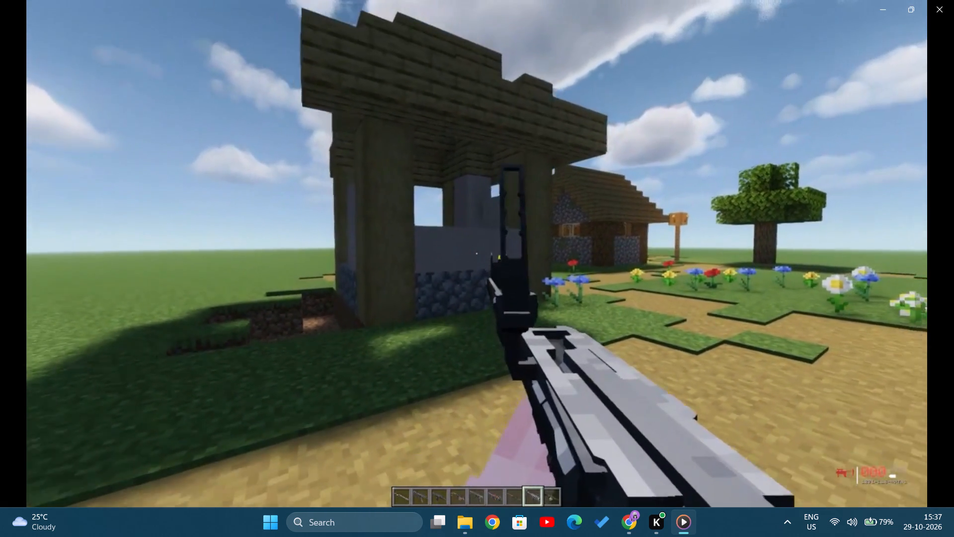
# Skim the recording from 00:26:13 to 00:30:15 for further usable gun shots.
pyautogui.moveTo(760, 444); pyautogui.dragTo(772, 442)
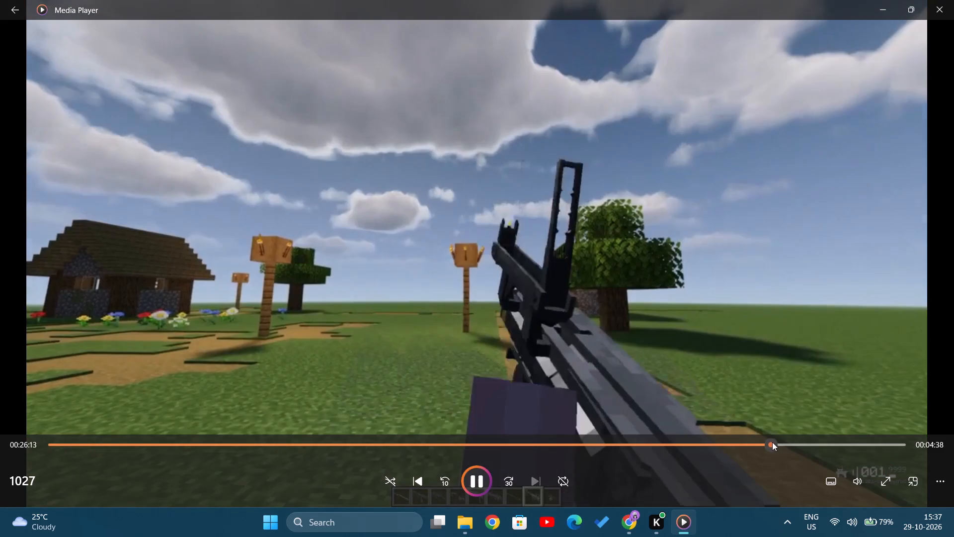
pyautogui.moveTo(772, 442); pyautogui.dragTo(789, 441)
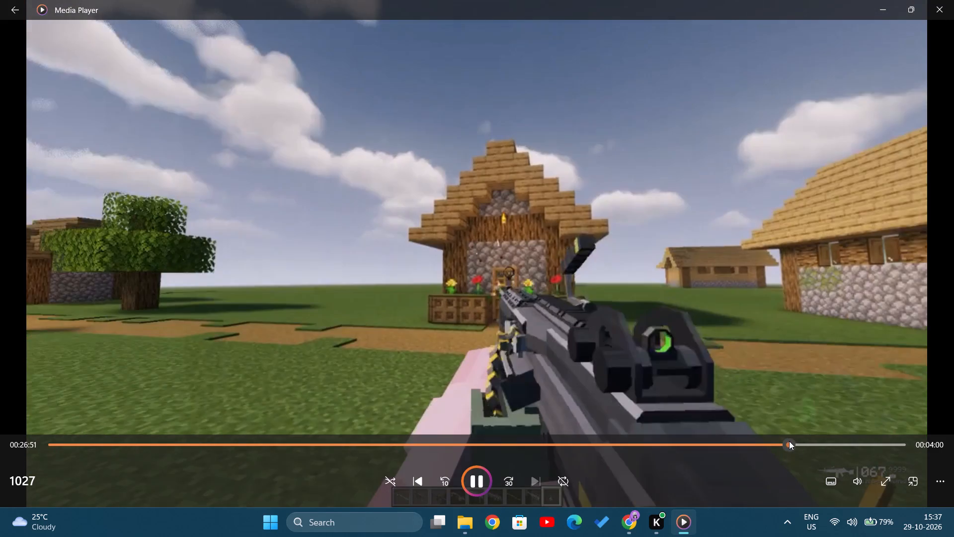
pyautogui.moveTo(789, 441); pyautogui.dragTo(797, 441)
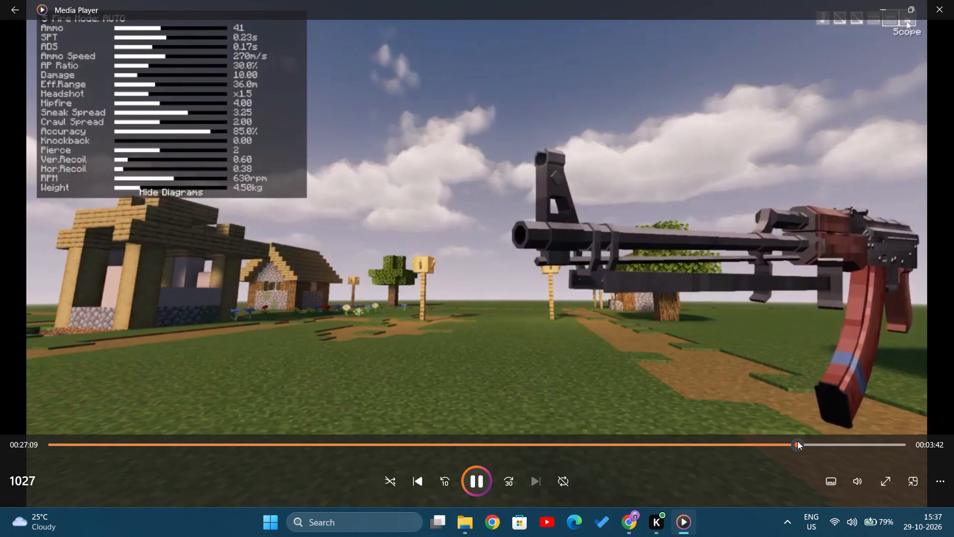
pyautogui.moveTo(797, 441); pyautogui.dragTo(805, 444)
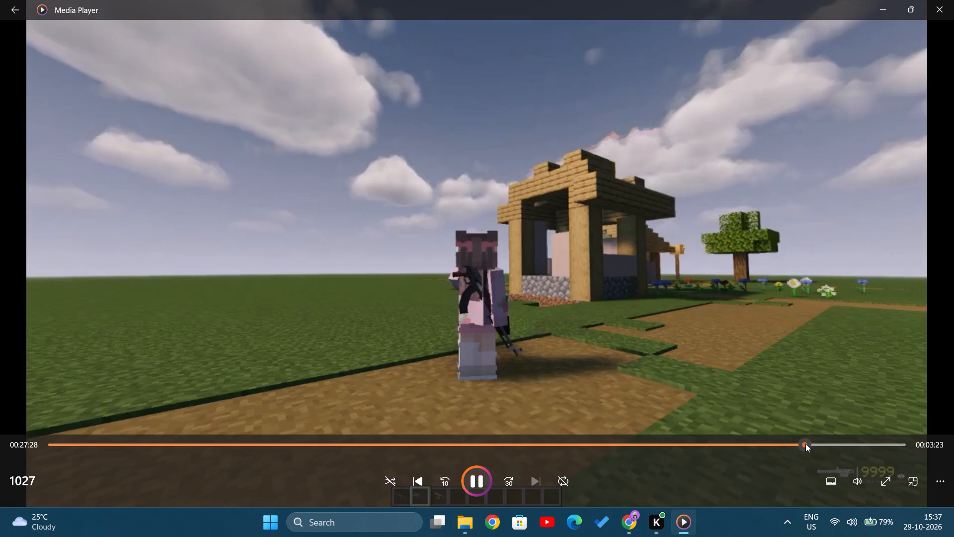
pyautogui.moveTo(805, 444); pyautogui.dragTo(812, 444)
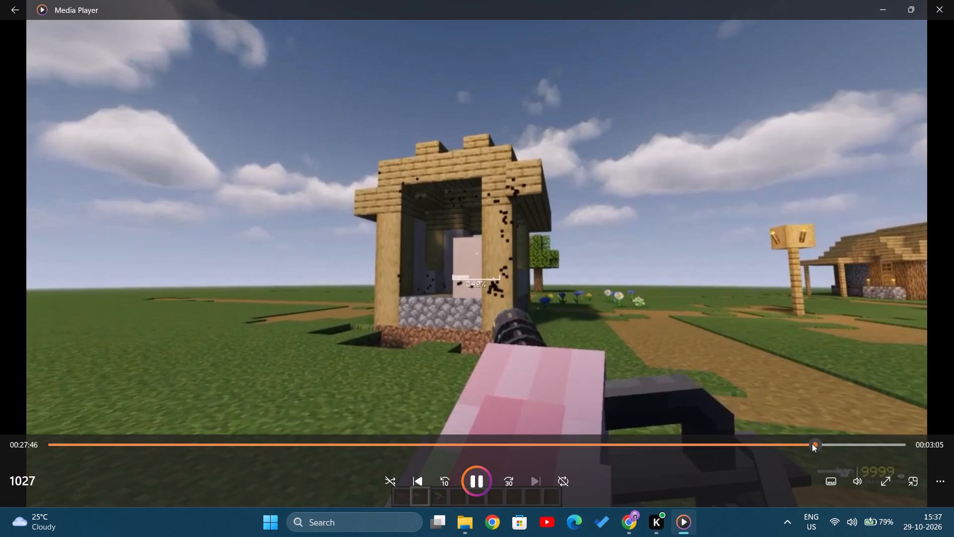
pyautogui.moveTo(812, 444); pyautogui.dragTo(845, 446)
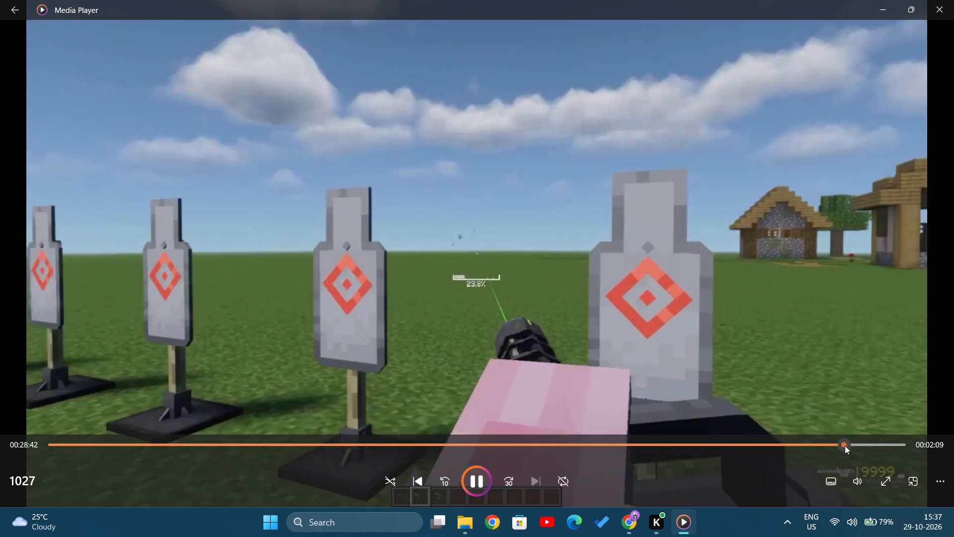
pyautogui.moveTo(845, 446); pyautogui.dragTo(864, 448)
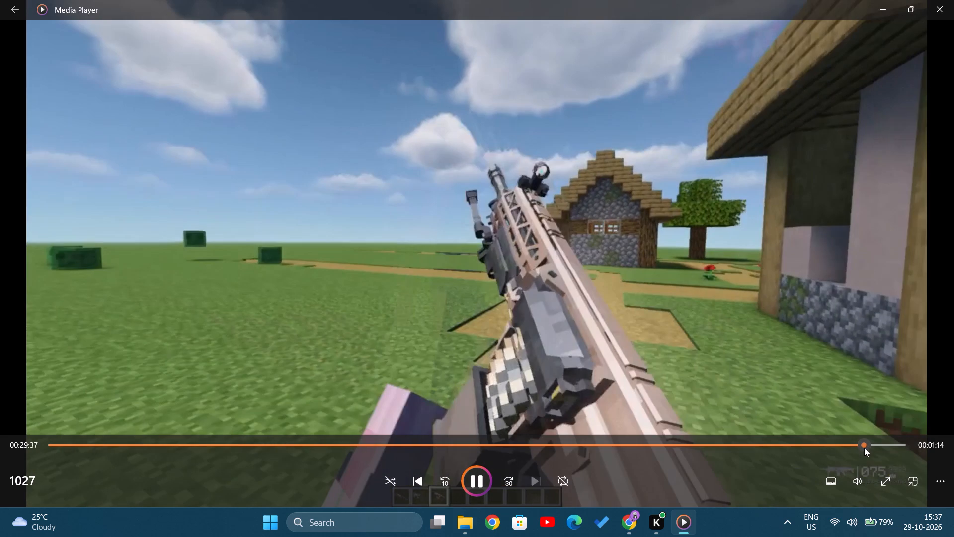
pyautogui.moveTo(864, 448); pyautogui.dragTo(869, 448)
pyautogui.moveTo(869, 448); pyautogui.dragTo(883, 449)
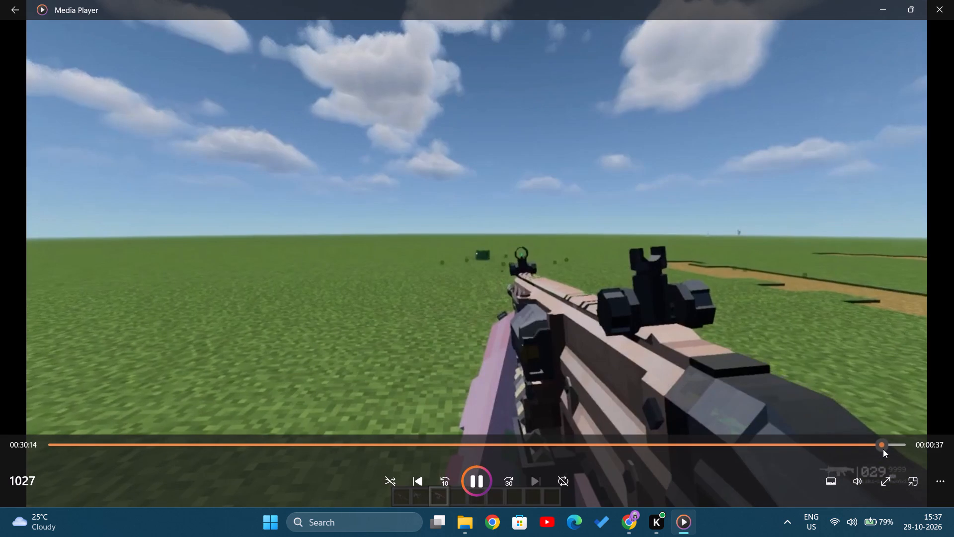
pyautogui.moveTo(883, 449); pyautogui.dragTo(884, 445)
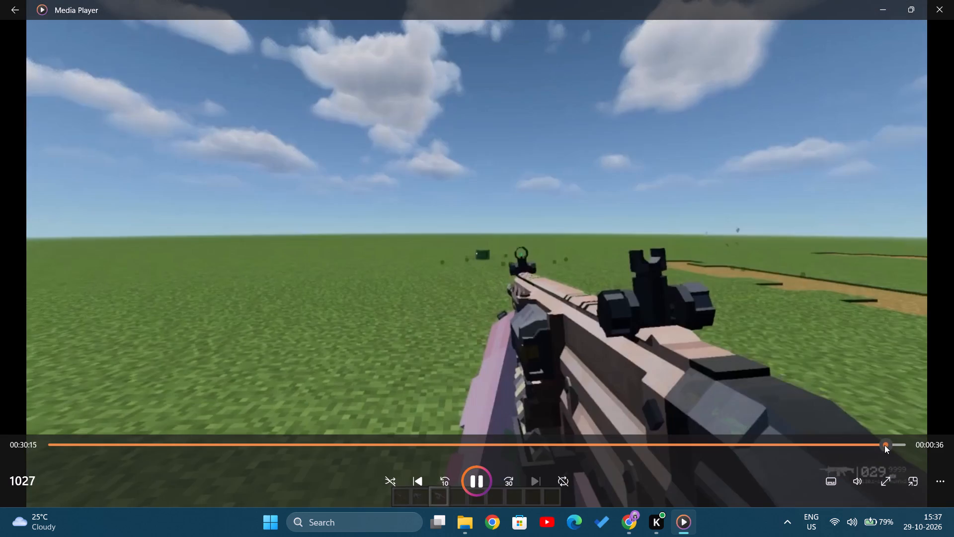
# Check the tan rifle's reload in the recording between 00:29:37 and 00:29:56 for a usable frame, pausing at 00:29:42.
pyautogui.moveTo(884, 445); pyautogui.dragTo(868, 444)
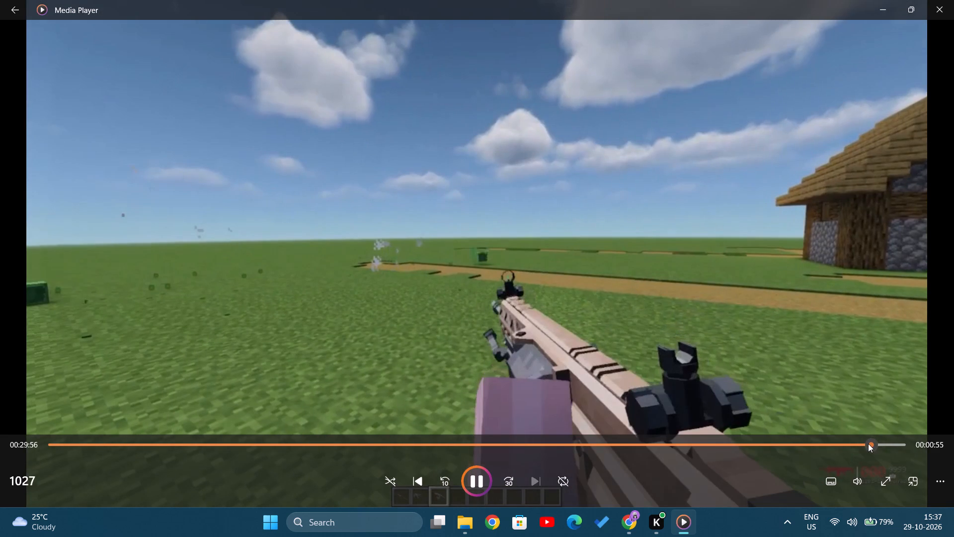
pyautogui.moveTo(868, 444); pyautogui.dragTo(868, 444)
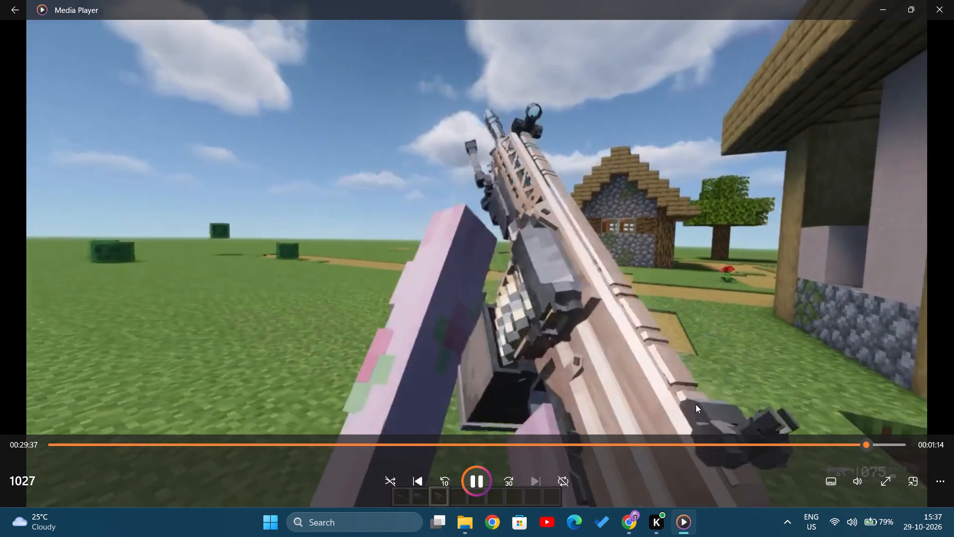
pyautogui.press('space')
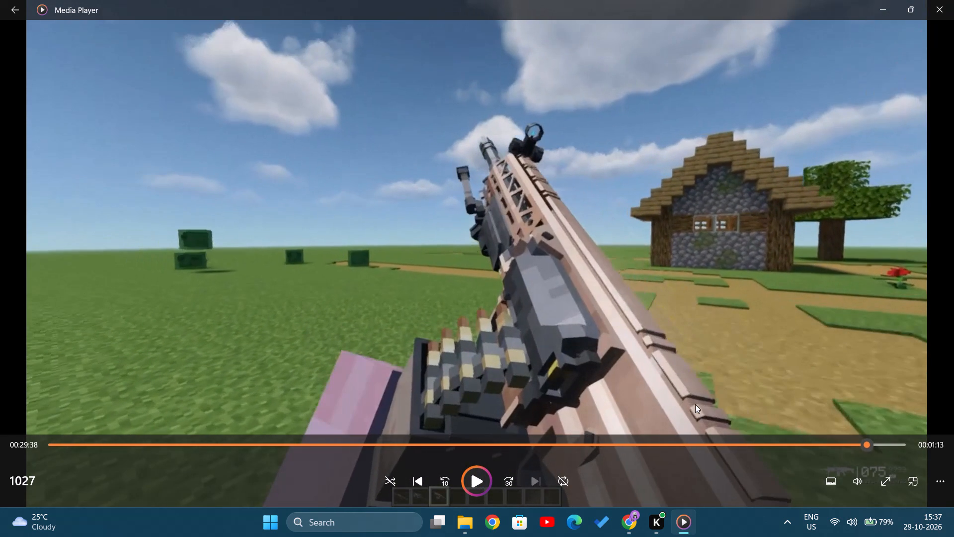
pyautogui.press('space')
pyautogui.press('space')
pyautogui.press('space')
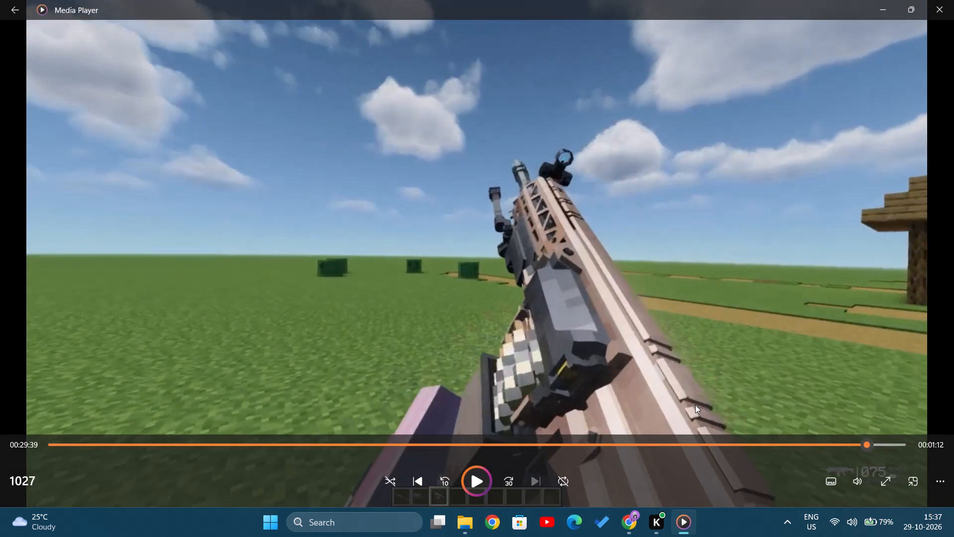
pyautogui.press('space')
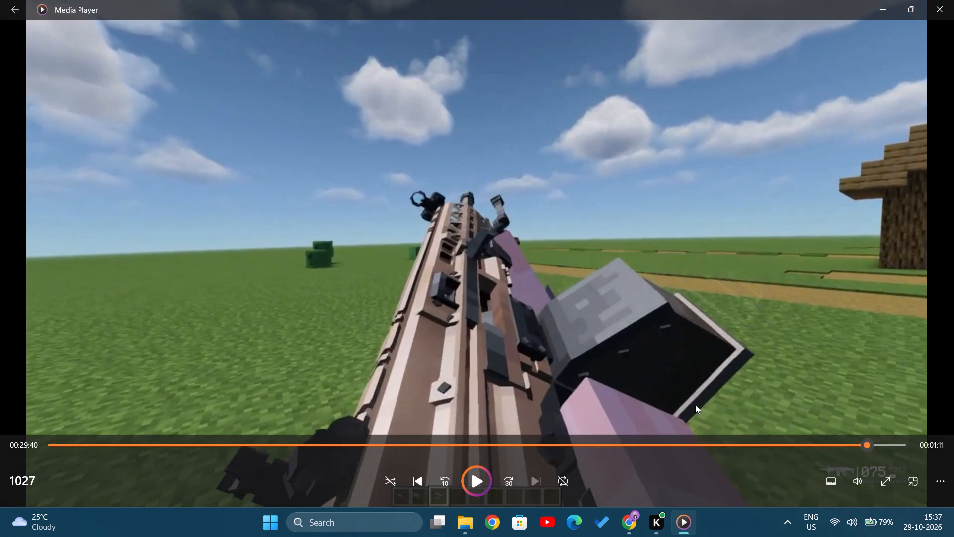
pyautogui.press('space')
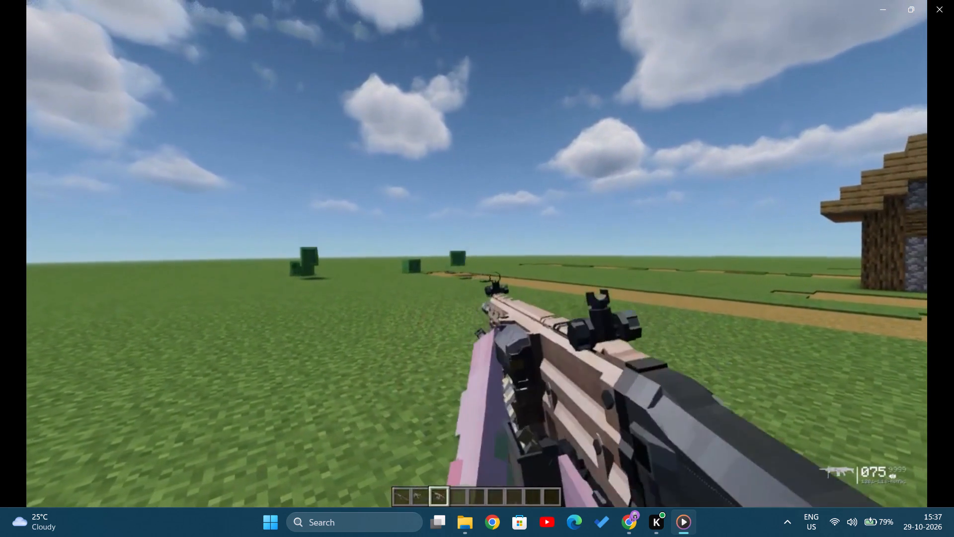
pyautogui.press('space')
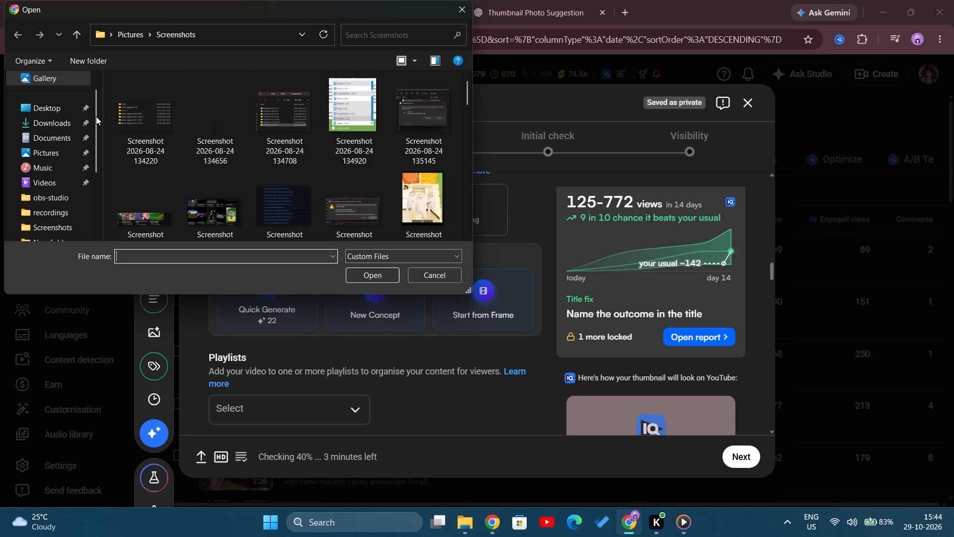
pyautogui.click(56, 117)
pyautogui.click(155, 110)
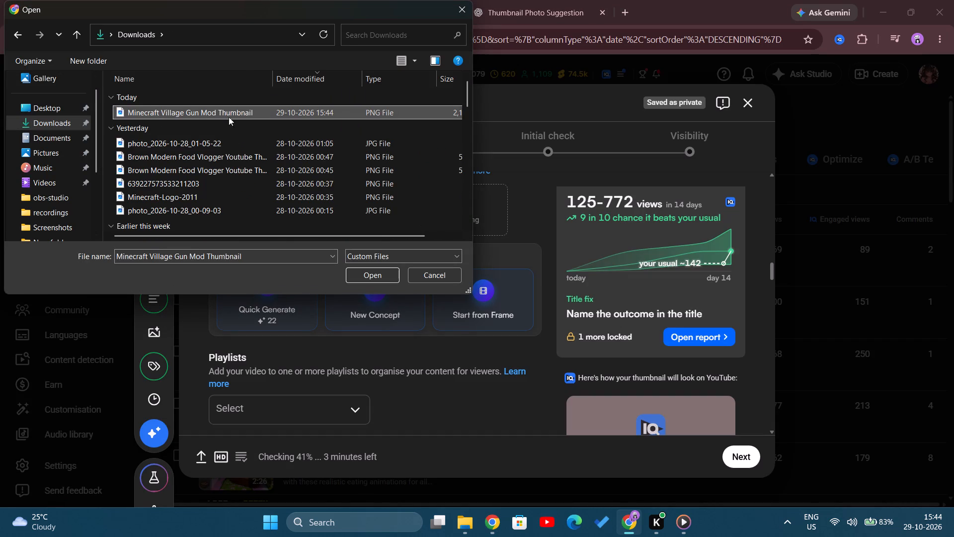
pyautogui.click(366, 273)
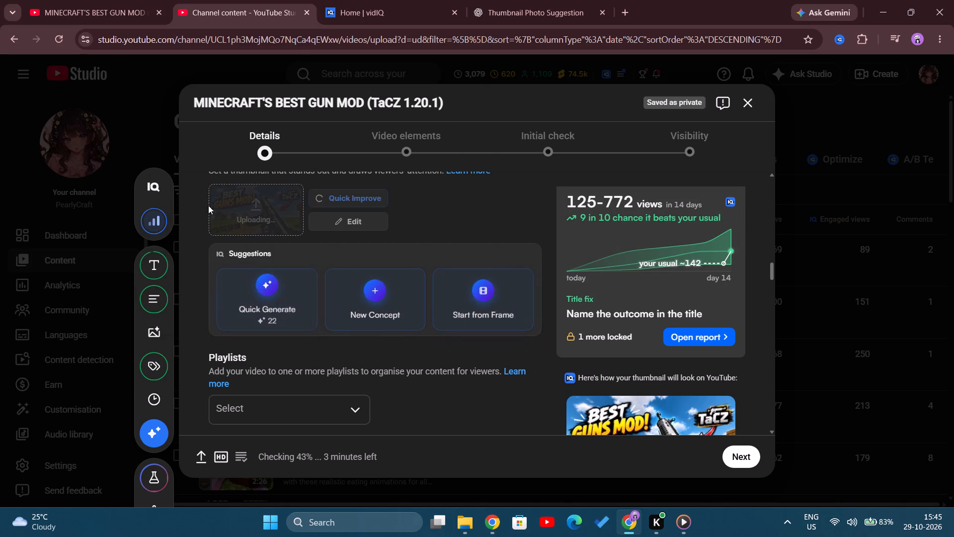
pyautogui.scroll(1, 314, 229)
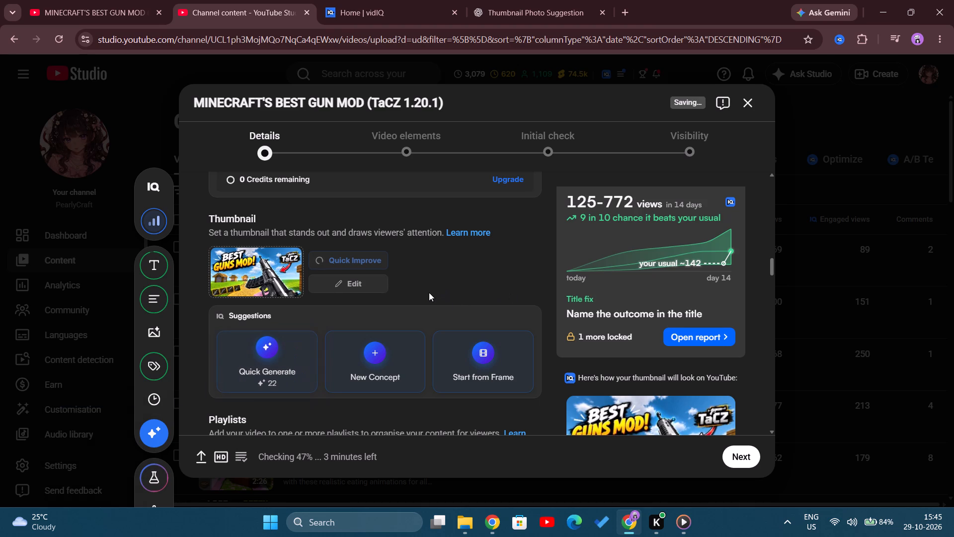
pyautogui.scroll(-1, 395, 316)
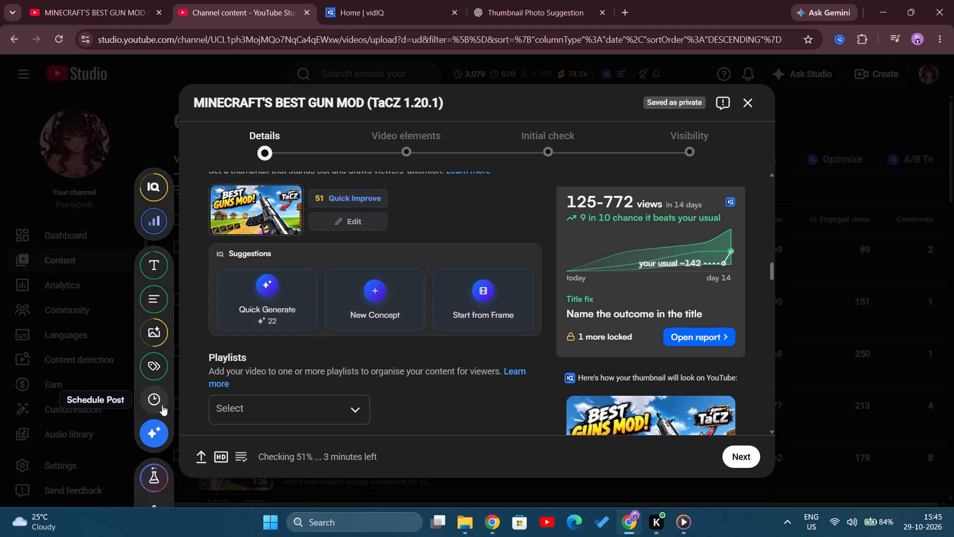
# Add an end screen to the video using the "1 video, 1 playlist, 1 subscribe" template.
pyautogui.click(404, 150)
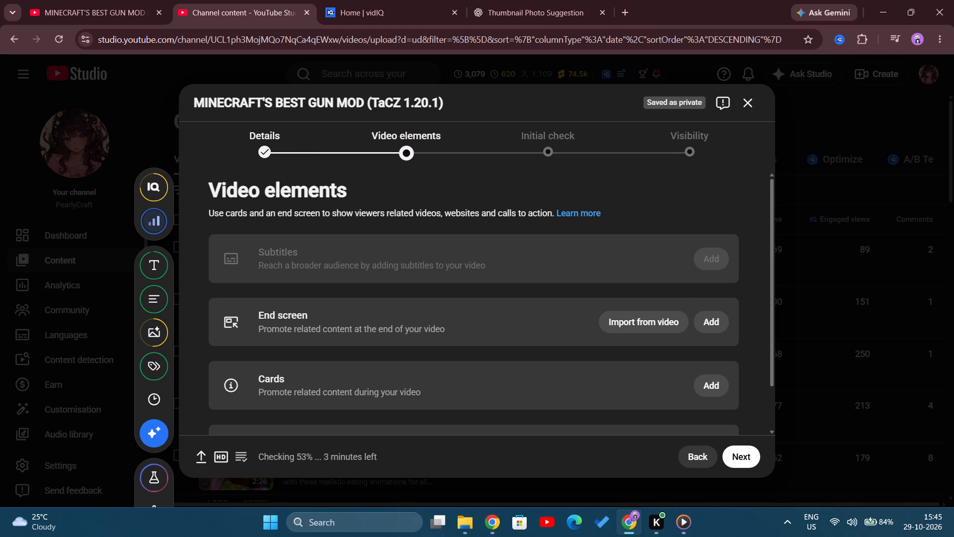
pyautogui.click(713, 312)
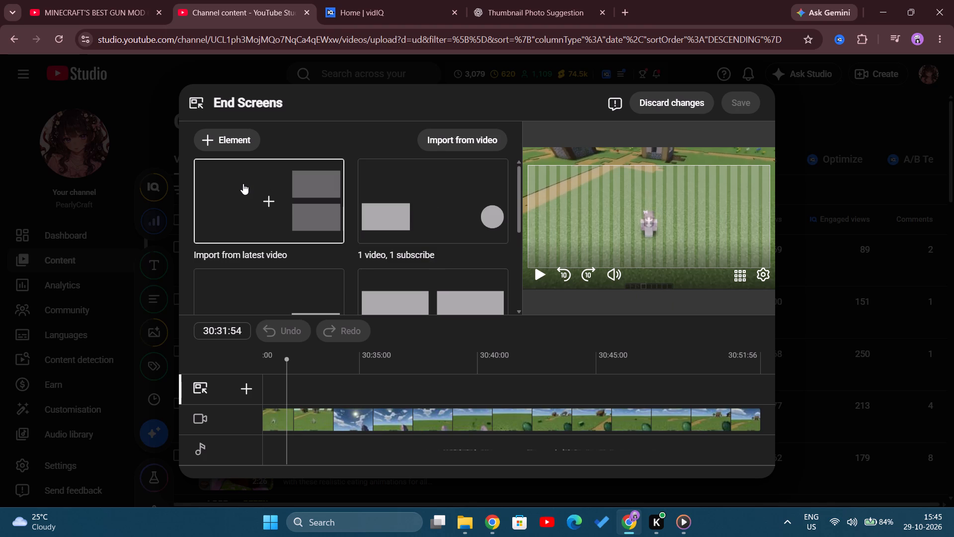
pyautogui.scroll(-5, 243, 183)
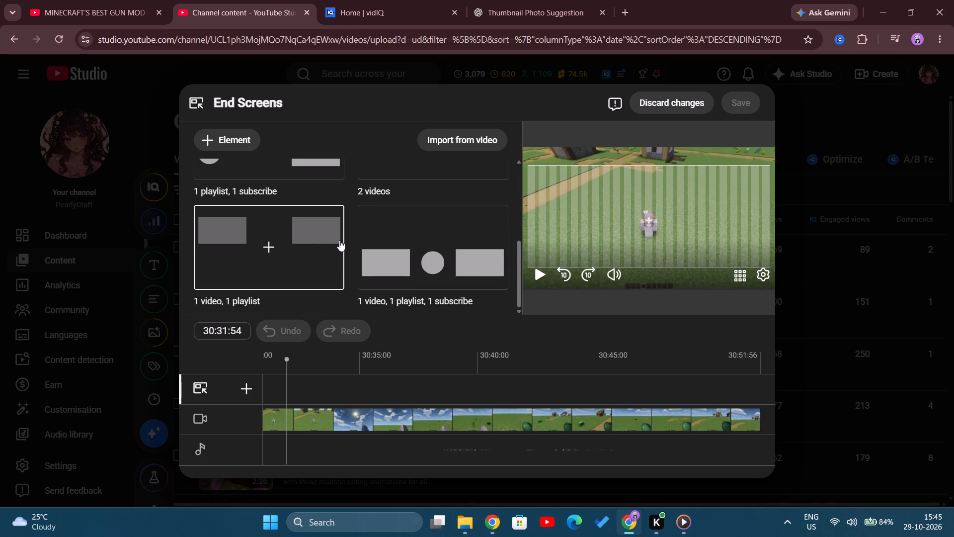
pyautogui.scroll(3, 339, 240)
pyautogui.scroll(-4, 339, 237)
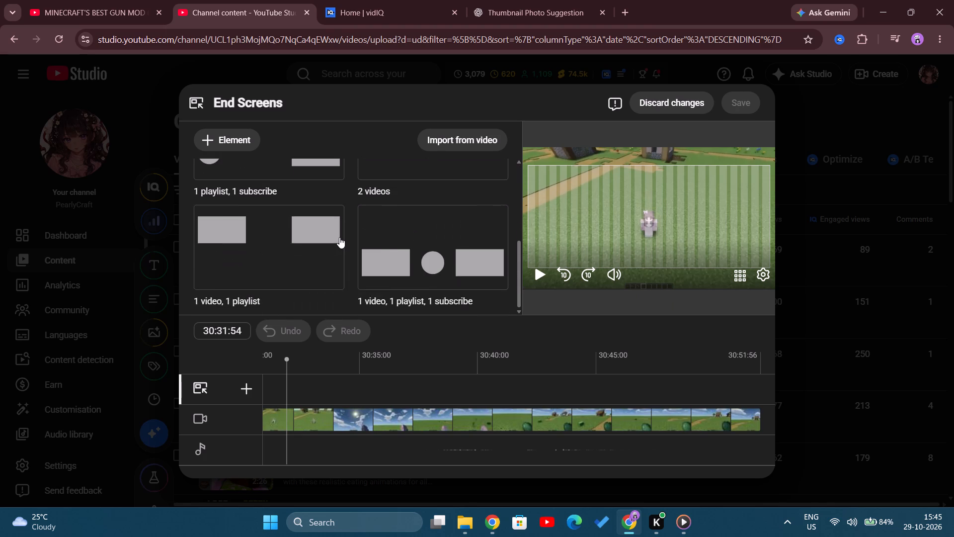
pyautogui.scroll(-1, 339, 237)
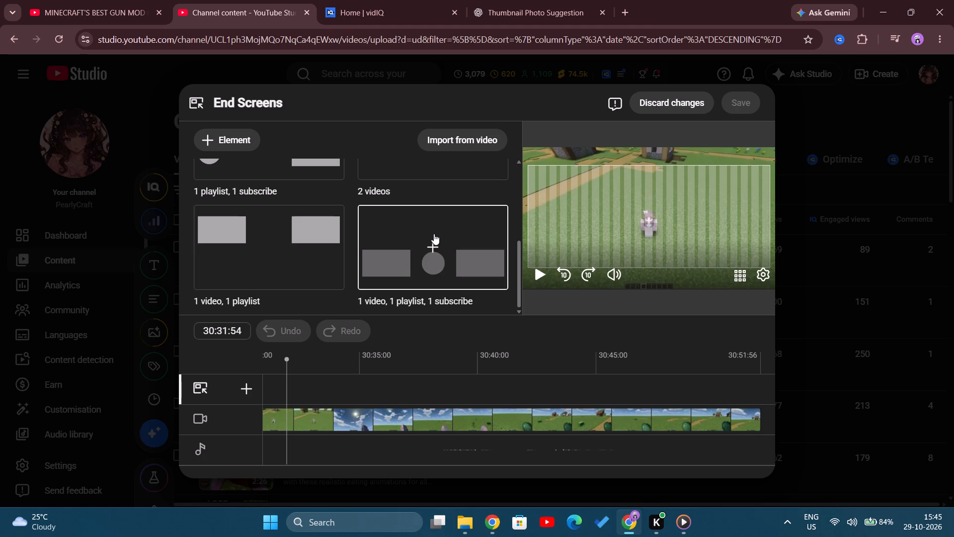
pyautogui.click(430, 237)
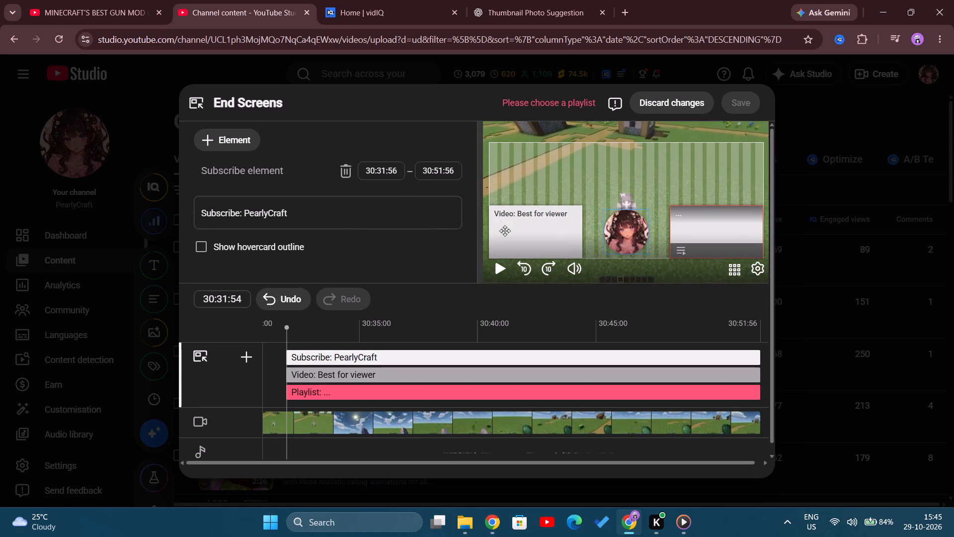
# Set the end screen's playlist element to the Best Minecraft Mods playlist.
pyautogui.click(713, 232)
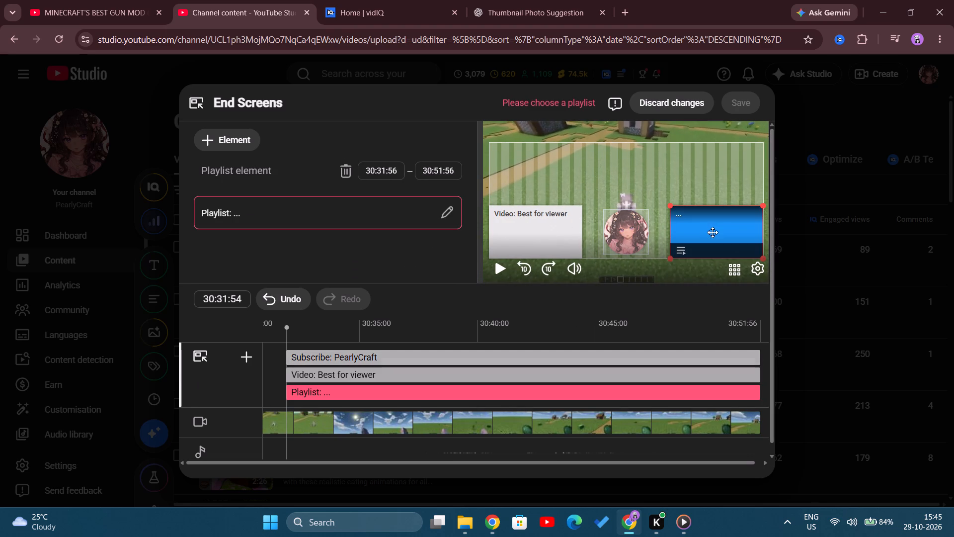
pyautogui.click(333, 222)
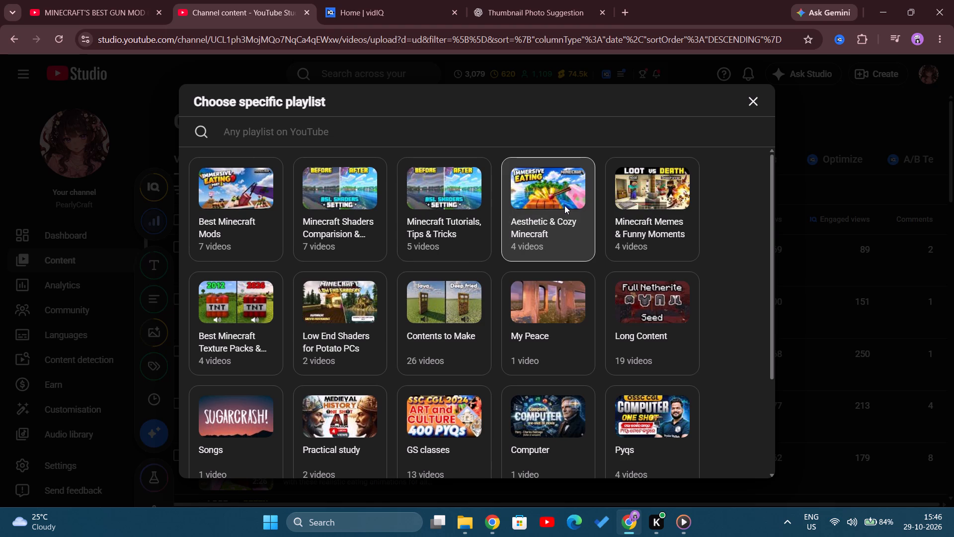
pyautogui.click(244, 235)
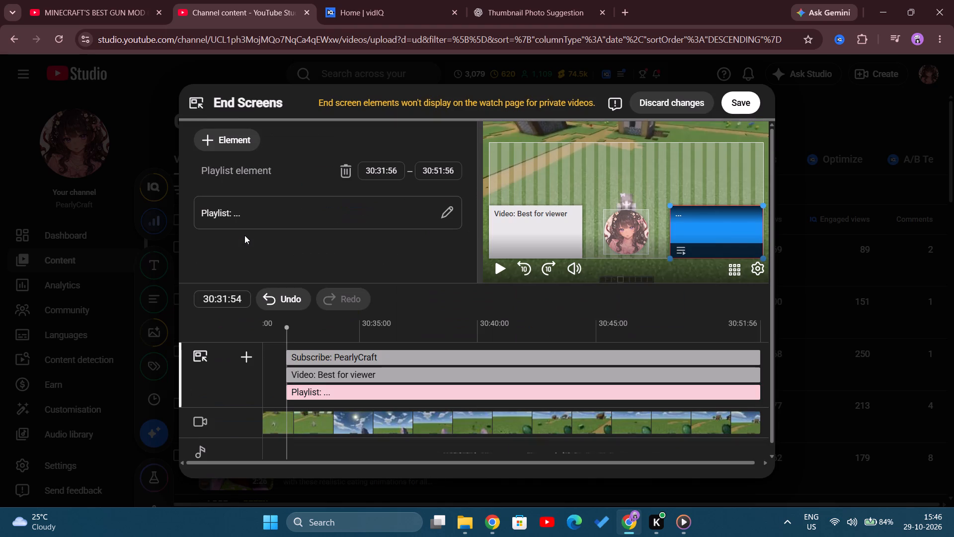
# Set the video element to the specific video "This Minecraft Mod Makes Eating Actually Satisfying - Kaleidoscope Immersive Eating Mod" and save the end screen.
pyautogui.click(566, 242)
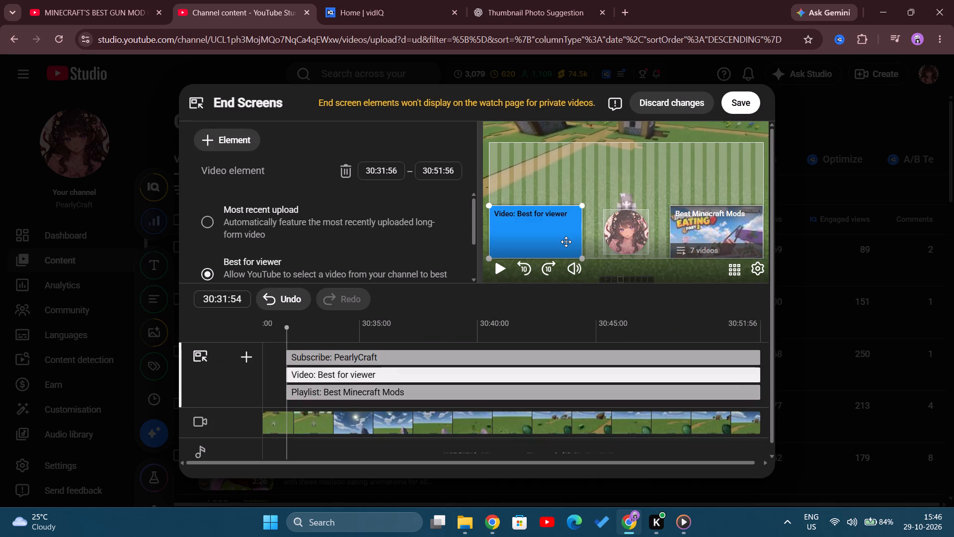
pyautogui.scroll(-2, 292, 224)
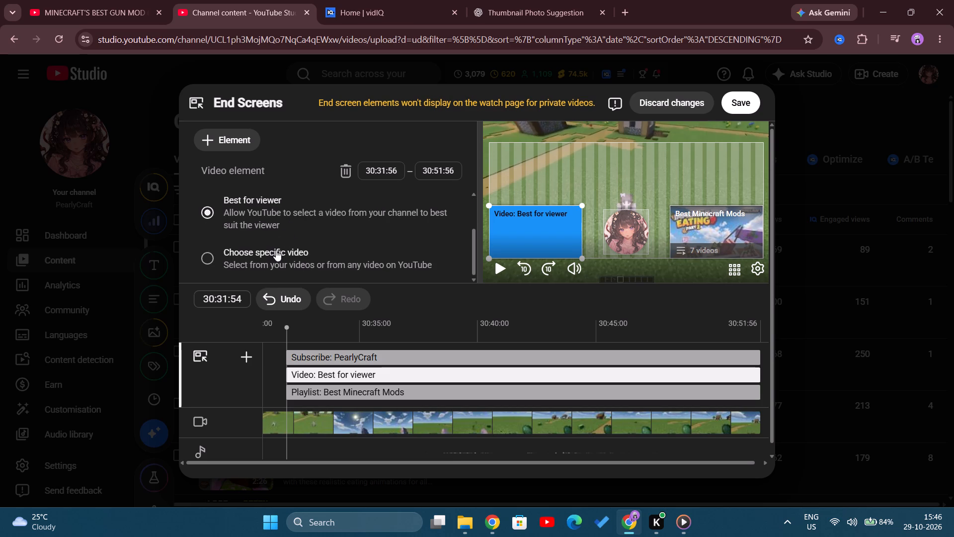
pyautogui.click(277, 252)
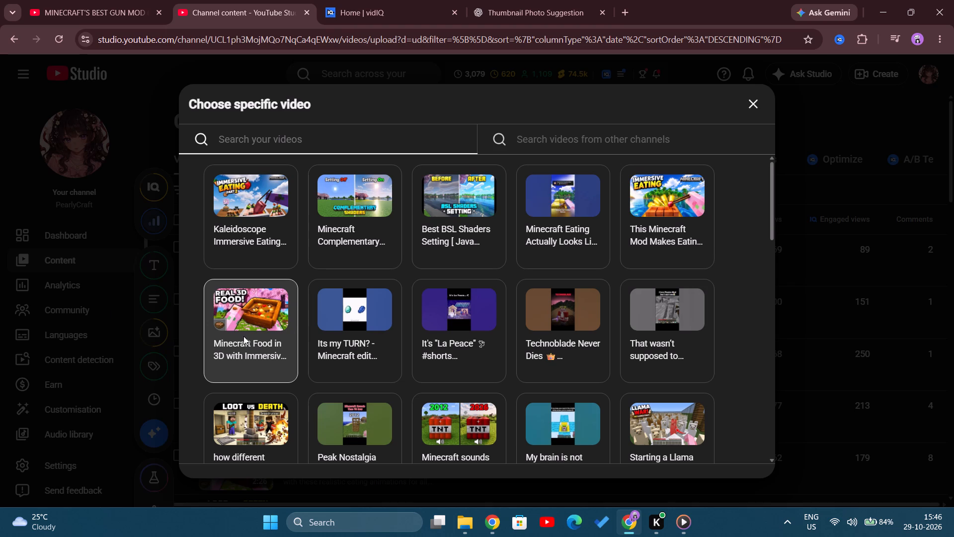
pyautogui.click(679, 200)
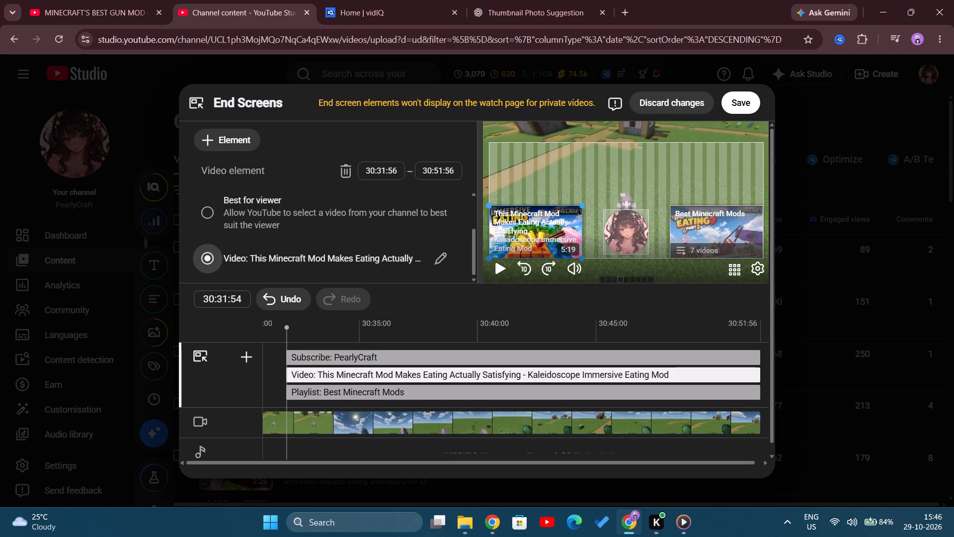
pyautogui.scroll(-4, 391, 177)
pyautogui.scroll(1, 276, 218)
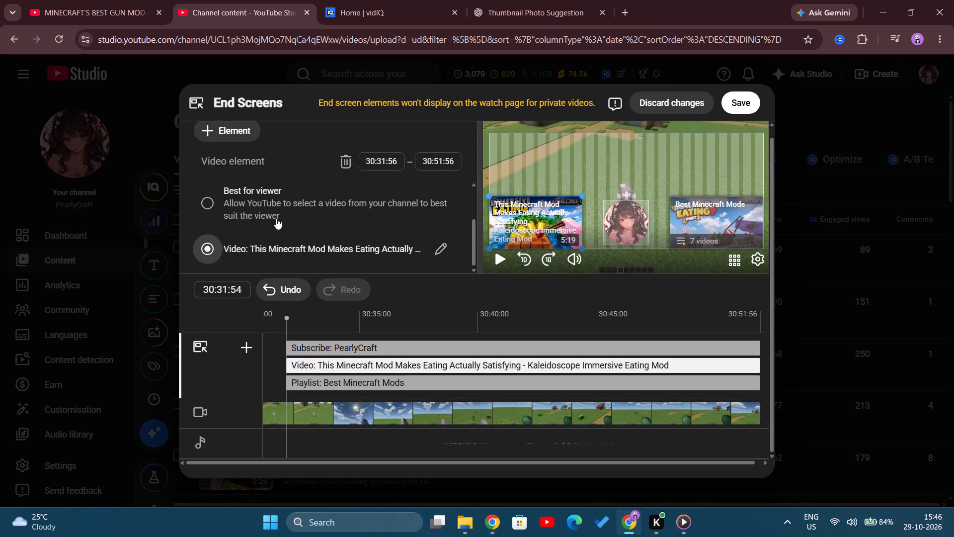
pyautogui.click(749, 103)
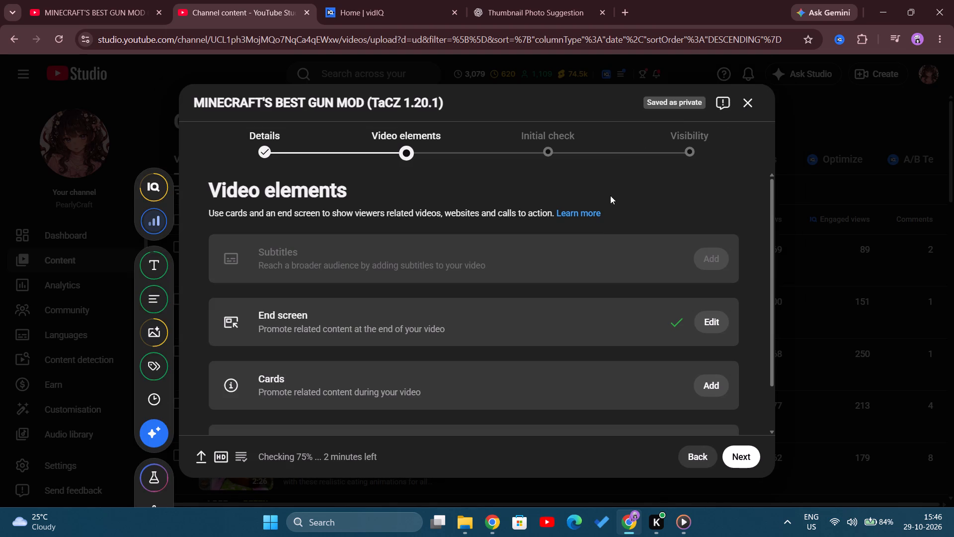
# Advance through the initial check to the visibility stage and schedule the video as public on 29 Oct 2026.
pyautogui.click(539, 152)
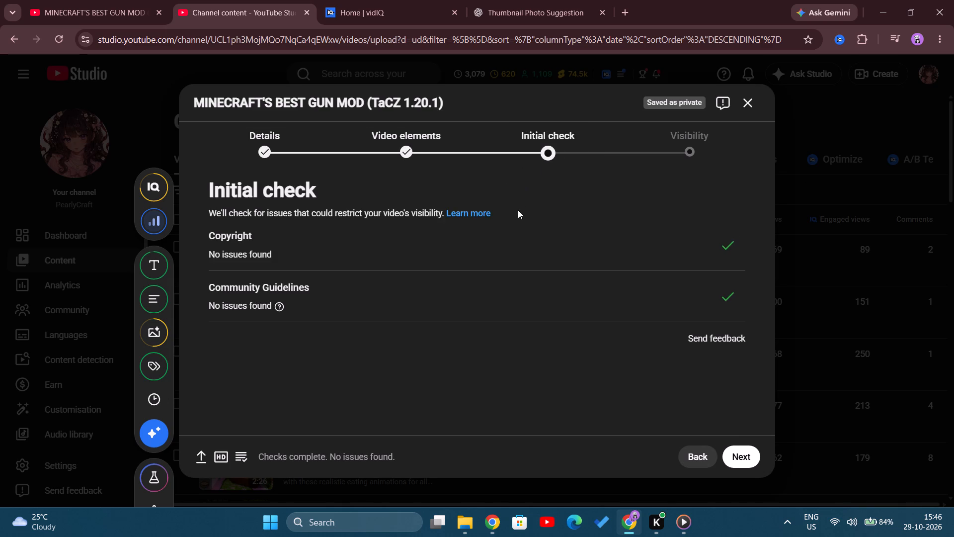
pyautogui.click(692, 157)
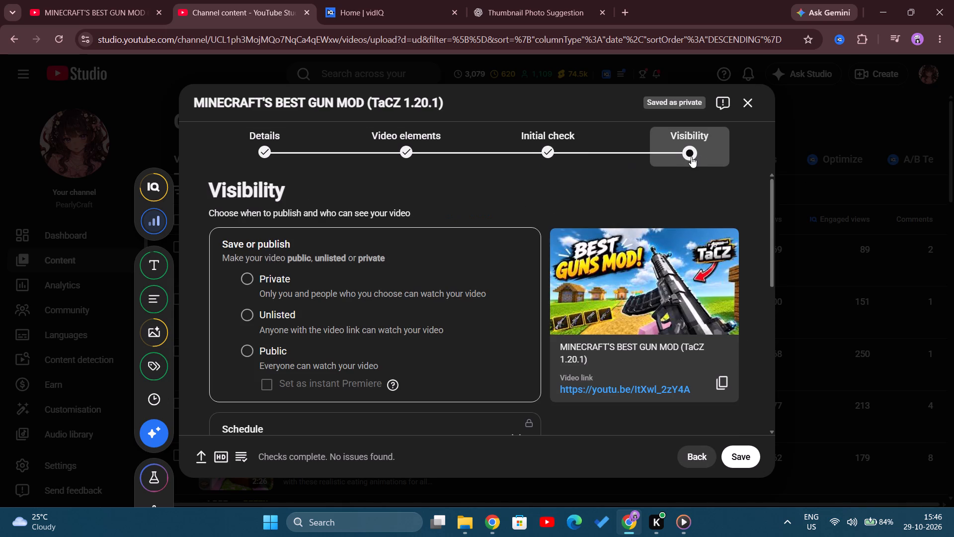
pyautogui.scroll(-2, 234, 255)
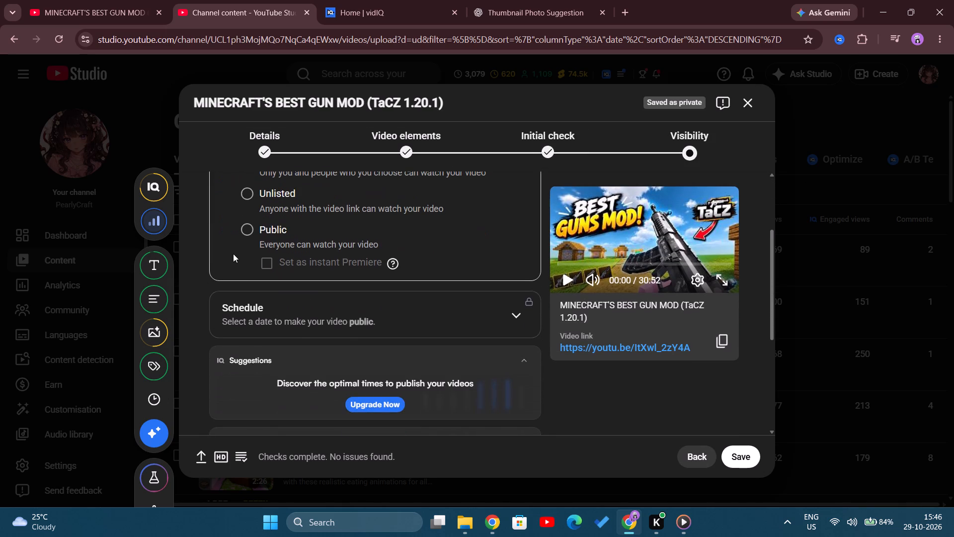
pyautogui.click(375, 314)
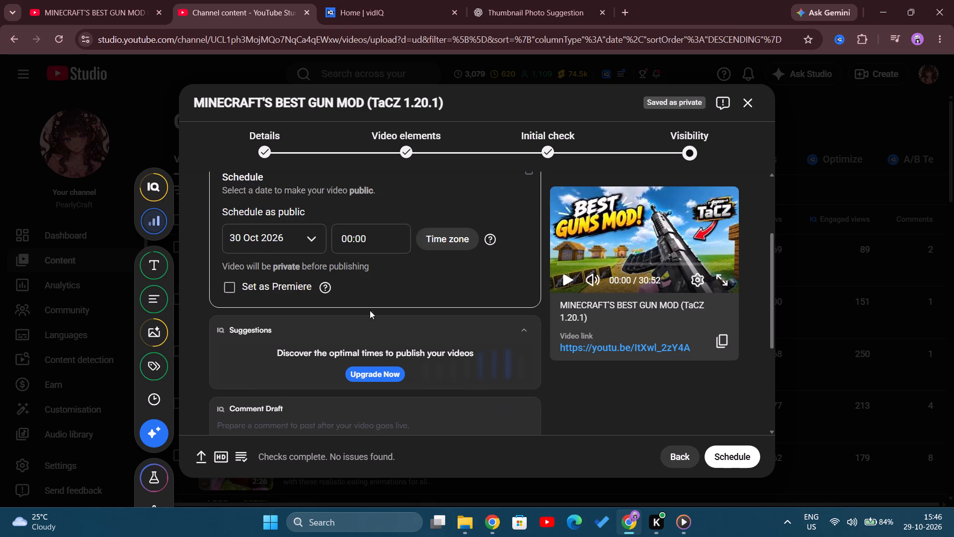
pyautogui.click(297, 231)
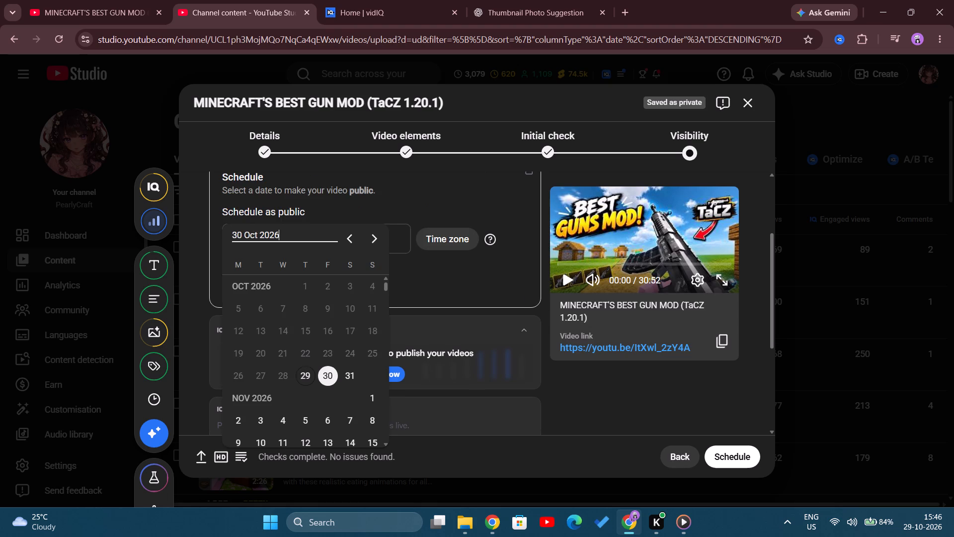
pyautogui.click(309, 377)
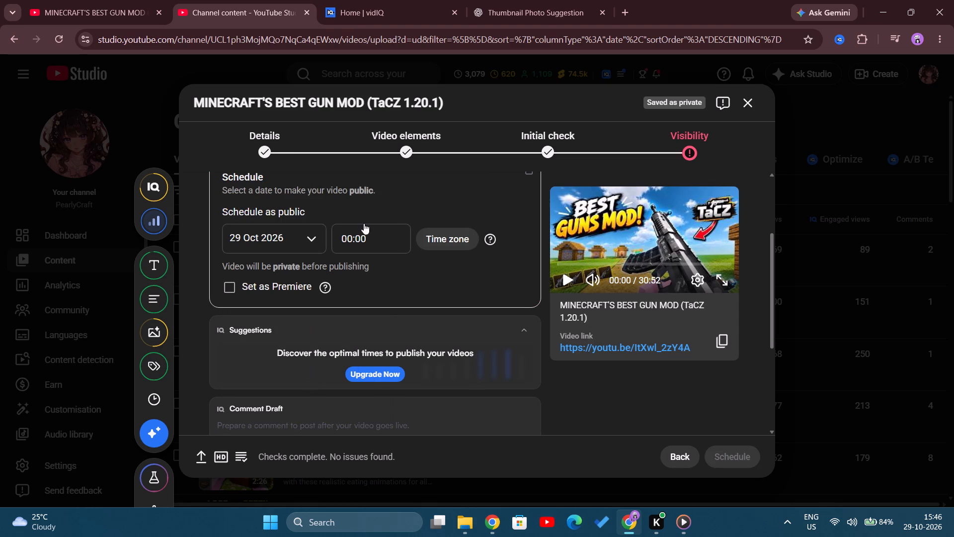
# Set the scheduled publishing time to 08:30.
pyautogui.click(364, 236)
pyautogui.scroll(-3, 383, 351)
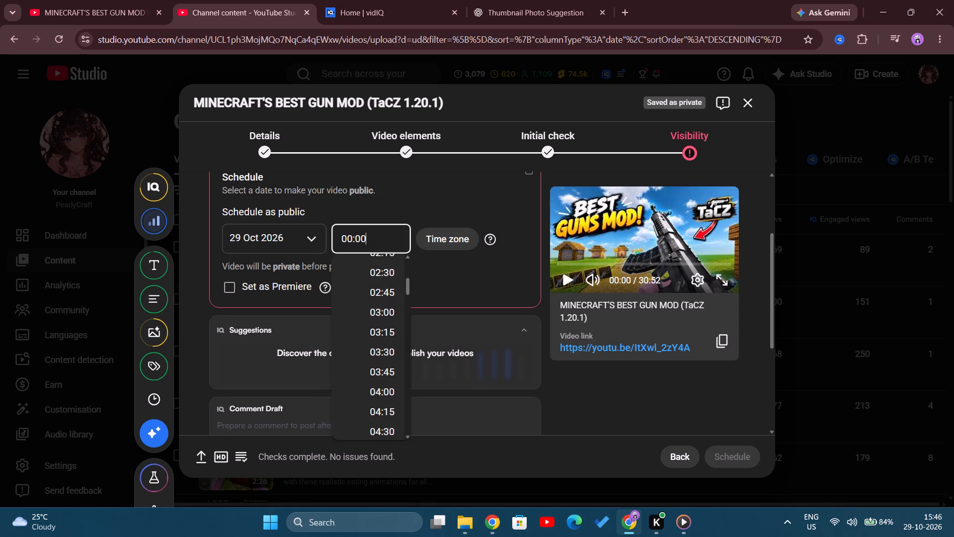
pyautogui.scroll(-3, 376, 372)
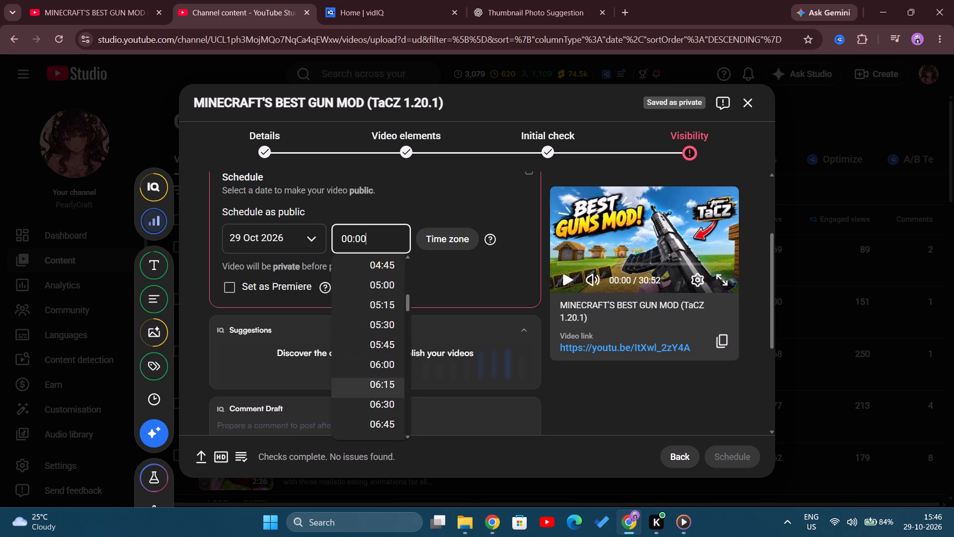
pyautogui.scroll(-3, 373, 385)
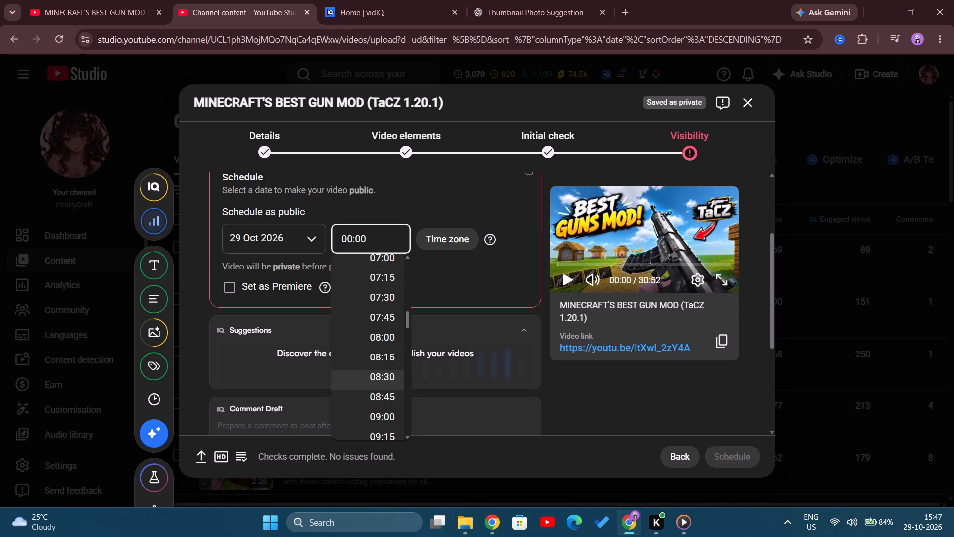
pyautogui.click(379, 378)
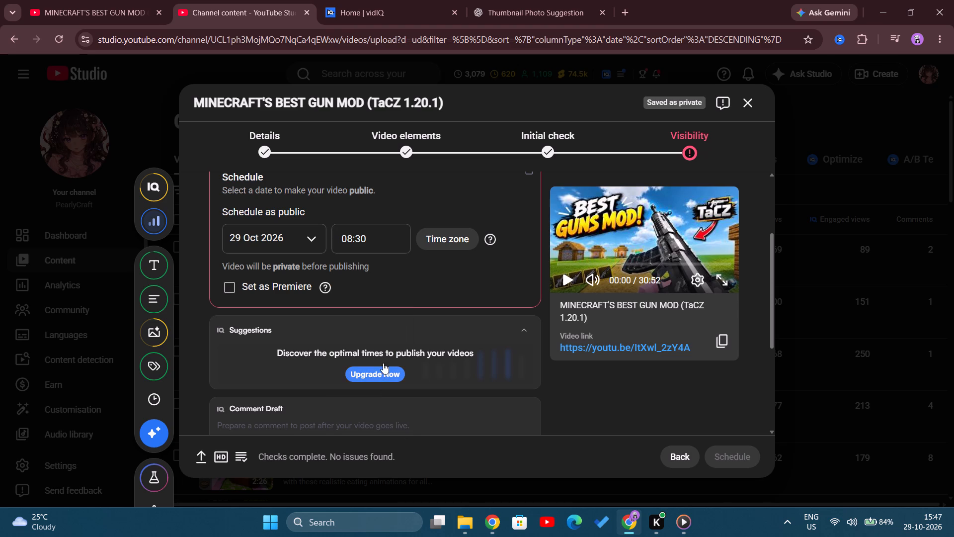
# Set the schedule's time zone to (GMT+0530) Local Time.
pyautogui.click(443, 232)
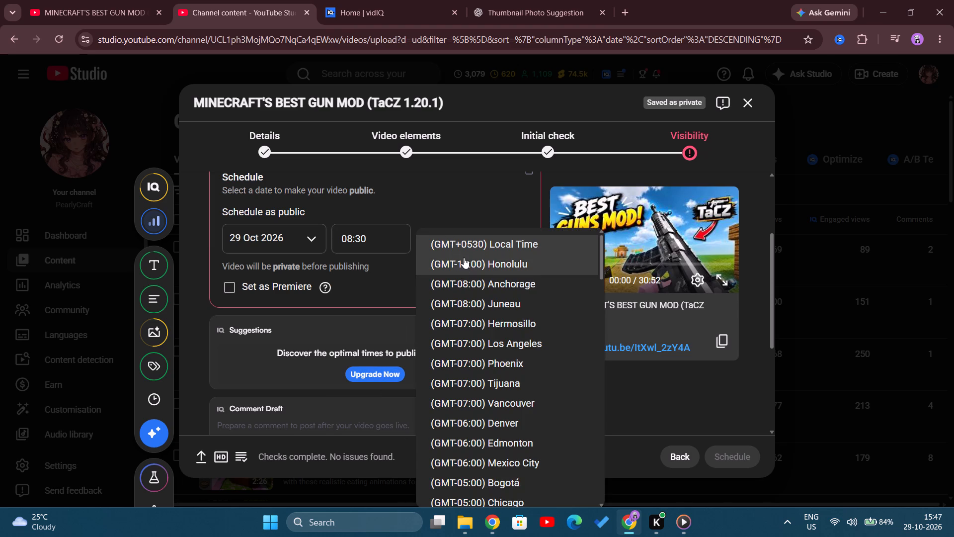
pyautogui.click(470, 246)
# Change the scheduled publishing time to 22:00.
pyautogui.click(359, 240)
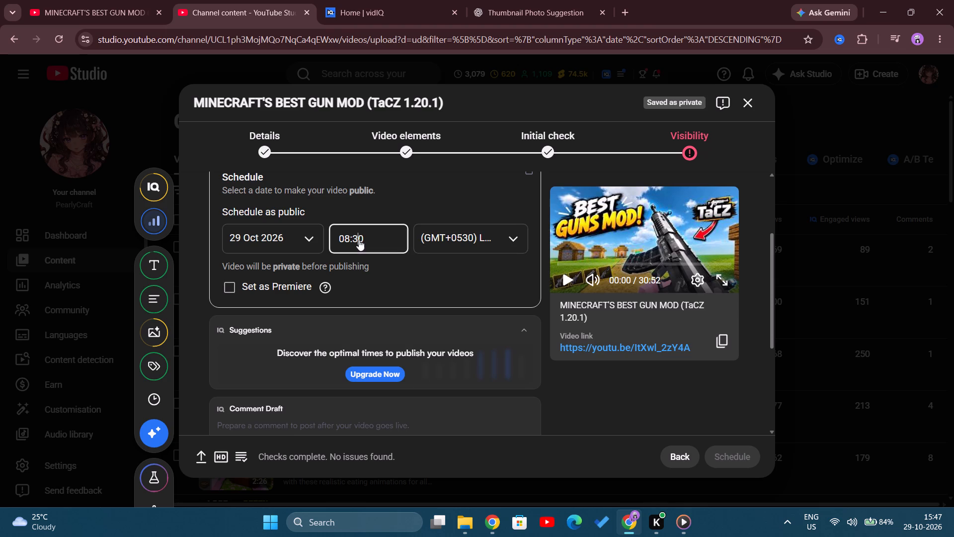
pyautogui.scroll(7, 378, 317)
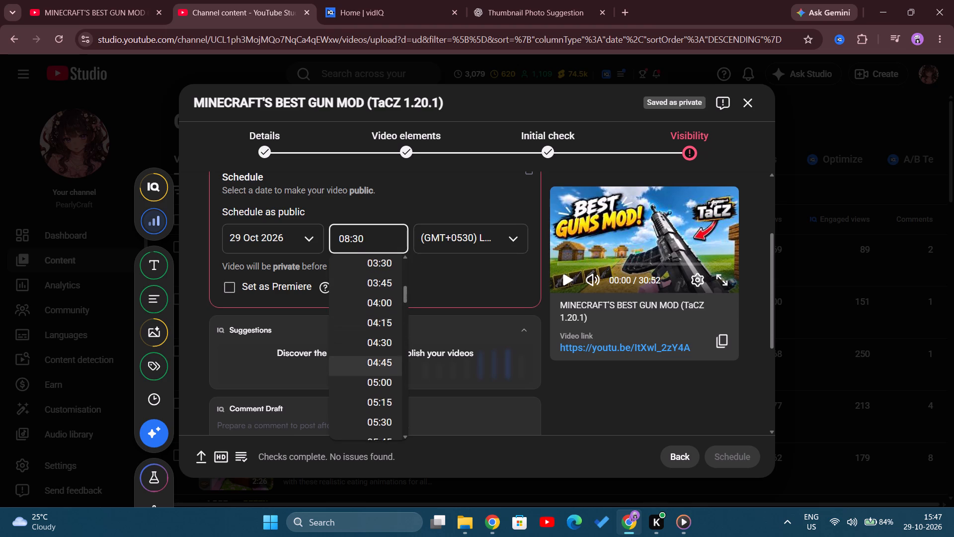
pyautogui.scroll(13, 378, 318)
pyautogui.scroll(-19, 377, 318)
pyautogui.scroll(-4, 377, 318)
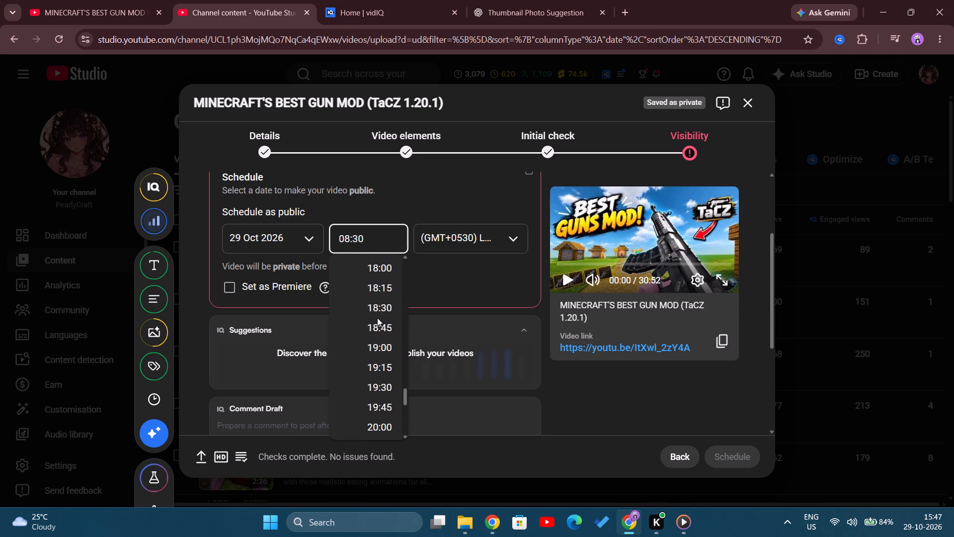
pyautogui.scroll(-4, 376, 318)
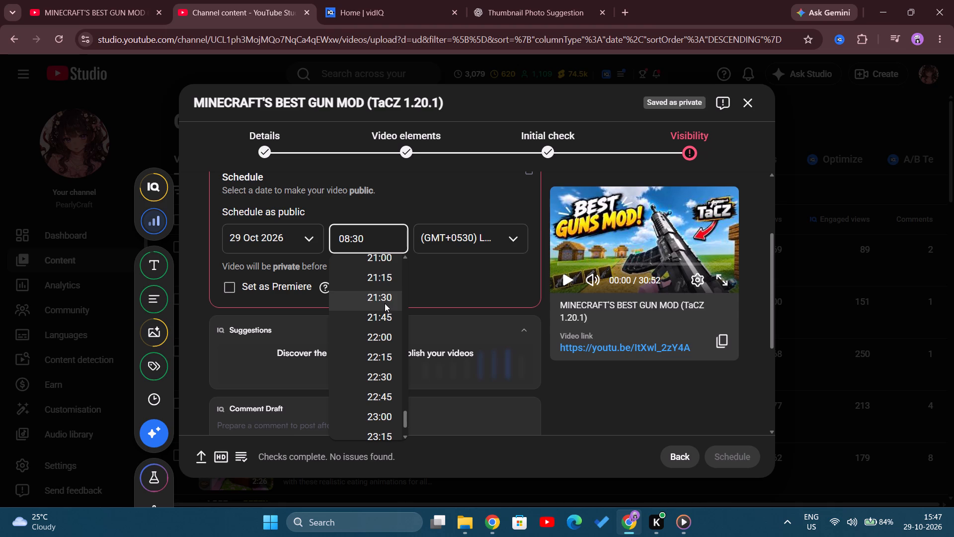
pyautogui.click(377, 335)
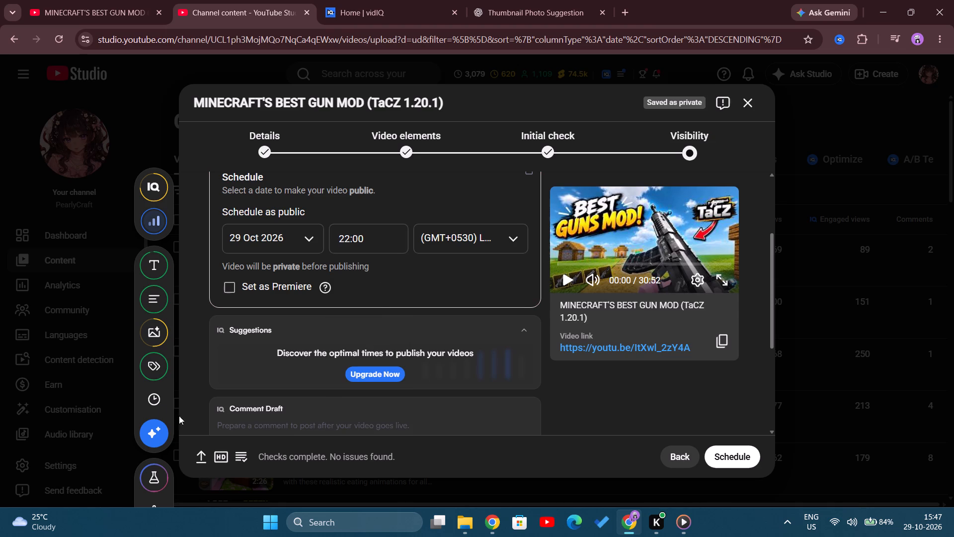
# Check the remaining visibility options and set the scheduled publishing time to 18:30.
pyautogui.click(161, 401)
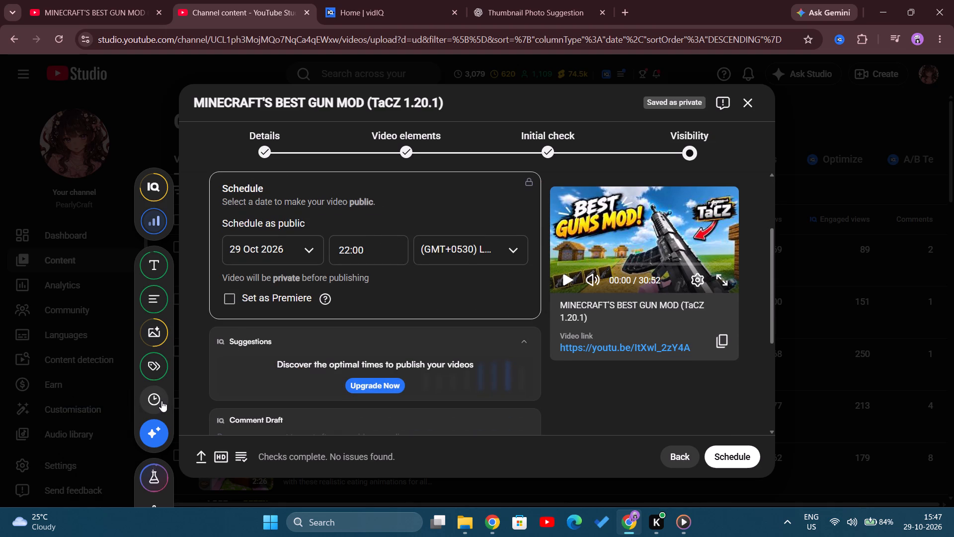
pyautogui.scroll(-8, 244, 342)
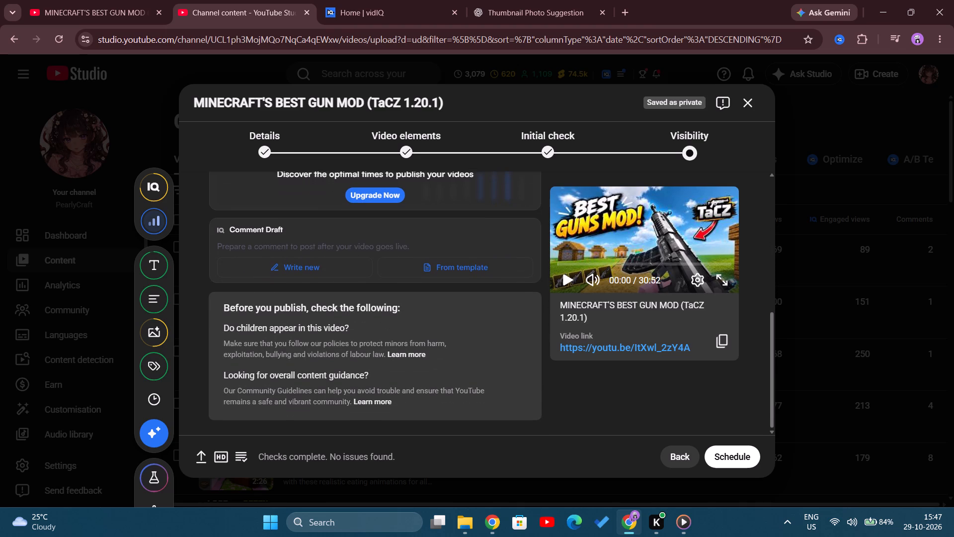
pyautogui.scroll(4, 424, 283)
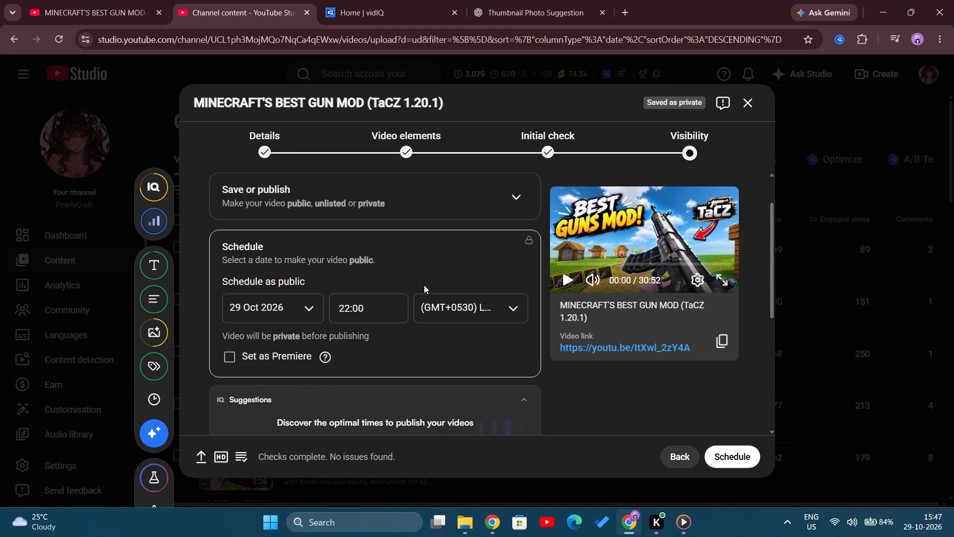
pyautogui.click(390, 314)
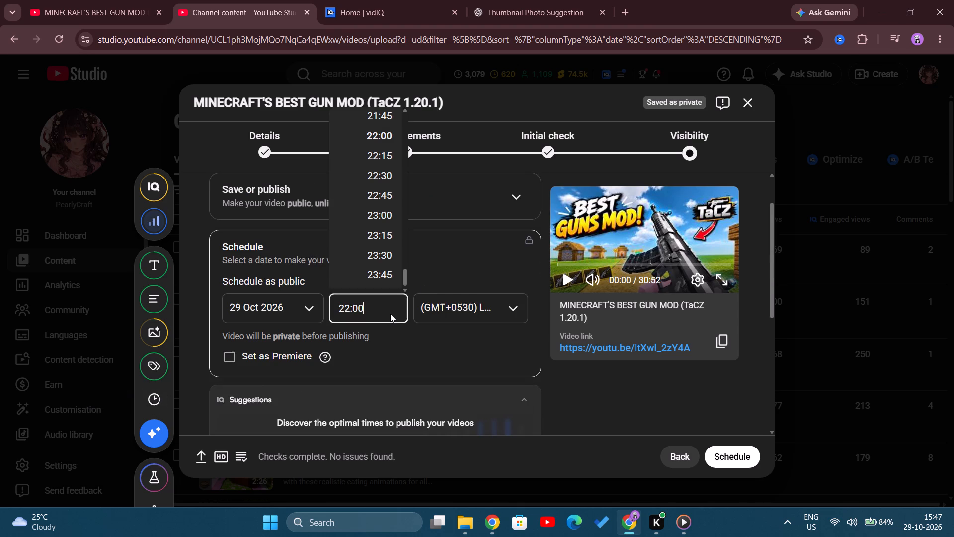
pyautogui.scroll(-3, 376, 224)
pyautogui.scroll(3, 380, 199)
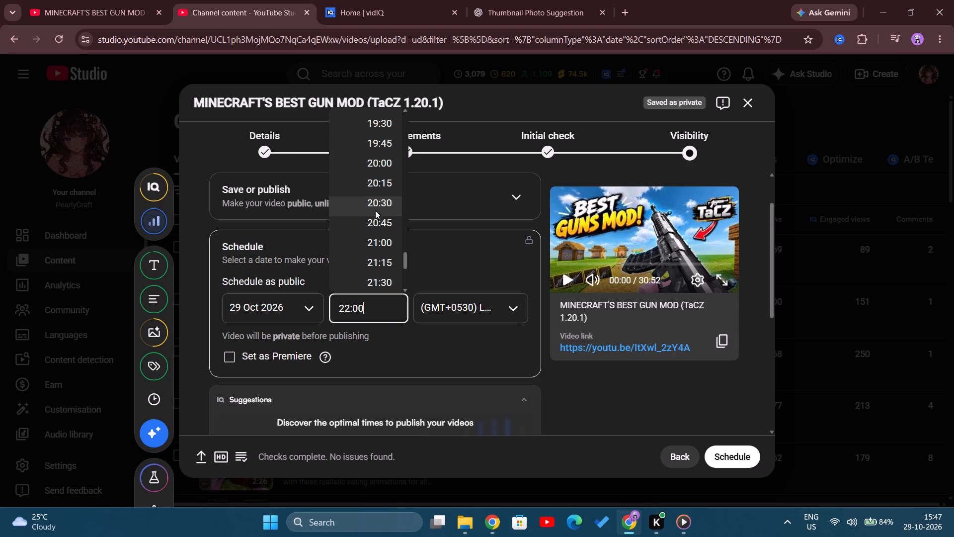
pyautogui.scroll(3, 381, 166)
pyautogui.click(383, 229)
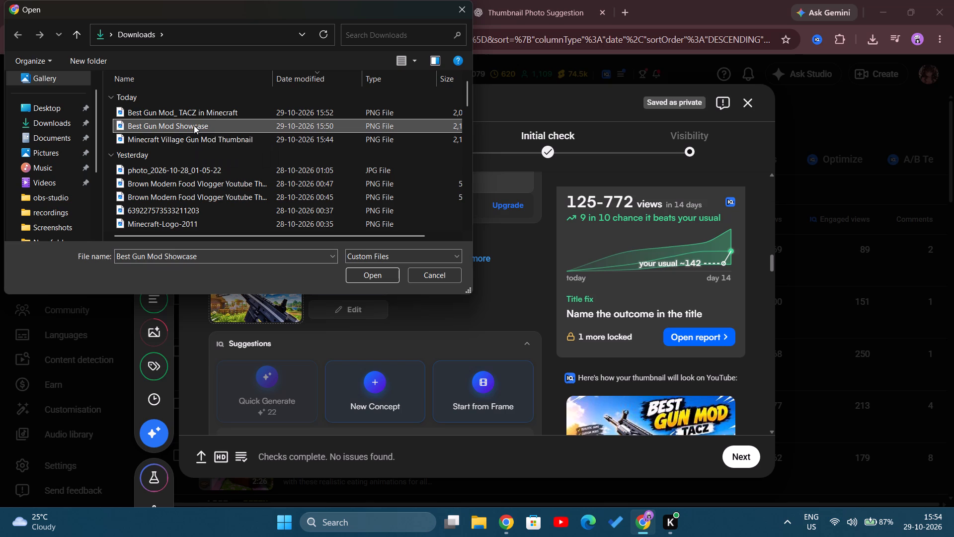
pyautogui.click(377, 275)
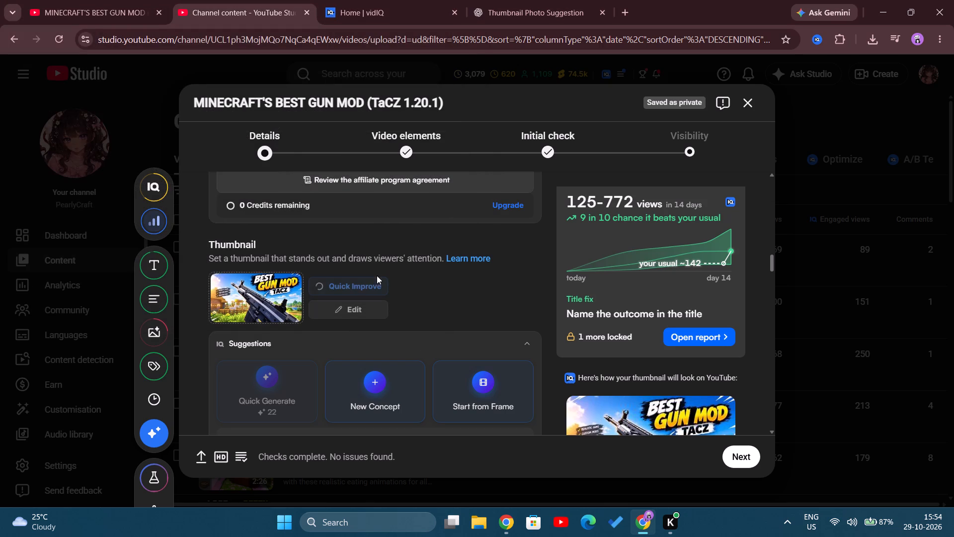
# Check the newly requested thumbnail edit in the Thumbnail Photo Suggestion chat.
pyautogui.click(475, 0)
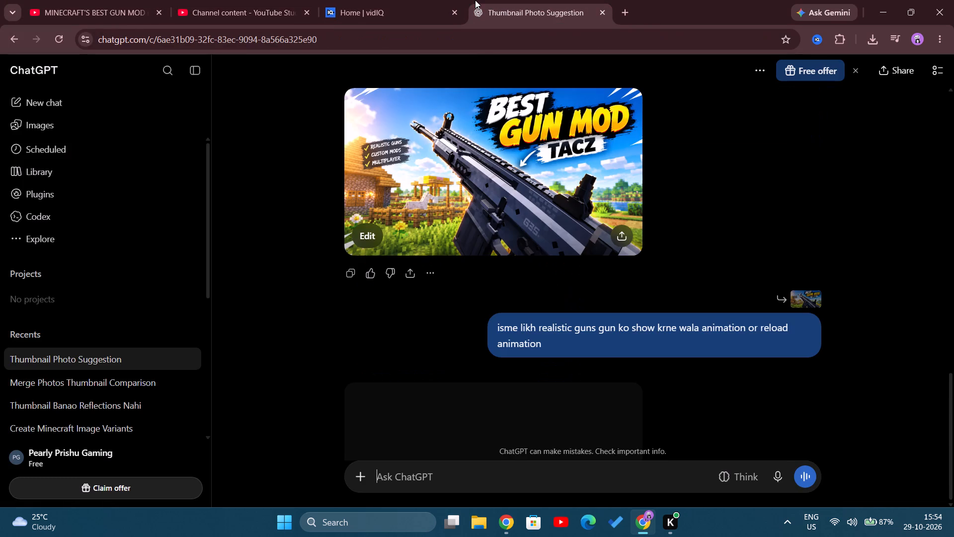
pyautogui.scroll(-4, 537, 295)
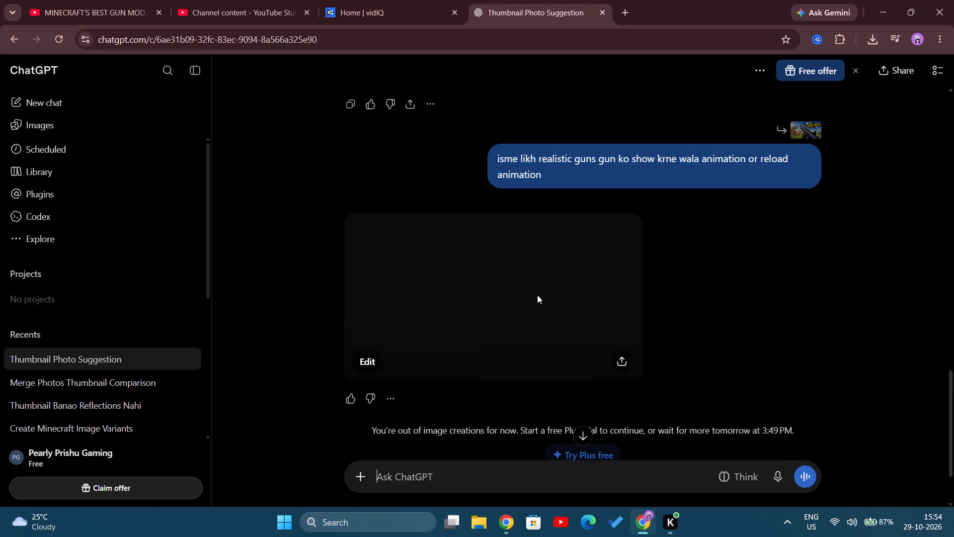
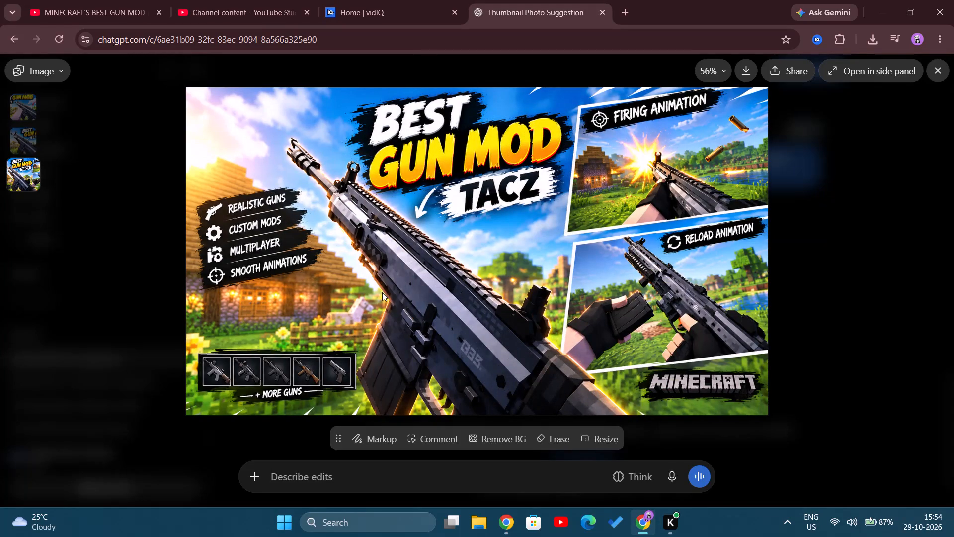
# Download the ChatGPT thumbnail with the firing and reload animation panels.
pyautogui.click(740, 70)
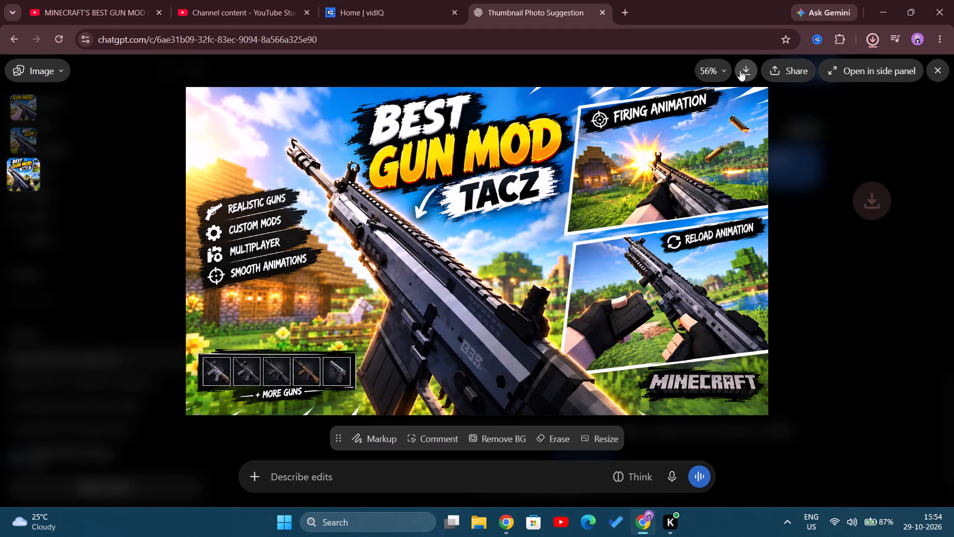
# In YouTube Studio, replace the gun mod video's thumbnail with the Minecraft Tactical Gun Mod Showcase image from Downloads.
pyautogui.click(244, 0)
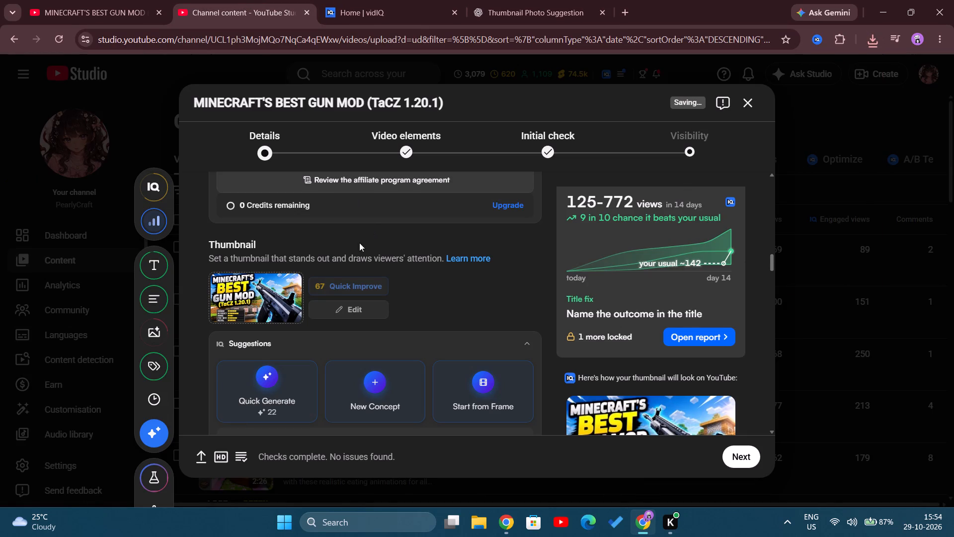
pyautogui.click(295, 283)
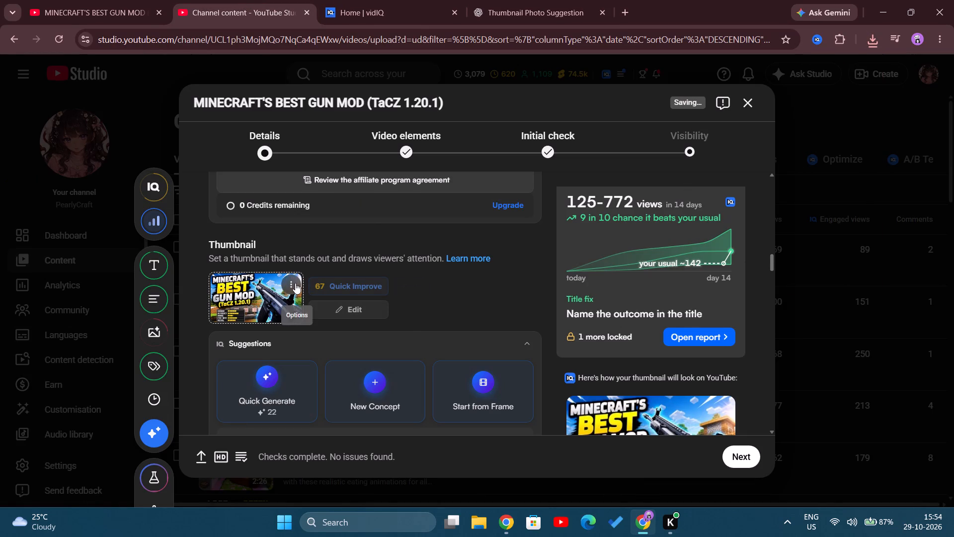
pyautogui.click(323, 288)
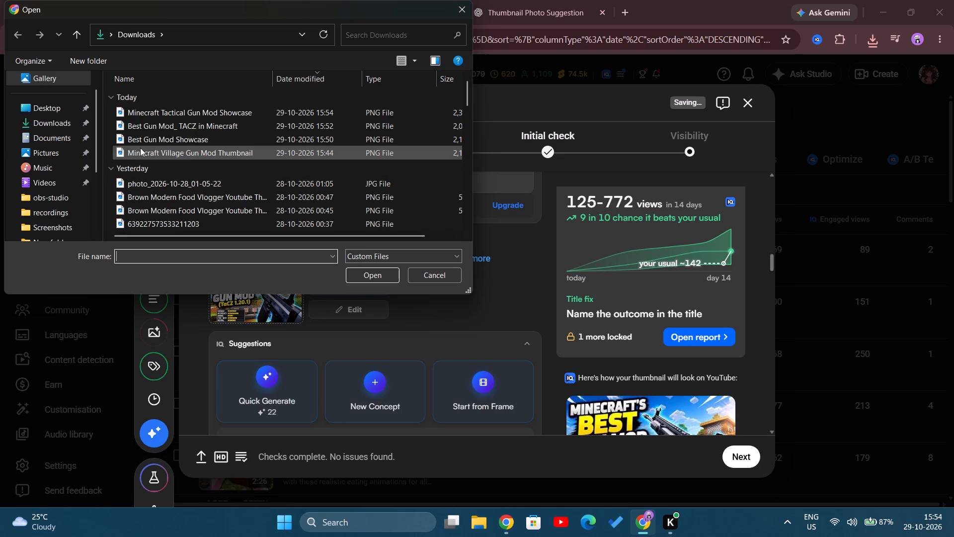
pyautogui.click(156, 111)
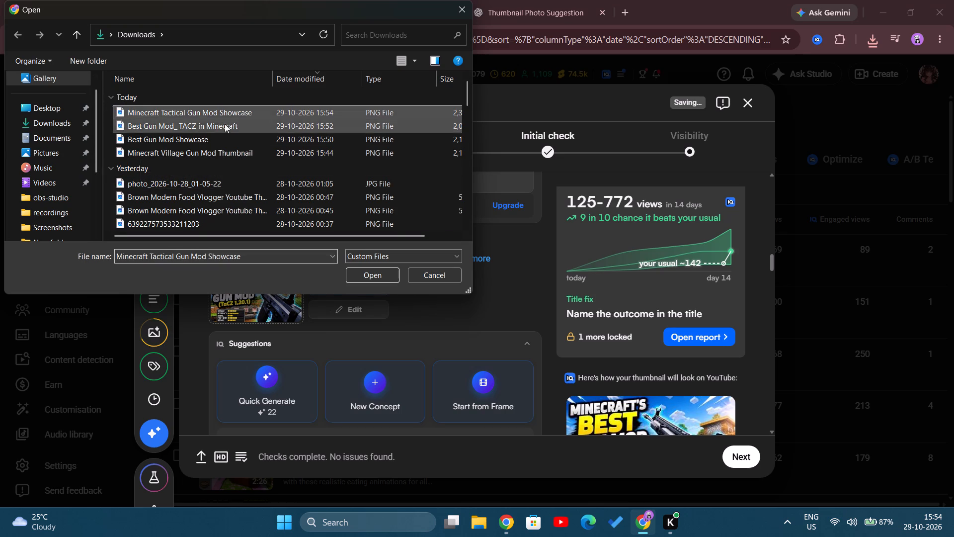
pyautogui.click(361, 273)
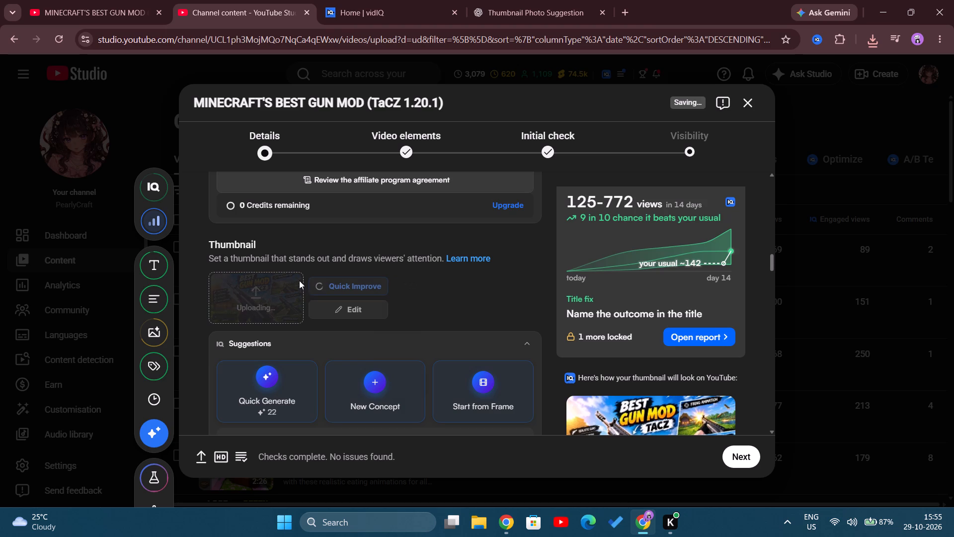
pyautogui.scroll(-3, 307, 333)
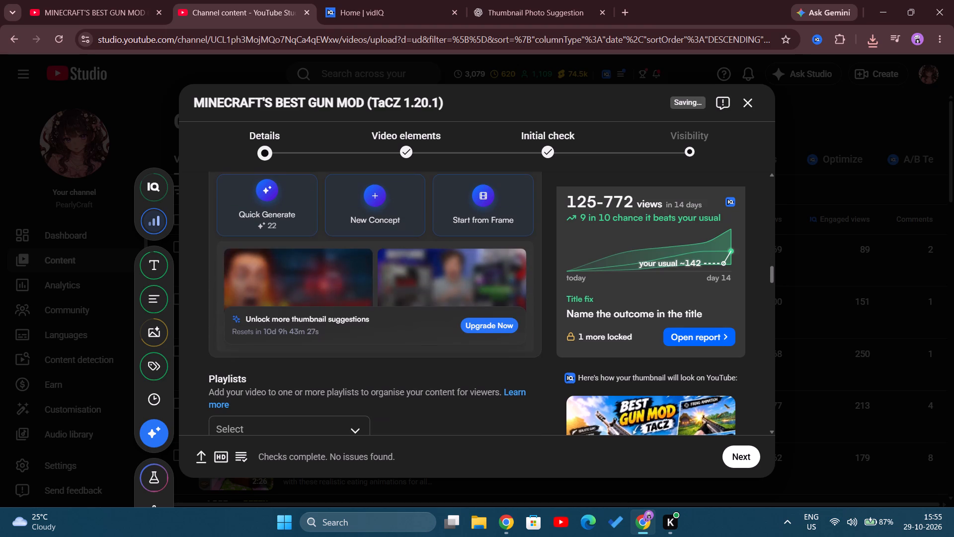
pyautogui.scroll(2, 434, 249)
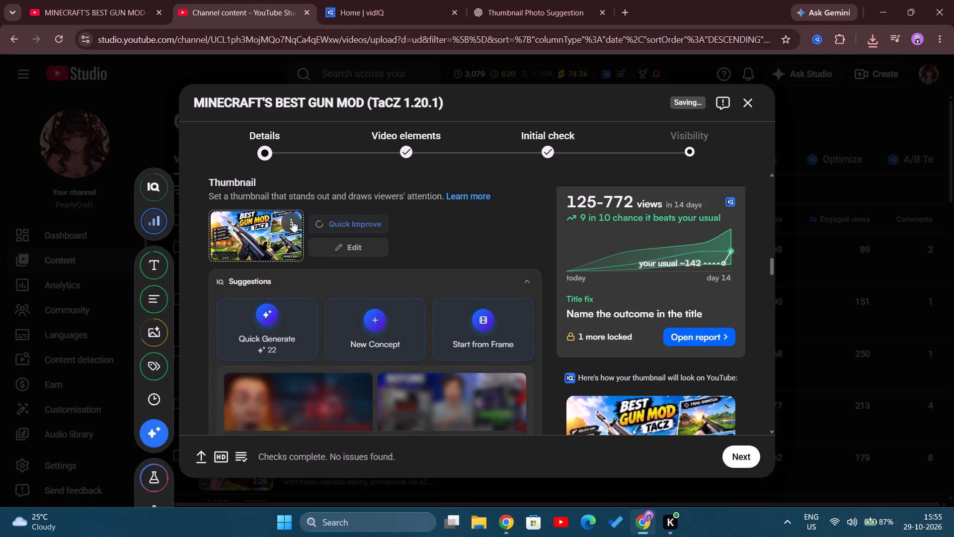
# Download the video's current thumbnail from YouTube Studio and try to open the downloaded JPEG.
pyautogui.click(292, 220)
pyautogui.click(321, 241)
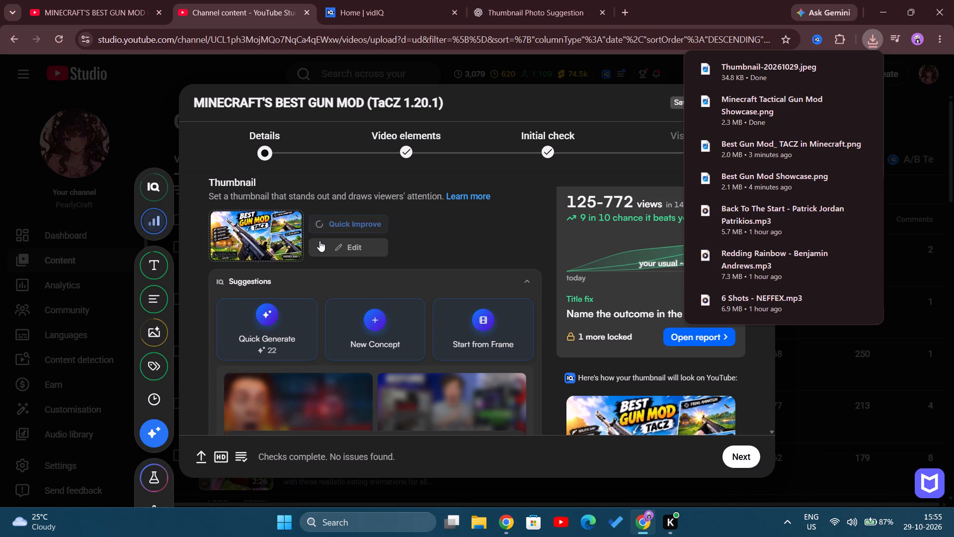
pyautogui.click(769, 70)
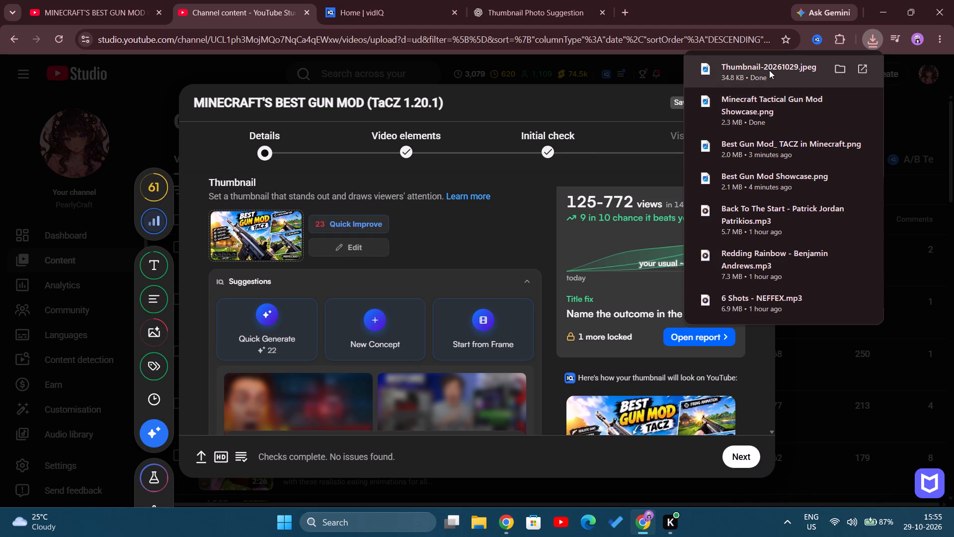
pyautogui.doubleClick(769, 70)
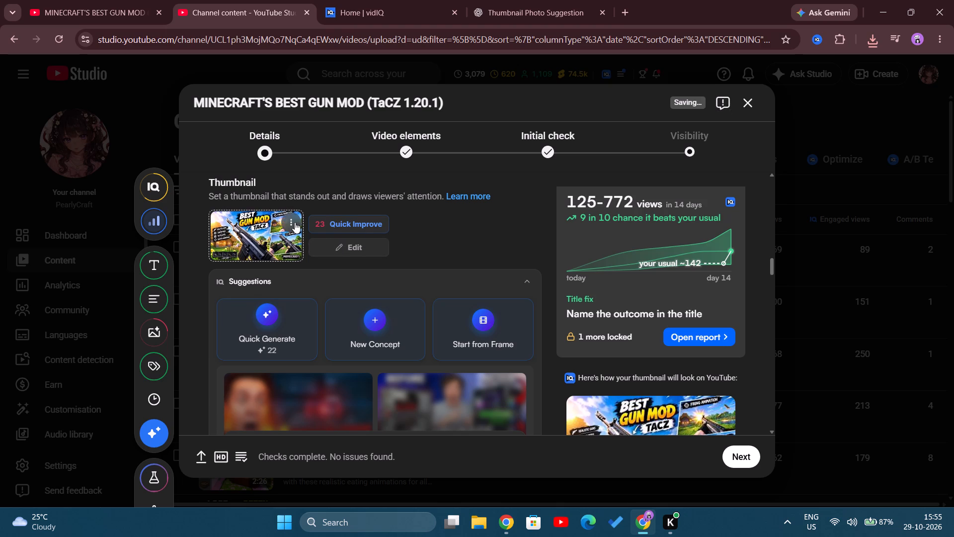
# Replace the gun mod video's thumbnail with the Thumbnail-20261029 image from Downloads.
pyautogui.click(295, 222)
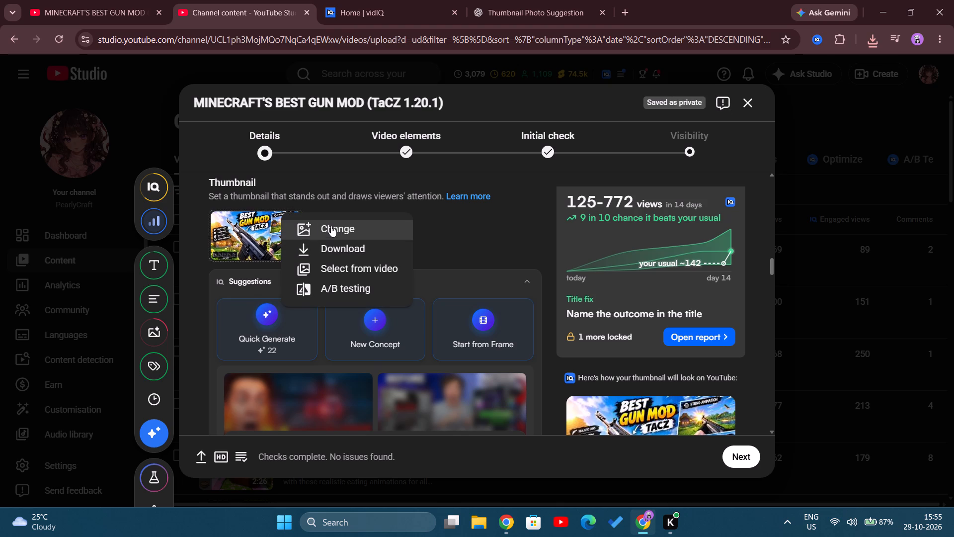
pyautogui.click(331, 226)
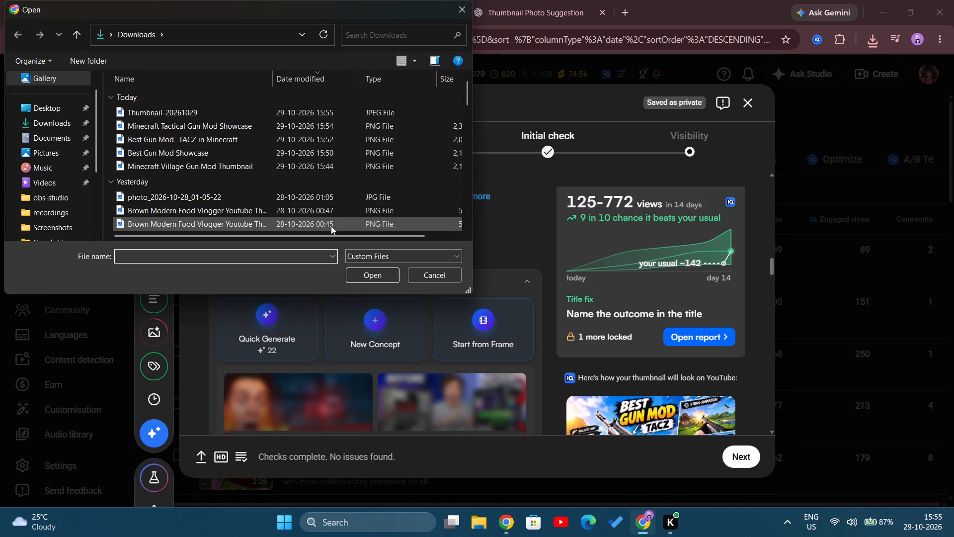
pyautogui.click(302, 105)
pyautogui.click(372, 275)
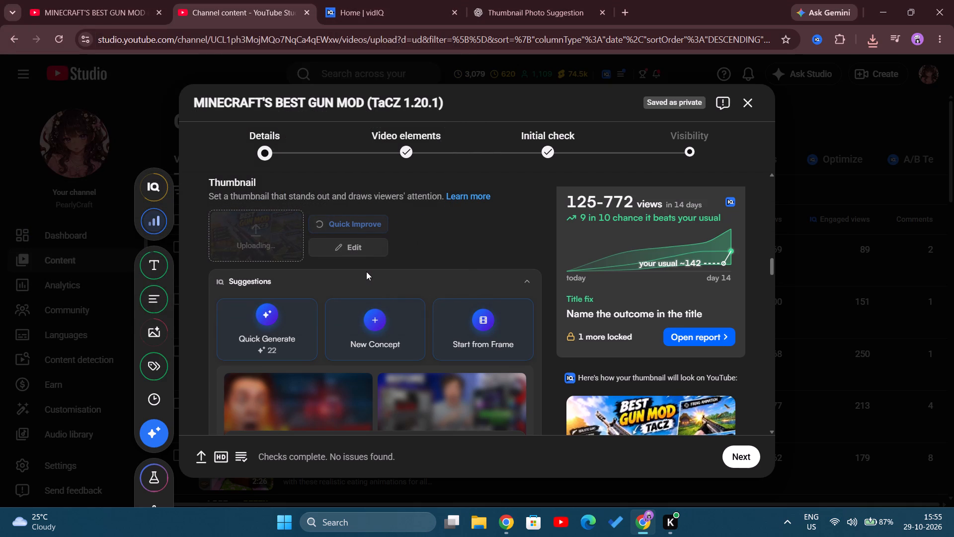
# Replace the gun mod video's thumbnail with the Best Gun Mod Showcase image from Downloads.
pyautogui.click(293, 217)
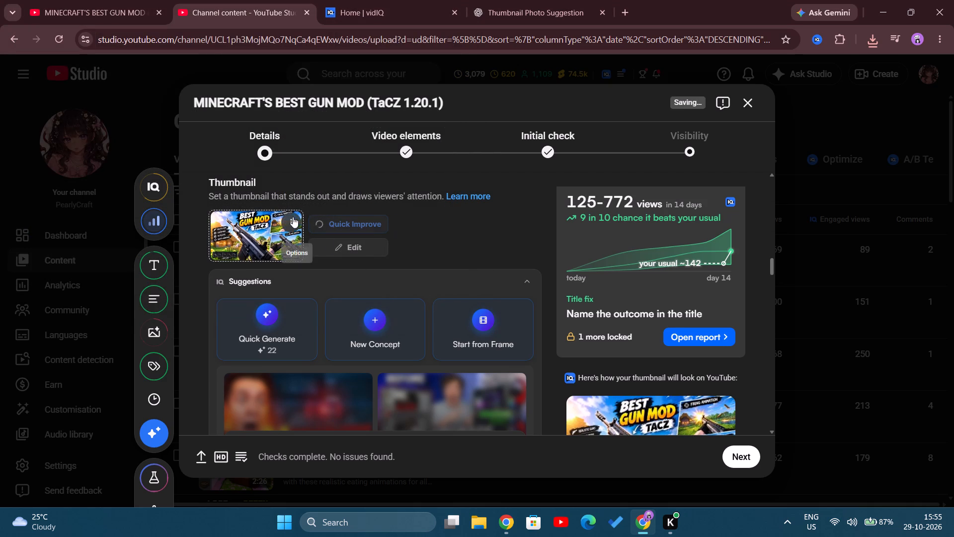
pyautogui.click(326, 232)
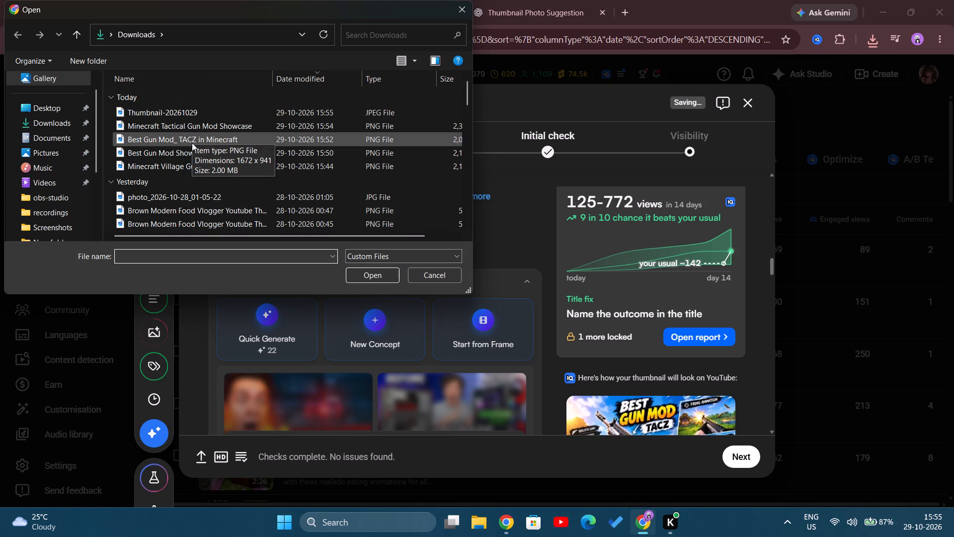
pyautogui.click(195, 153)
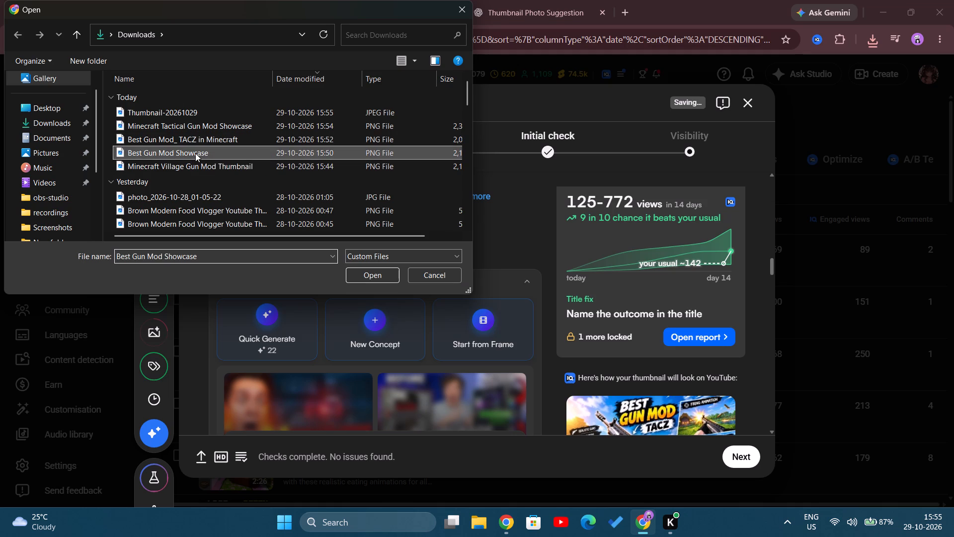
pyautogui.click(363, 276)
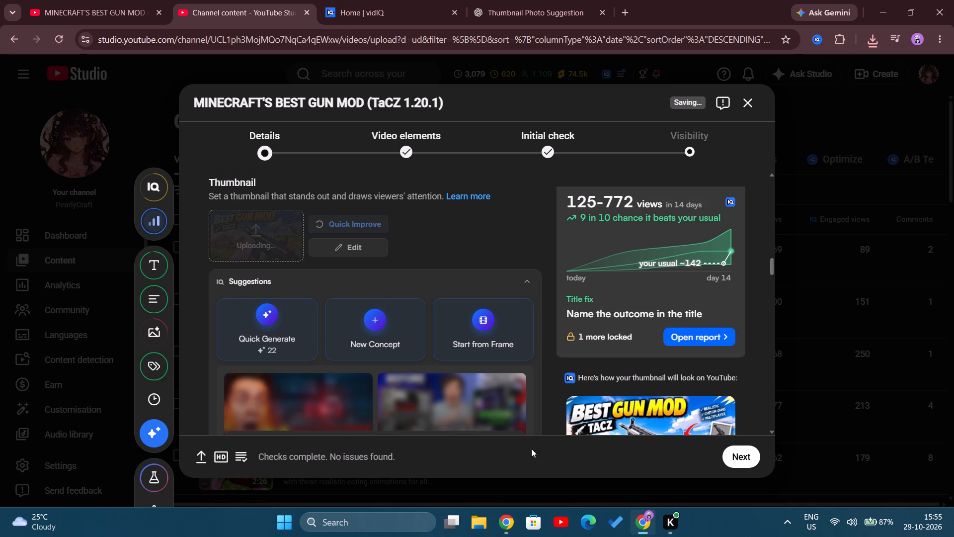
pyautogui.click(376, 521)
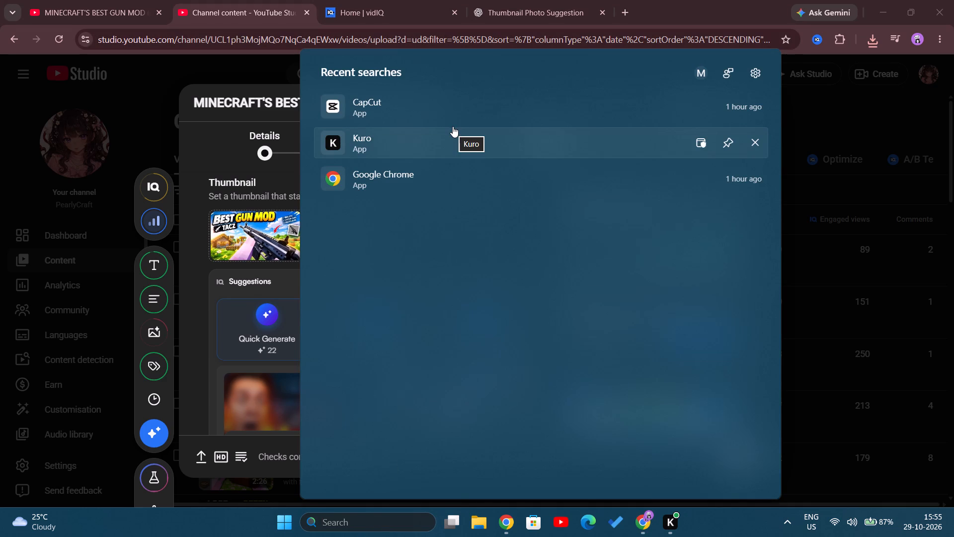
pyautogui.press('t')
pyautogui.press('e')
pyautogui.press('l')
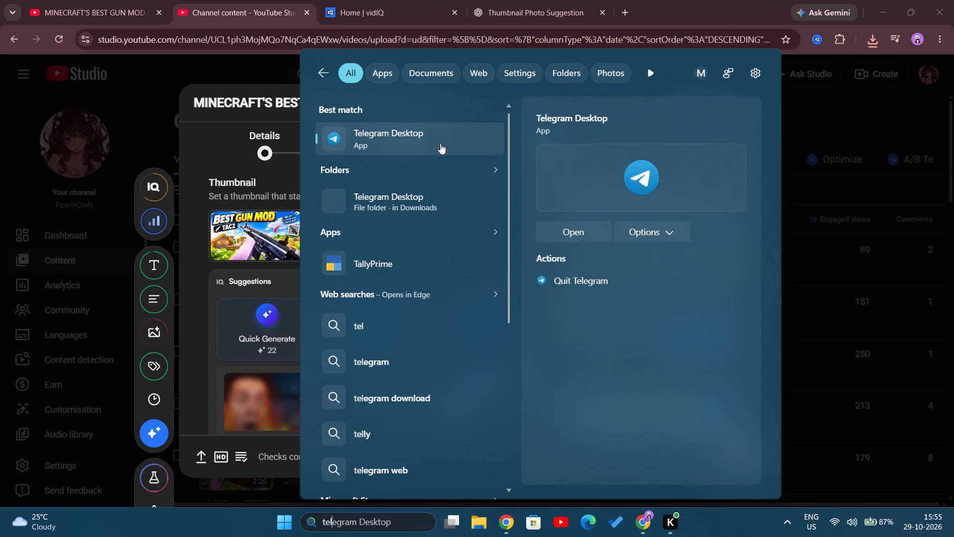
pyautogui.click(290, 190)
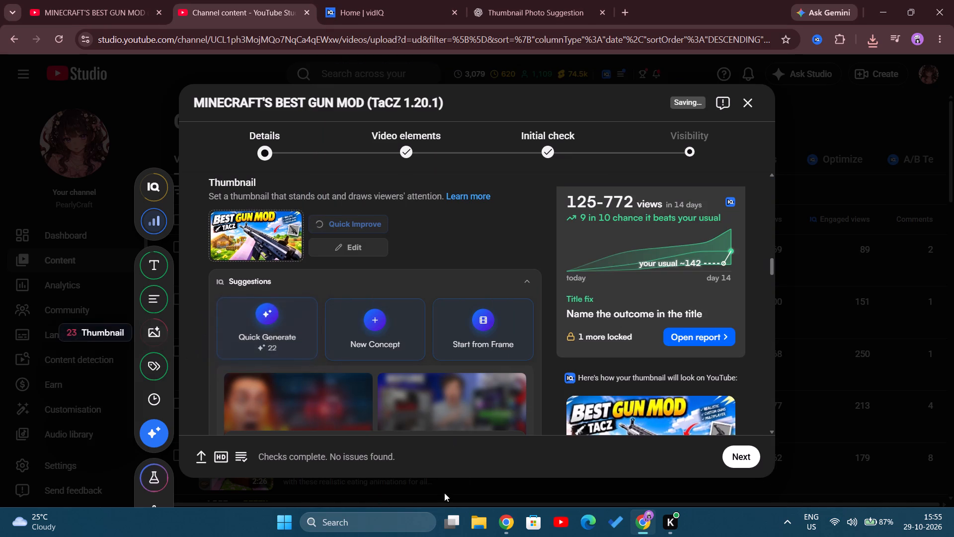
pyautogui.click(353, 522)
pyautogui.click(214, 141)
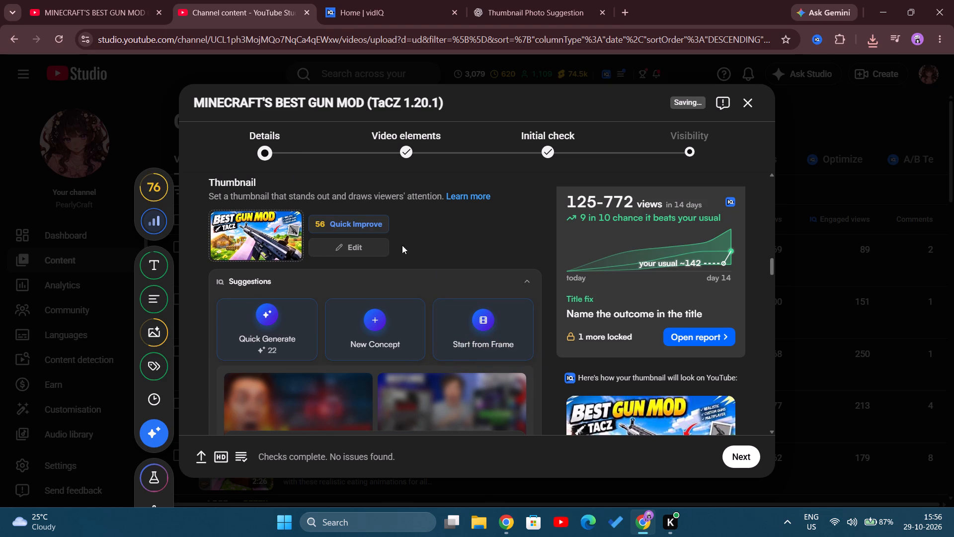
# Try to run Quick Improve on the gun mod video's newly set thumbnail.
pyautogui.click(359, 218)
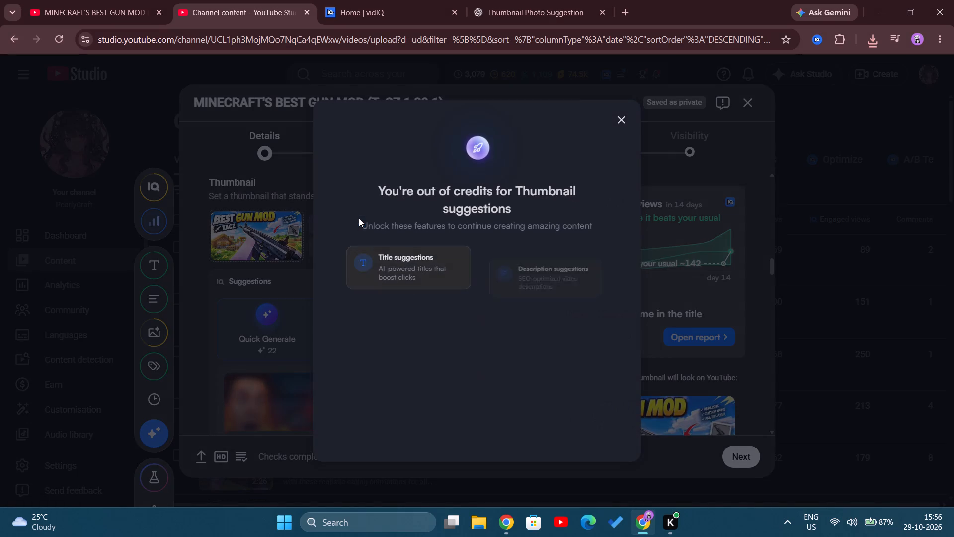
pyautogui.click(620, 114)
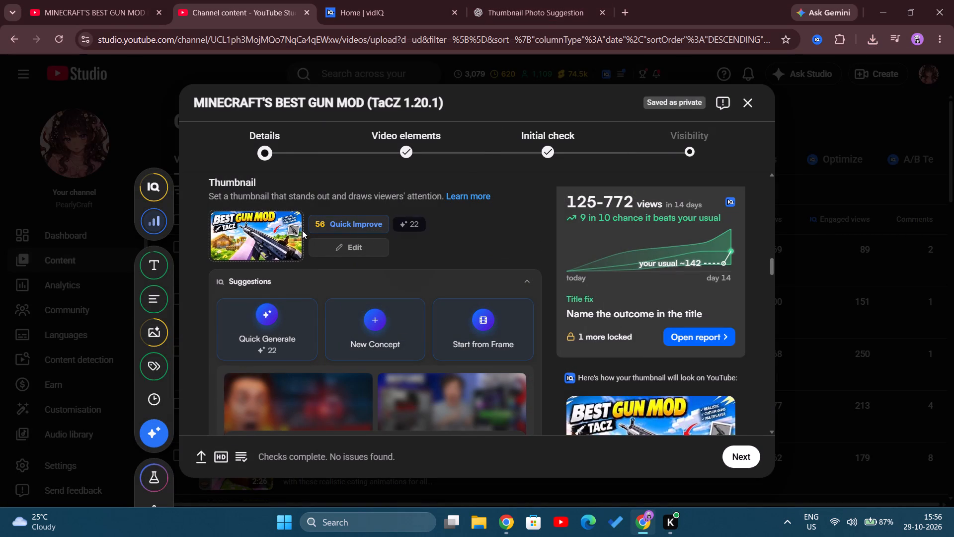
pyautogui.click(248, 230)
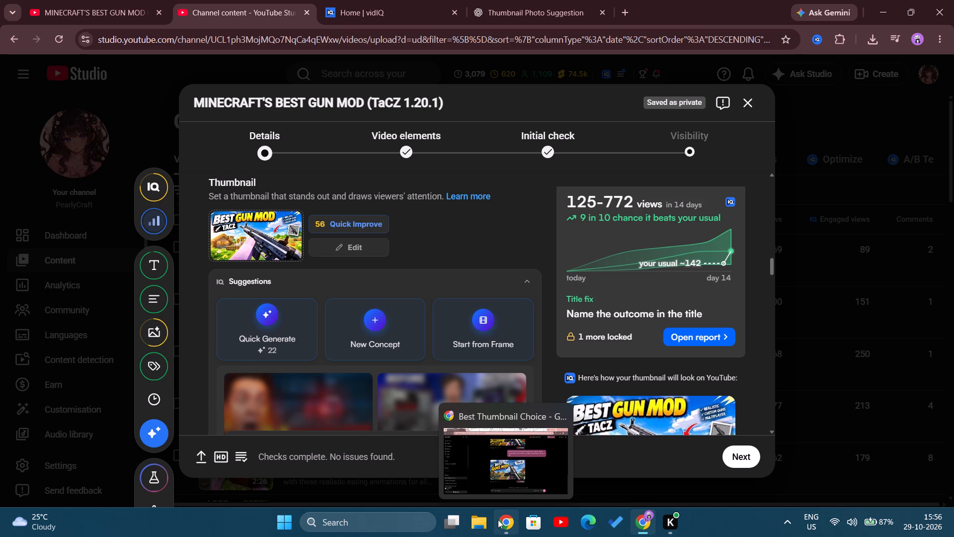
# Switch to File Explorer and open the Thumbnail-20261029 image from Downloads with Photos.
pyautogui.click(480, 517)
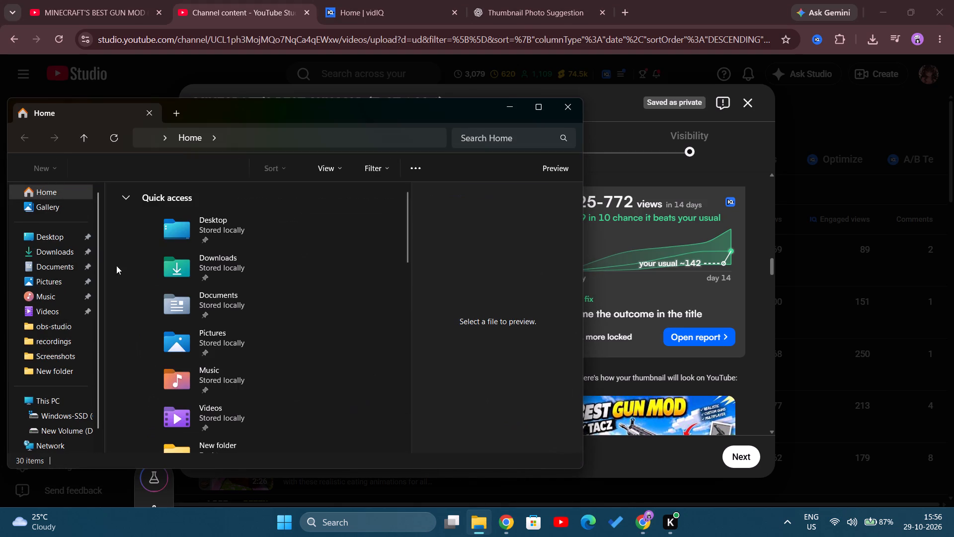
pyautogui.click(65, 254)
pyautogui.doubleClick(205, 223)
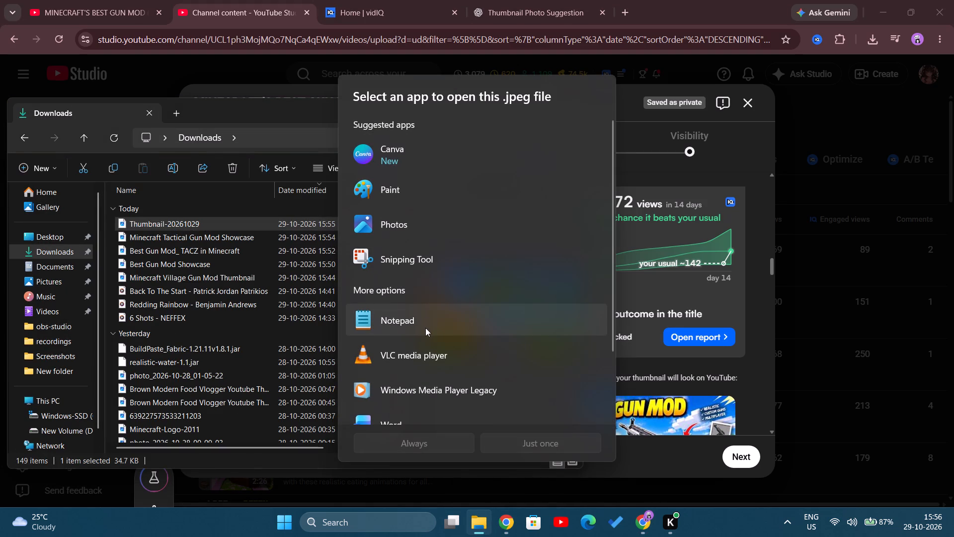
pyautogui.doubleClick(469, 231)
# Look through the gun mod thumbnail images from Downloads in Photos, starting from Thumbnail-20261029, and close the viewer.
pyautogui.click(544, 440)
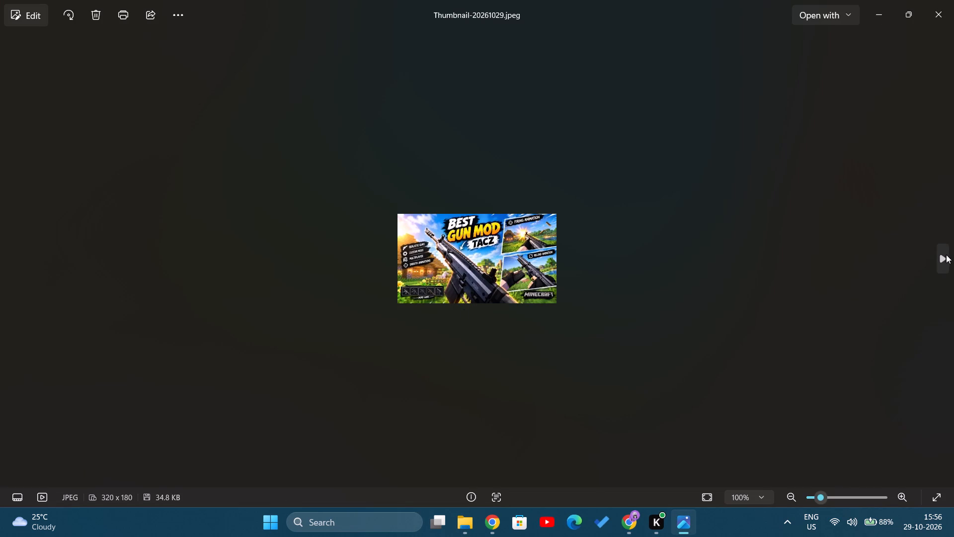
pyautogui.click(946, 255)
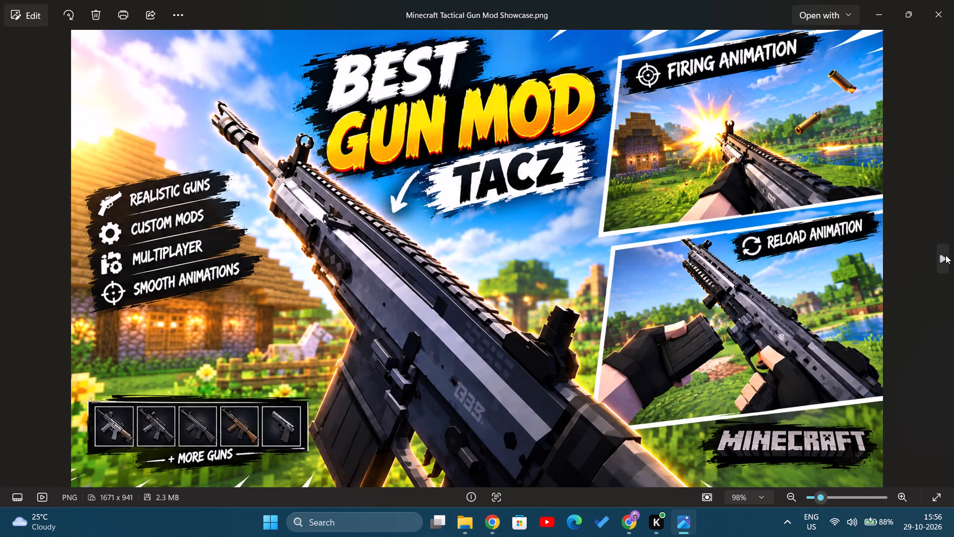
pyautogui.click(946, 255)
pyautogui.click(946, 255)
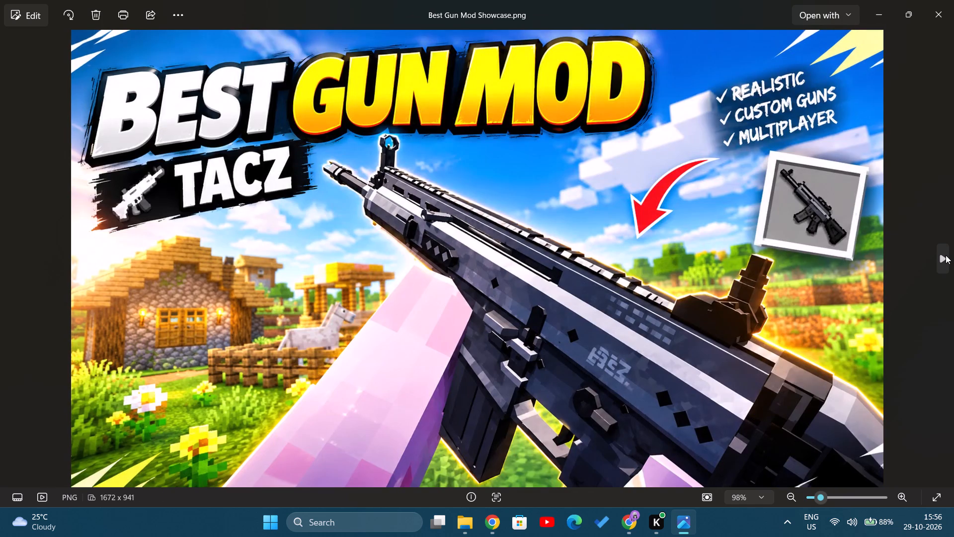
pyautogui.click(946, 255)
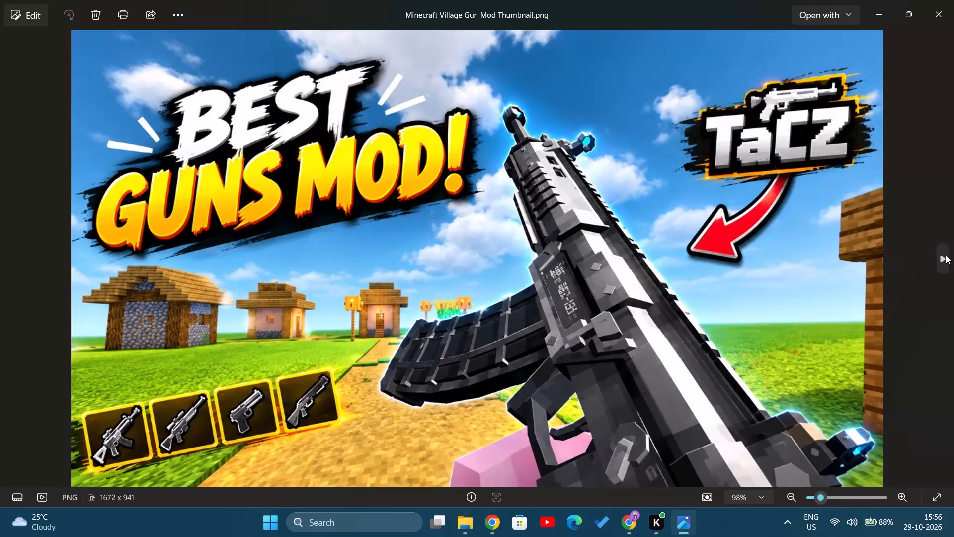
pyautogui.click(944, 251)
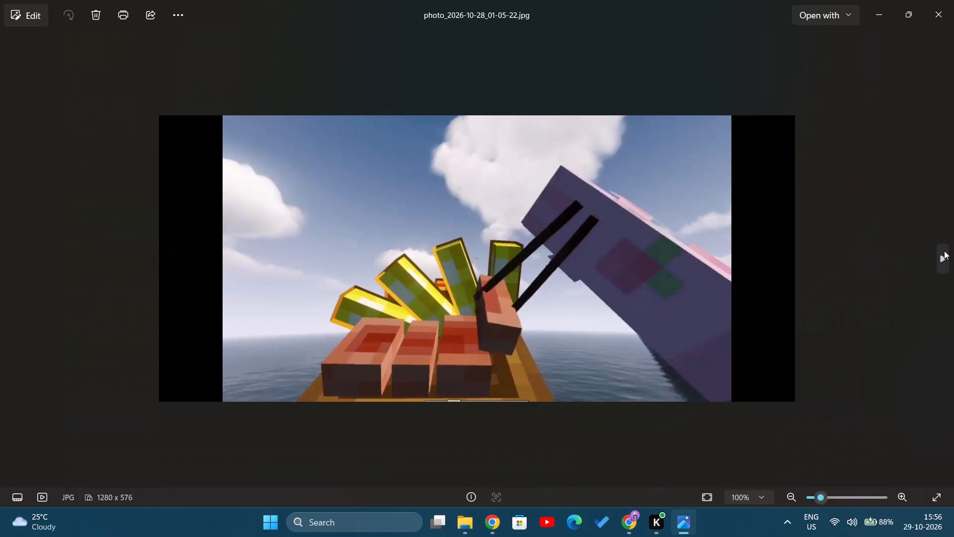
pyautogui.click(953, 16)
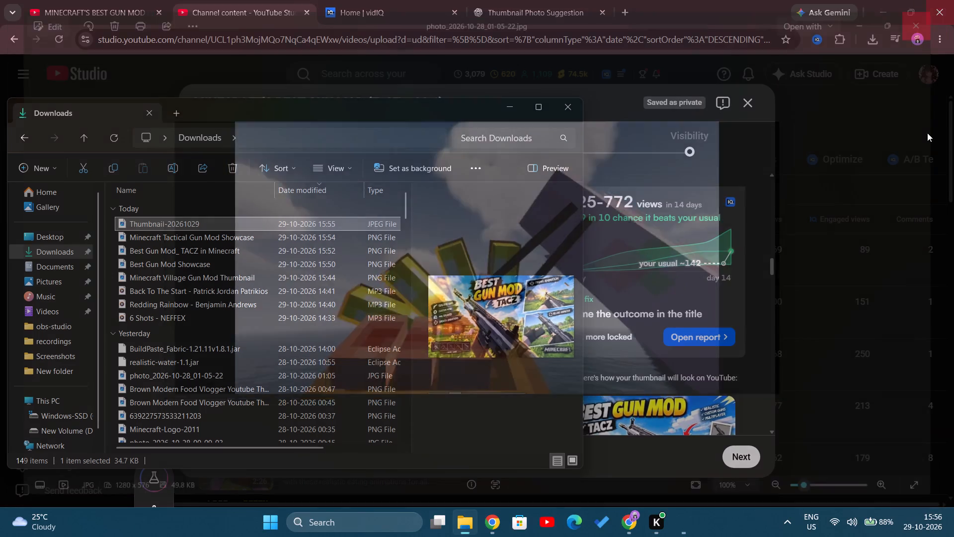
# Search Windows for Telegram Desktop and launch it.
pyautogui.click(386, 524)
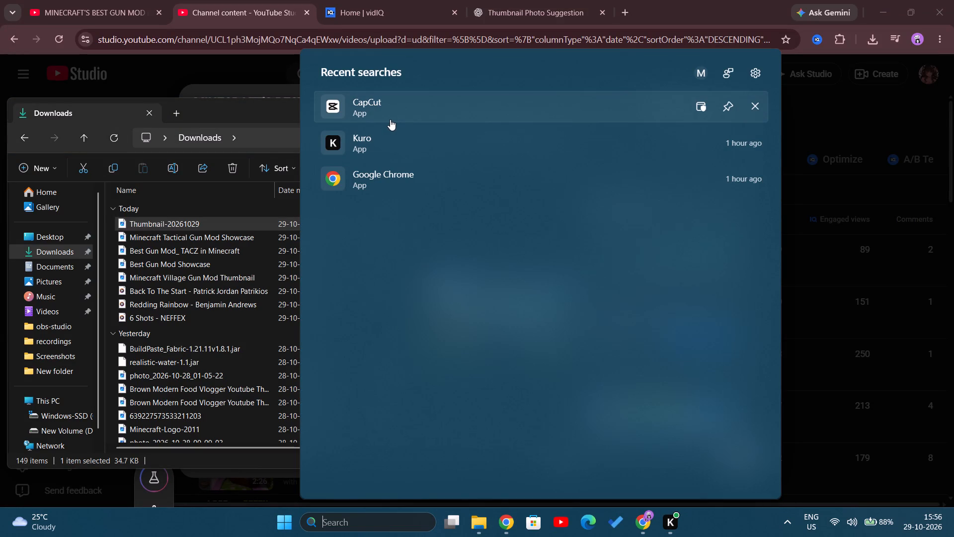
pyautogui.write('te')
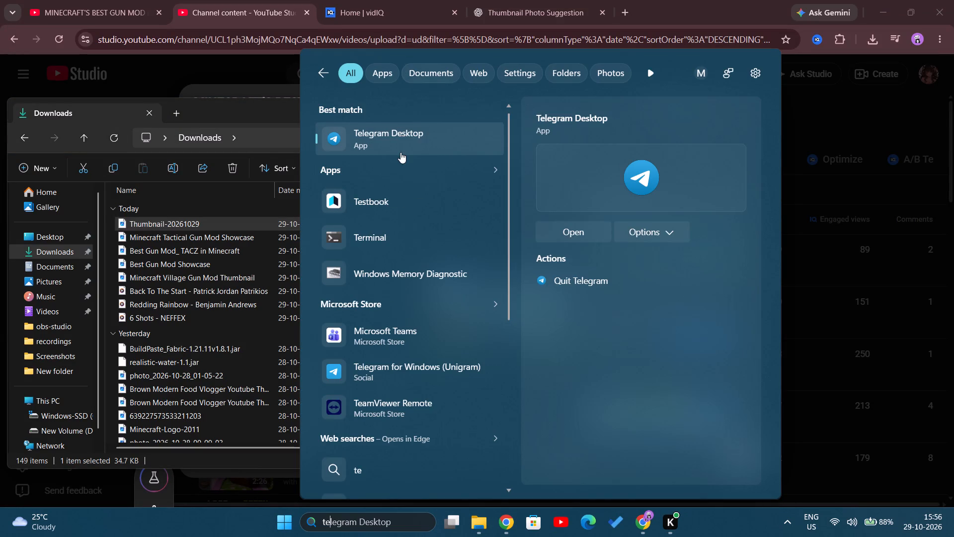
pyautogui.click(400, 152)
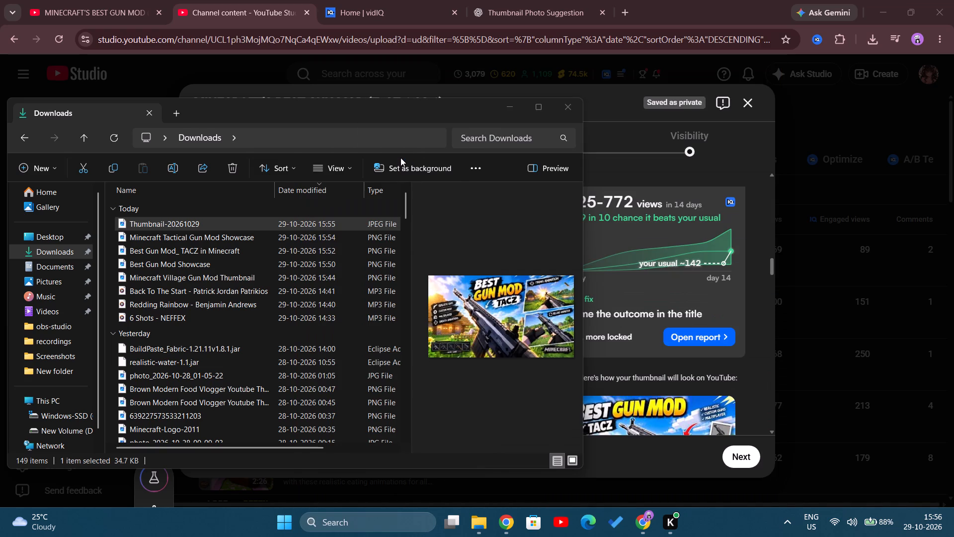
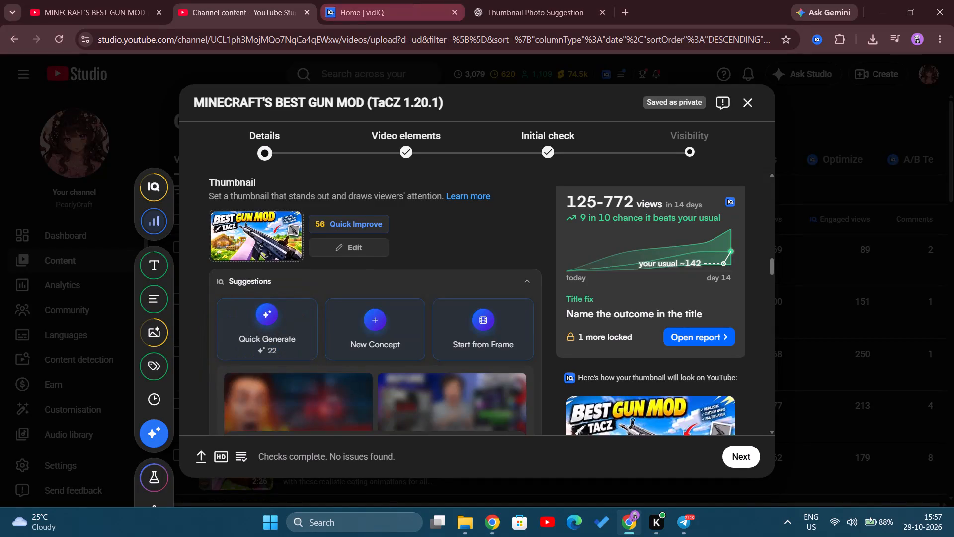
# Add the gun mod video to the Best Minecraft Mods playlist in its upload details.
pyautogui.scroll(-2, 363, 252)
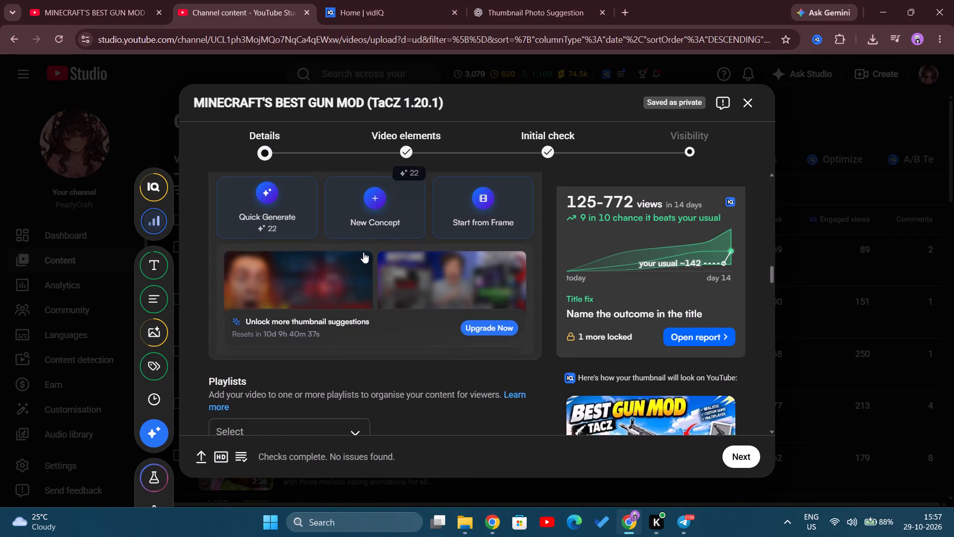
pyautogui.scroll(-3, 363, 253)
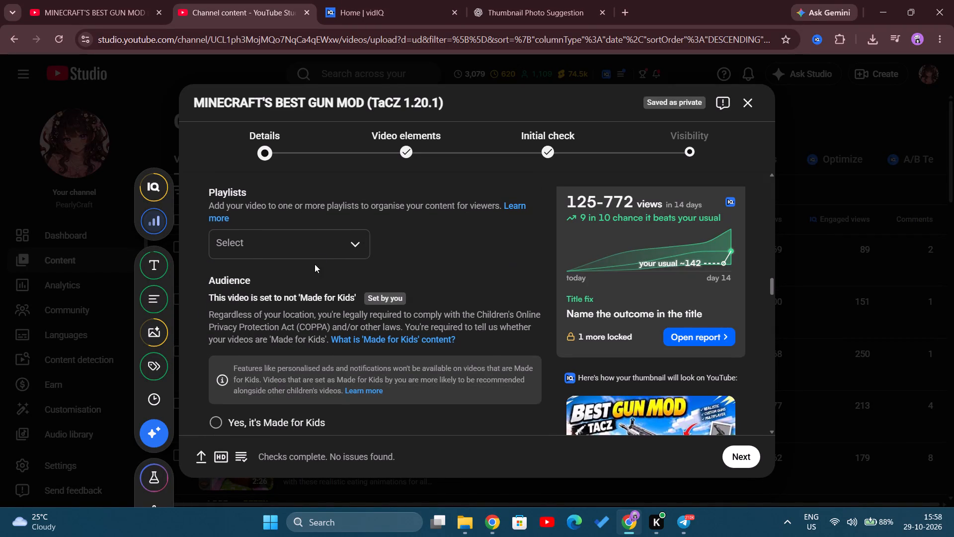
pyautogui.click(331, 239)
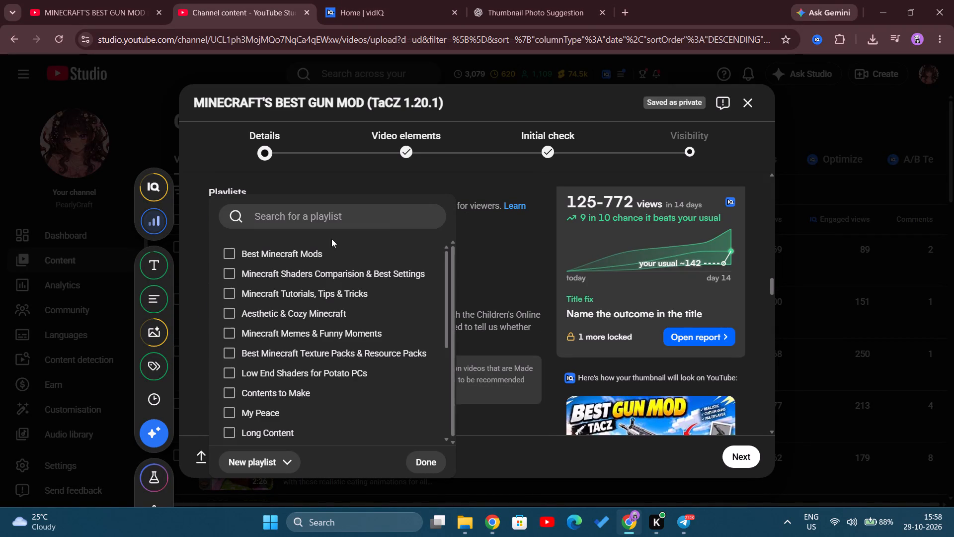
pyautogui.click(302, 254)
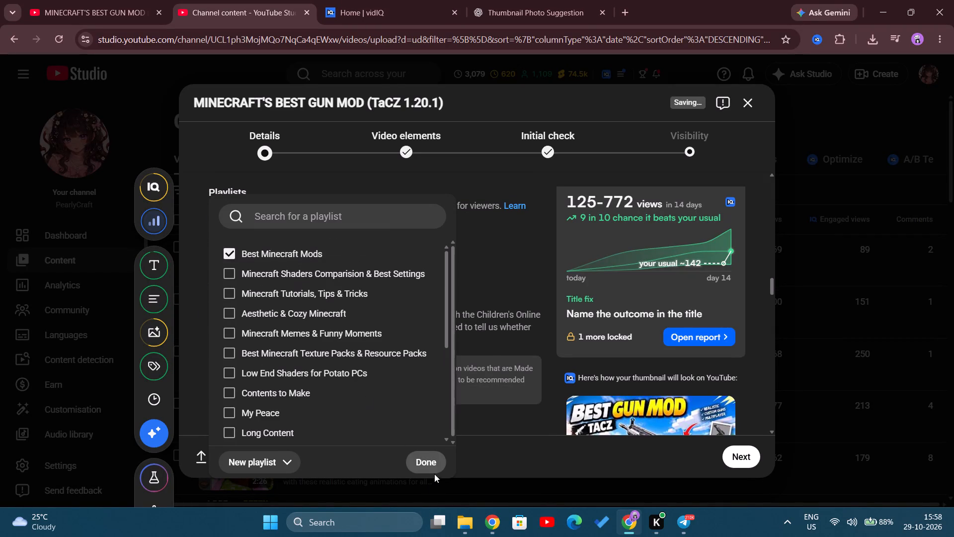
pyautogui.click(434, 463)
pyautogui.scroll(-2, 380, 288)
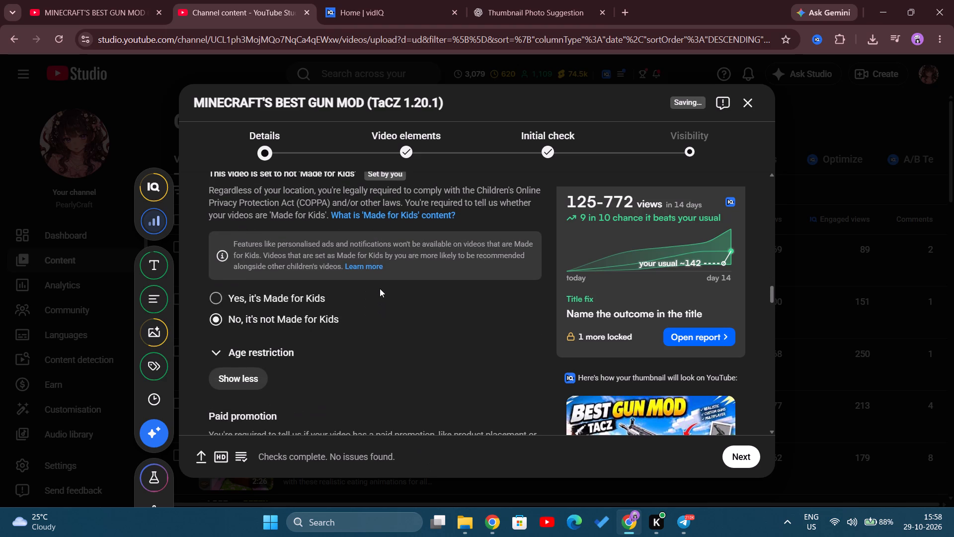
# Review the gun mod video's remaining details, from the audience and paid promotion settings through tags, licence, category and comments.
pyautogui.scroll(-5, 380, 288)
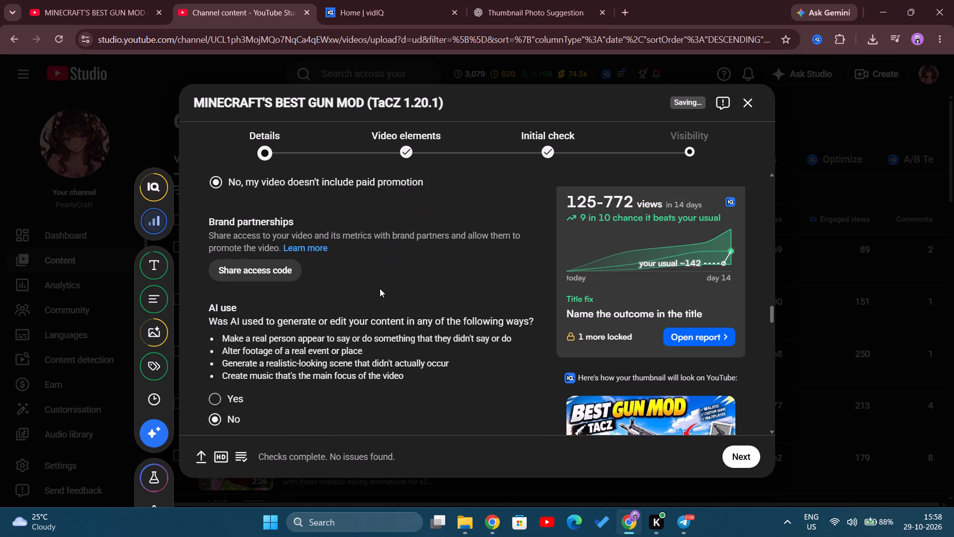
pyautogui.scroll(2, 380, 288)
pyautogui.scroll(-3, 380, 288)
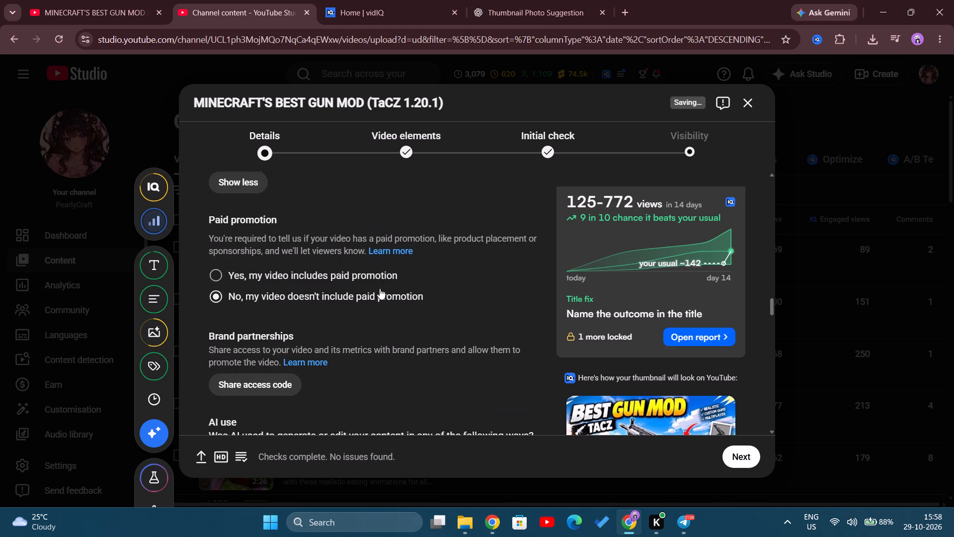
pyautogui.scroll(-7, 380, 288)
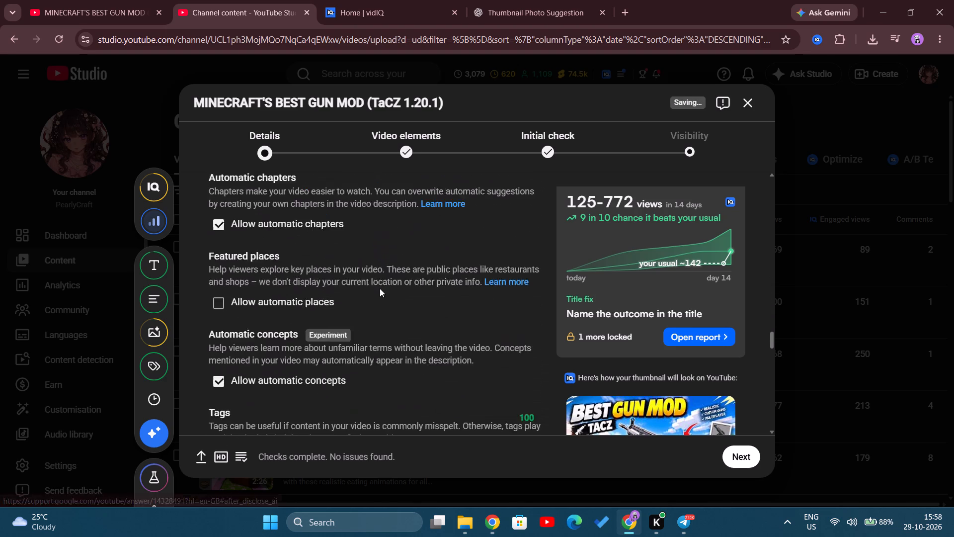
pyautogui.scroll(-8, 380, 288)
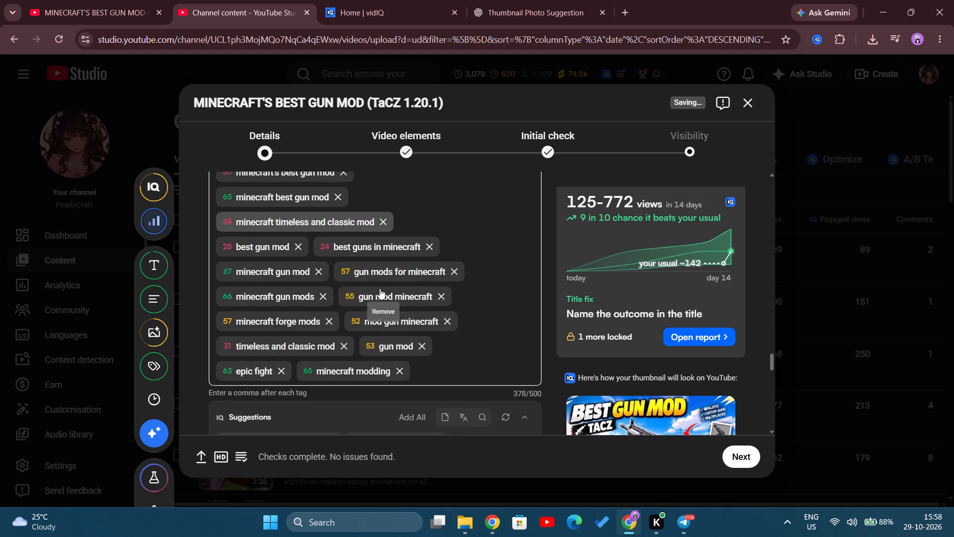
pyautogui.scroll(-3, 431, 351)
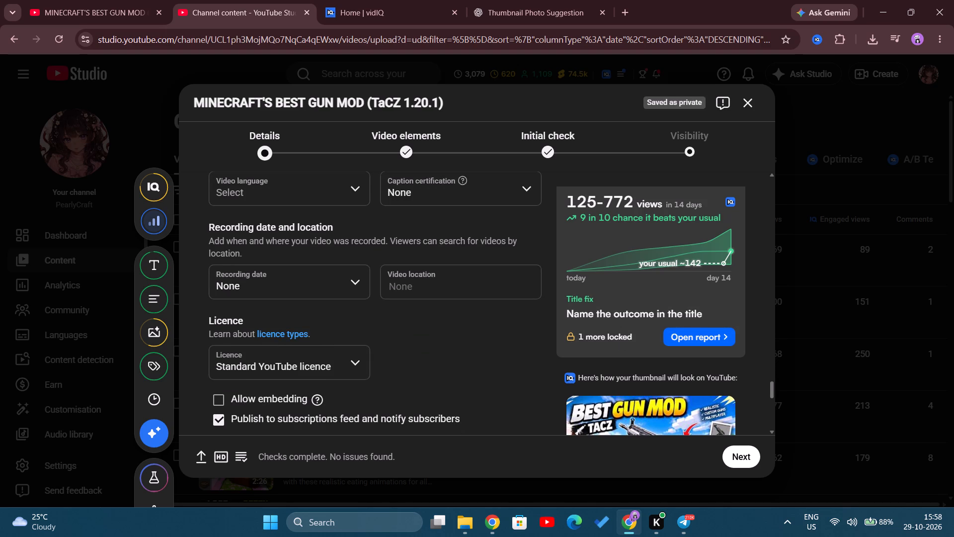
pyautogui.scroll(-1, 419, 342)
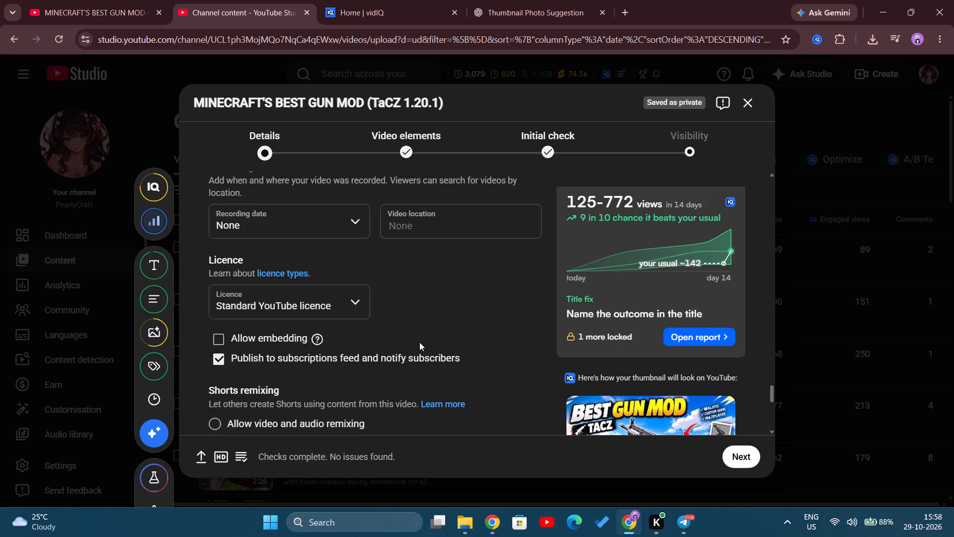
pyautogui.scroll(-5, 419, 342)
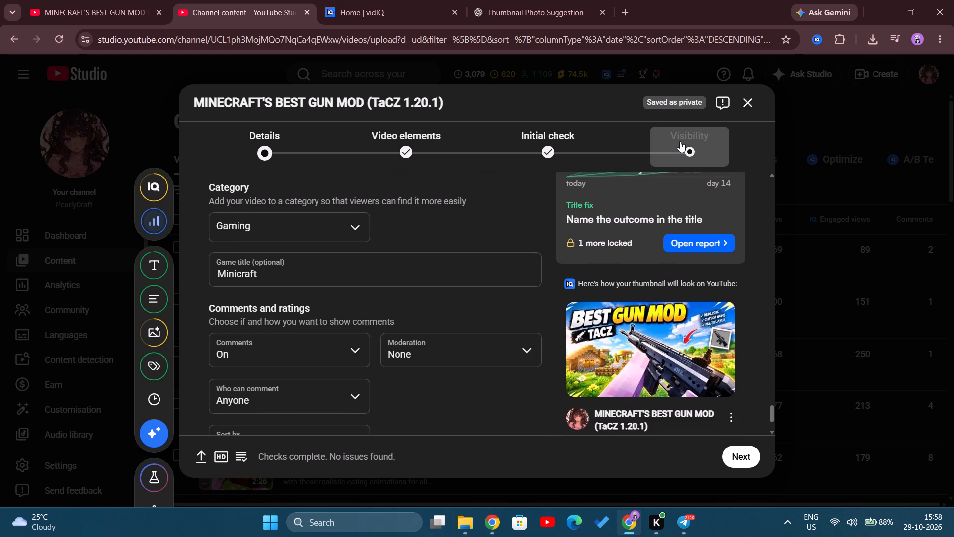
# Set the gun mod video's scheduled publish time to 20:00 in its visibility settings.
pyautogui.click(680, 141)
pyautogui.click(373, 366)
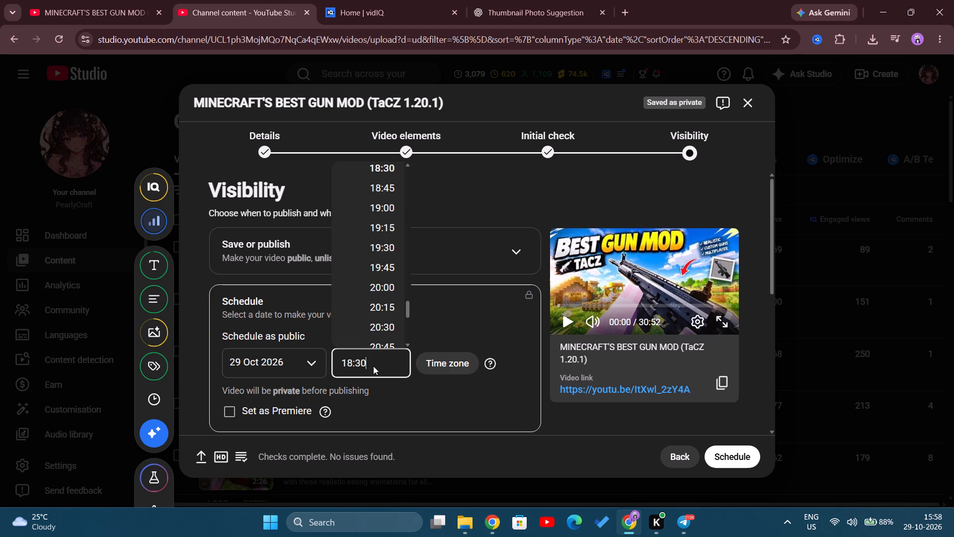
pyautogui.click(379, 288)
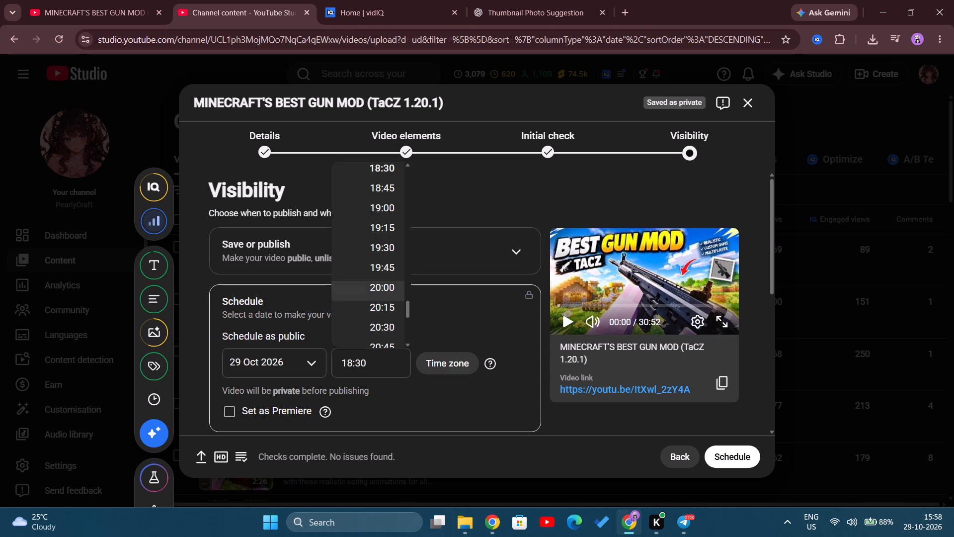
# Return to the gun mod video's Details stage.
pyautogui.click(270, 147)
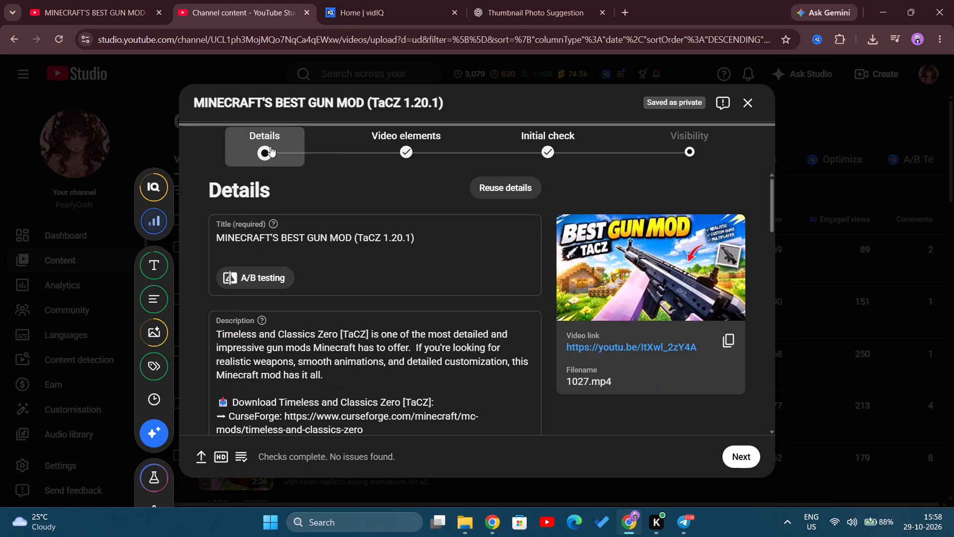
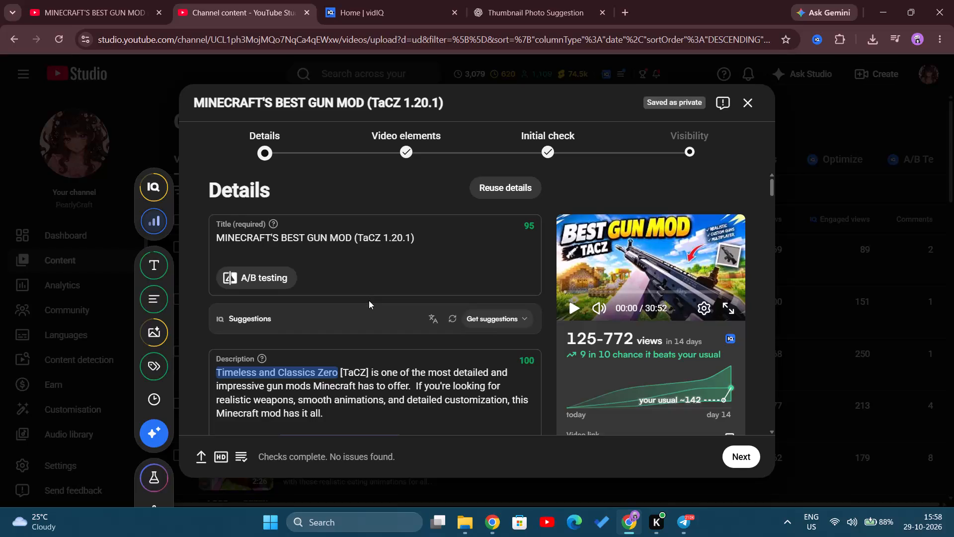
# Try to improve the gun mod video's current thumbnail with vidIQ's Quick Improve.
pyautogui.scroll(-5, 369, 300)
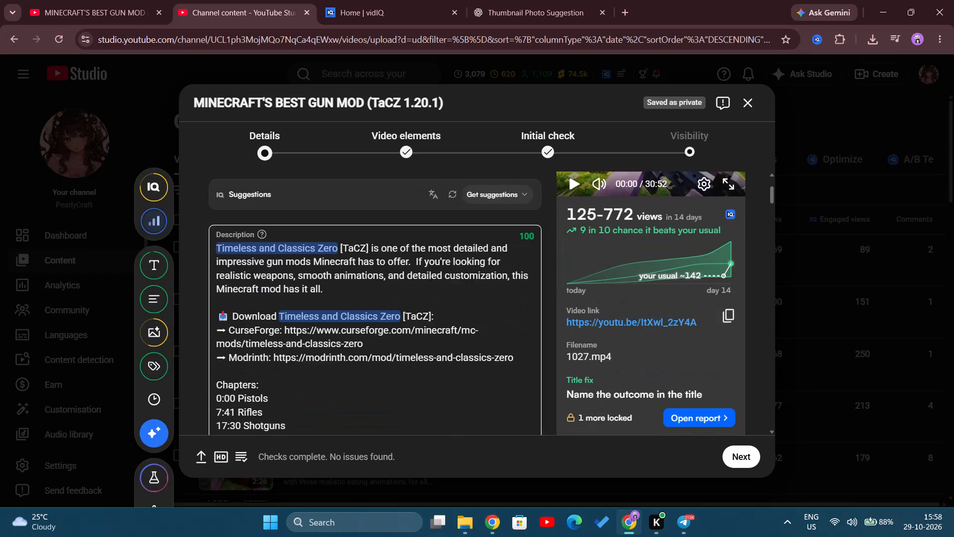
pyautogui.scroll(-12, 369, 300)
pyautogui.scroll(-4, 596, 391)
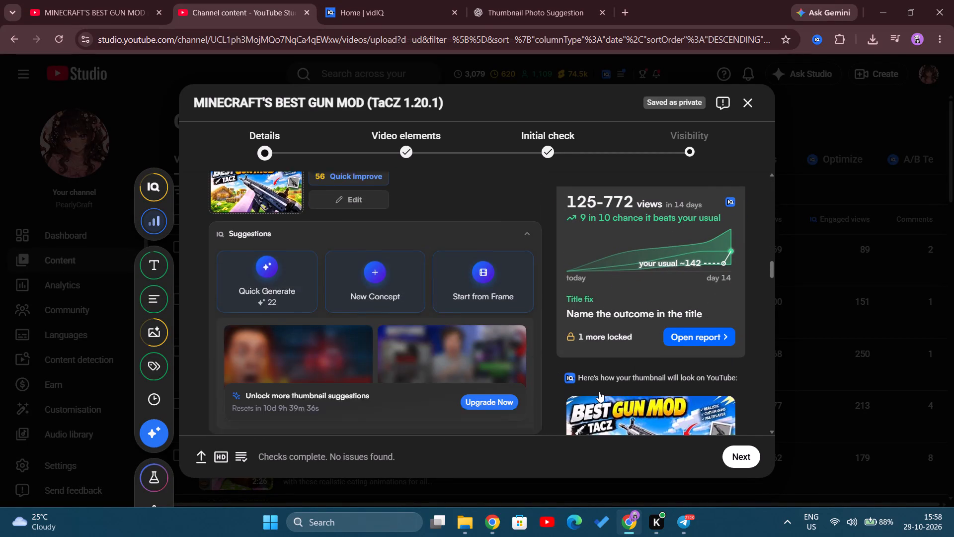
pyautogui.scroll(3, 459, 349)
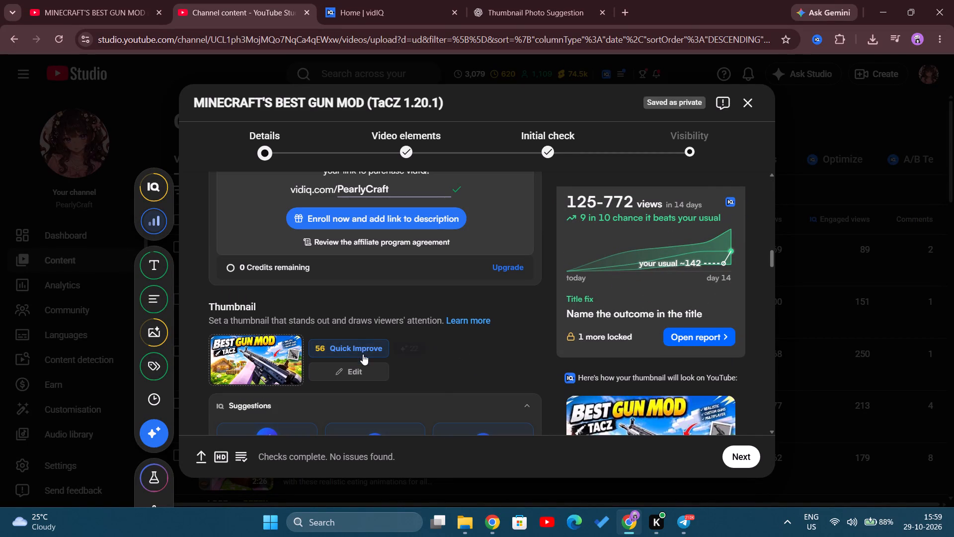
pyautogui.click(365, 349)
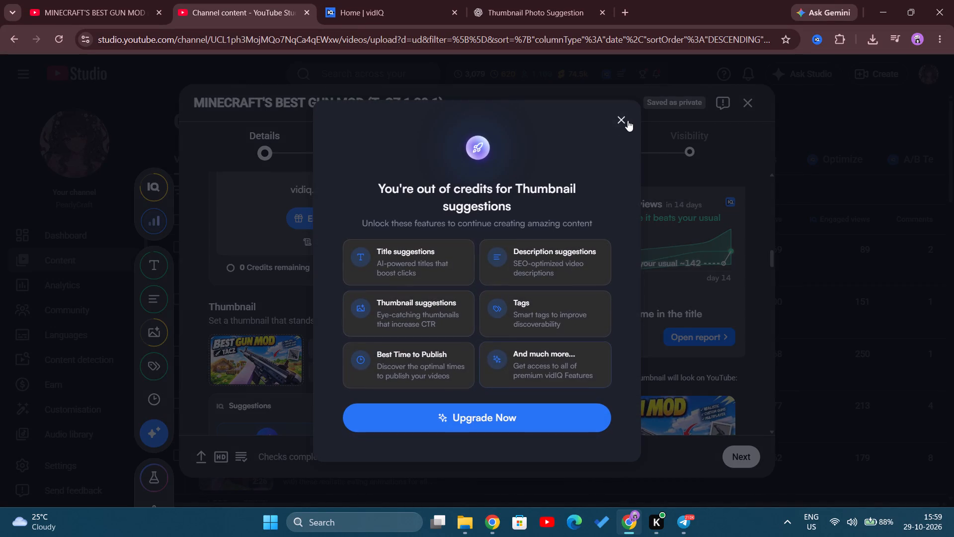
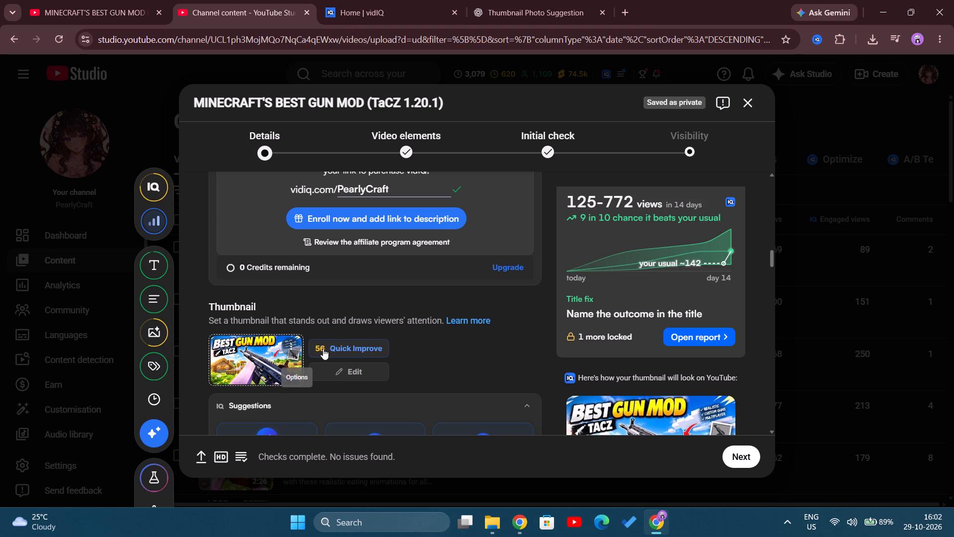
pyautogui.click(294, 347)
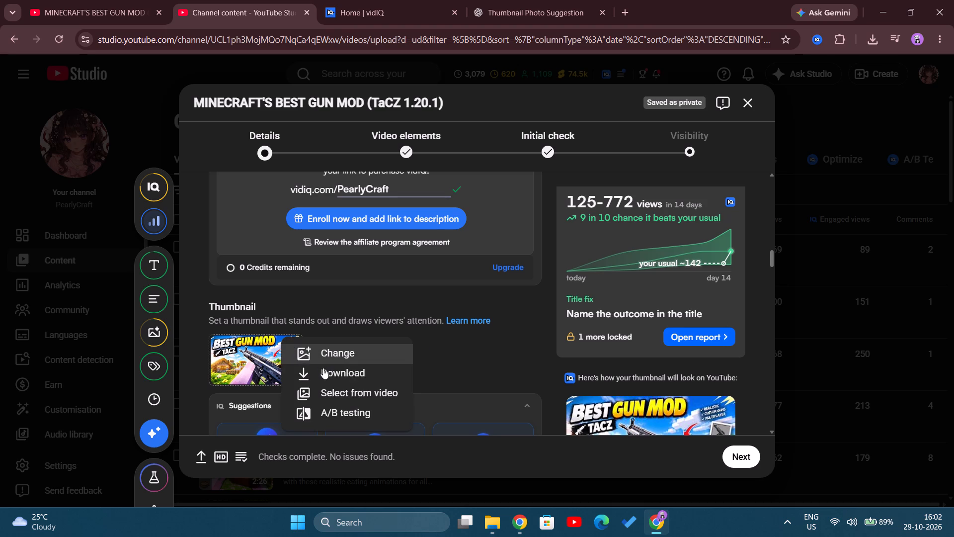
pyautogui.click(326, 356)
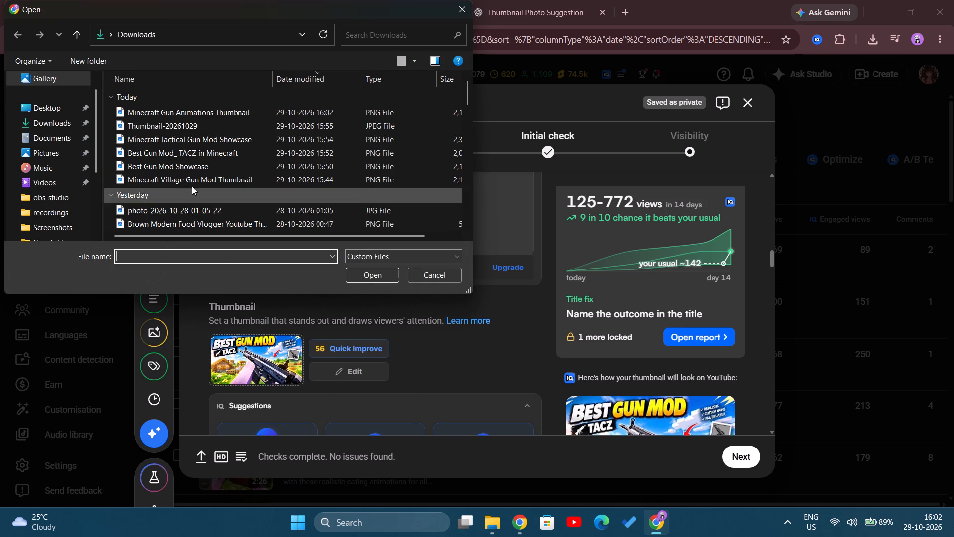
pyautogui.click(221, 114)
pyautogui.click(354, 275)
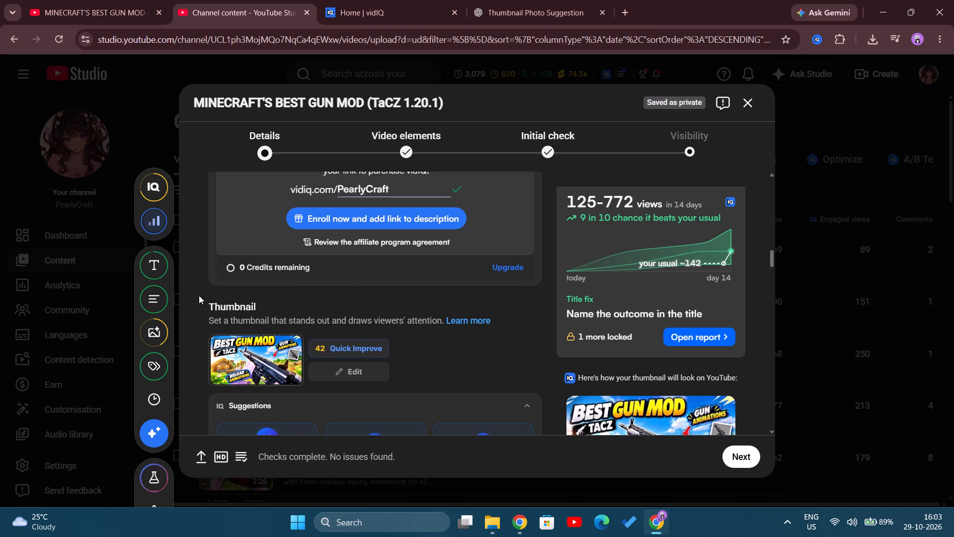
# Examine the earlier gun mod thumbnail images in Downloads, from Minecraft Tactical Gun Mod Showcase to Minecraft Village Gun Mod Thumbnail.
pyautogui.click(499, 512)
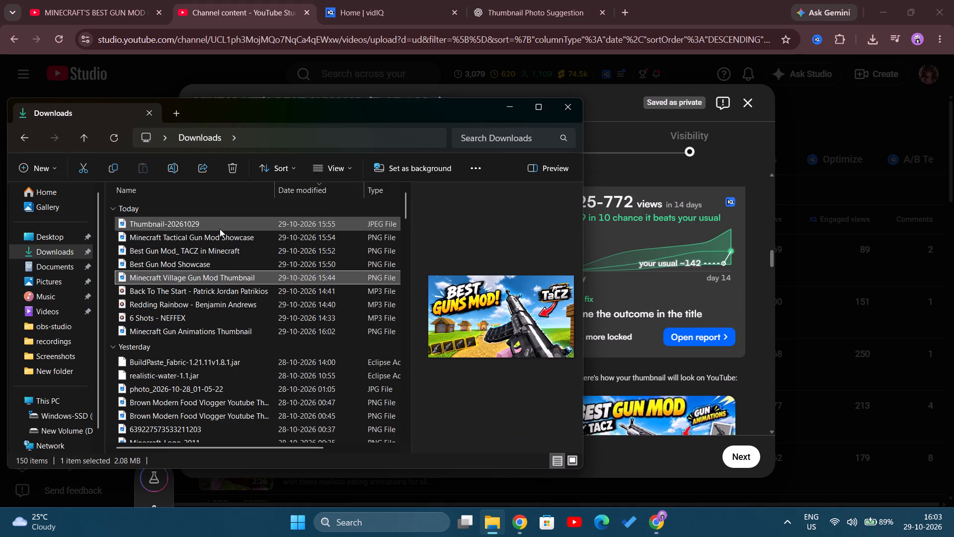
pyautogui.click(220, 226)
pyautogui.click(220, 226)
pyautogui.doubleClick(220, 226)
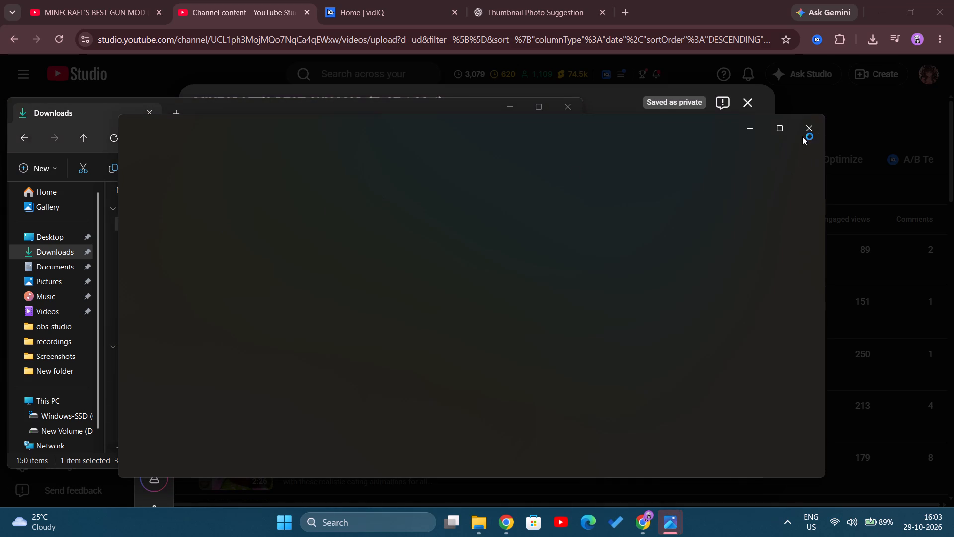
pyautogui.click(806, 131)
pyautogui.doubleClick(196, 234)
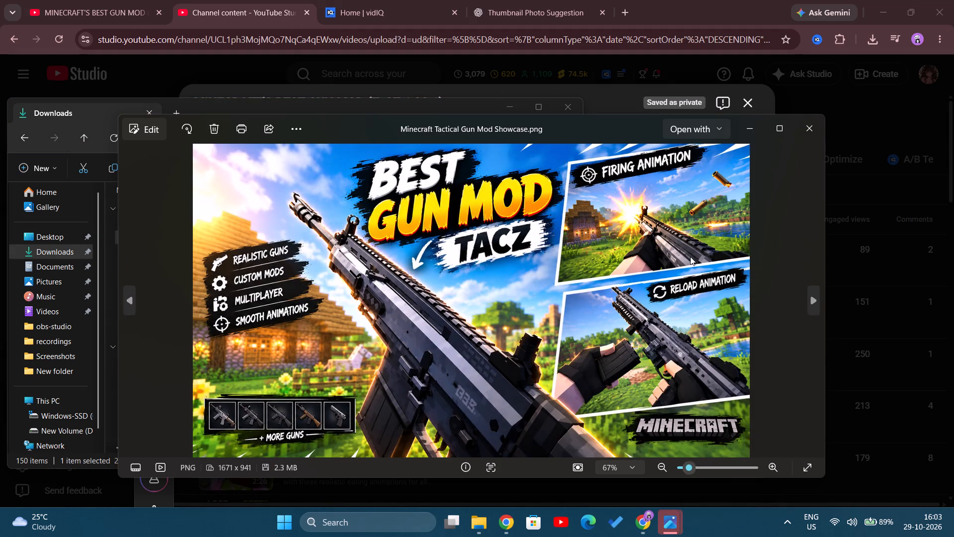
pyautogui.click(816, 300)
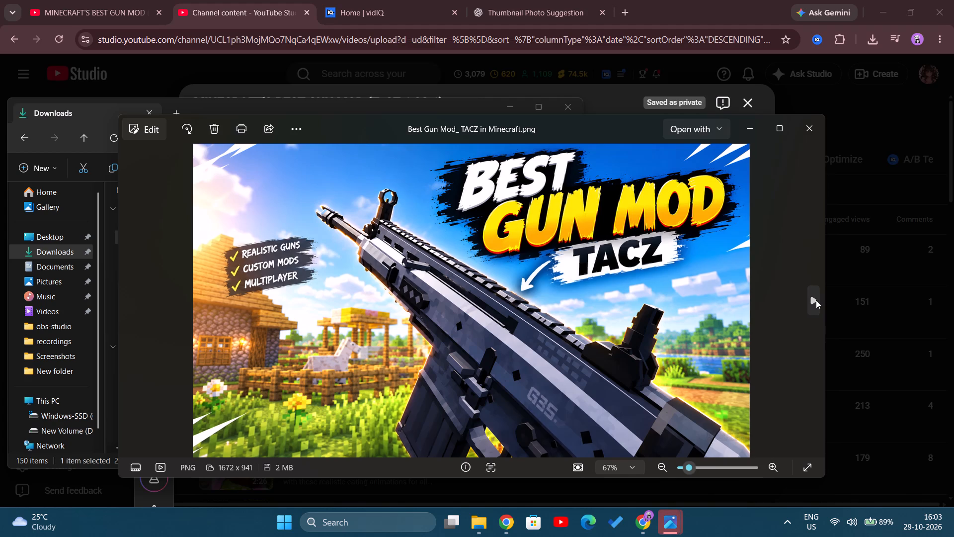
pyautogui.click(816, 300)
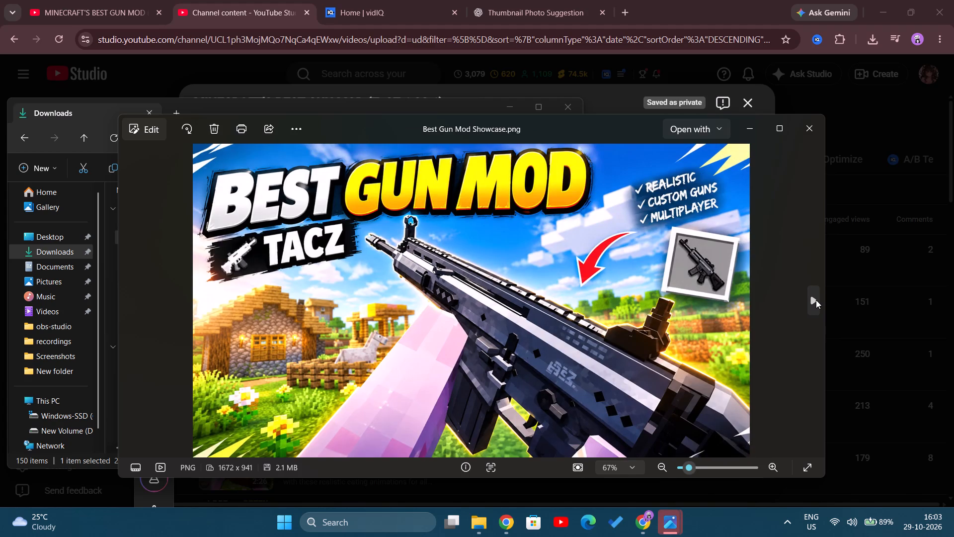
pyautogui.click(816, 300)
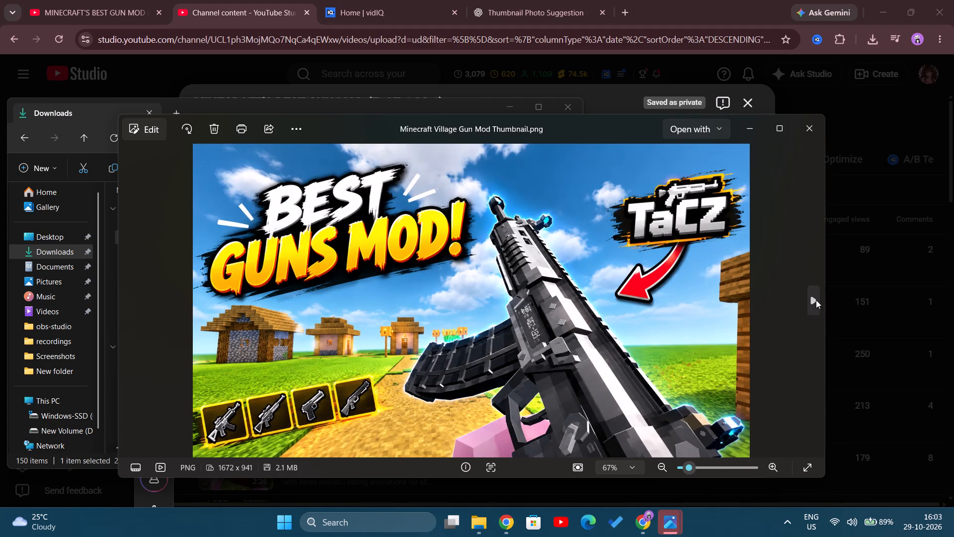
pyautogui.click(816, 300)
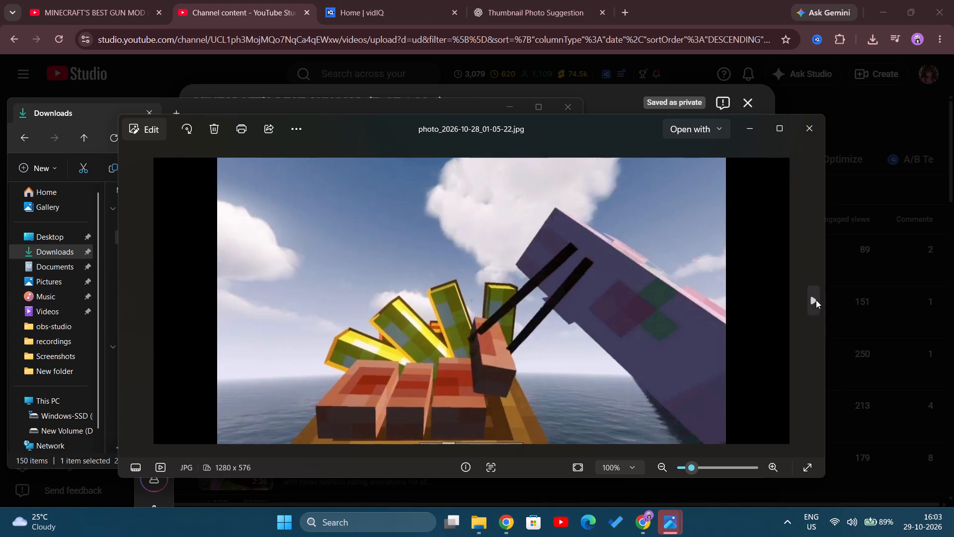
pyautogui.click(810, 117)
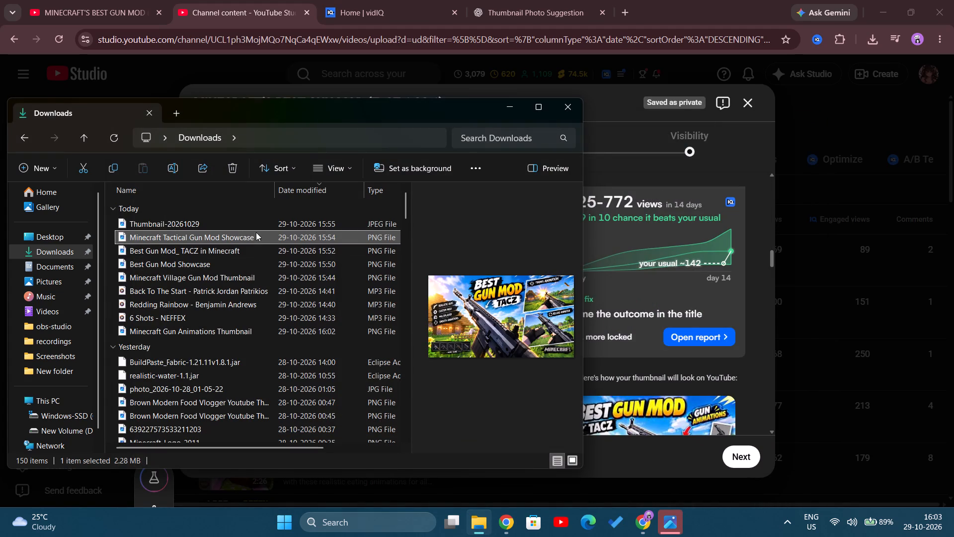
# View the Minecraft Gun Animations Thumbnail image from Downloads, then close the image and the folder.
pyautogui.click(43, 238)
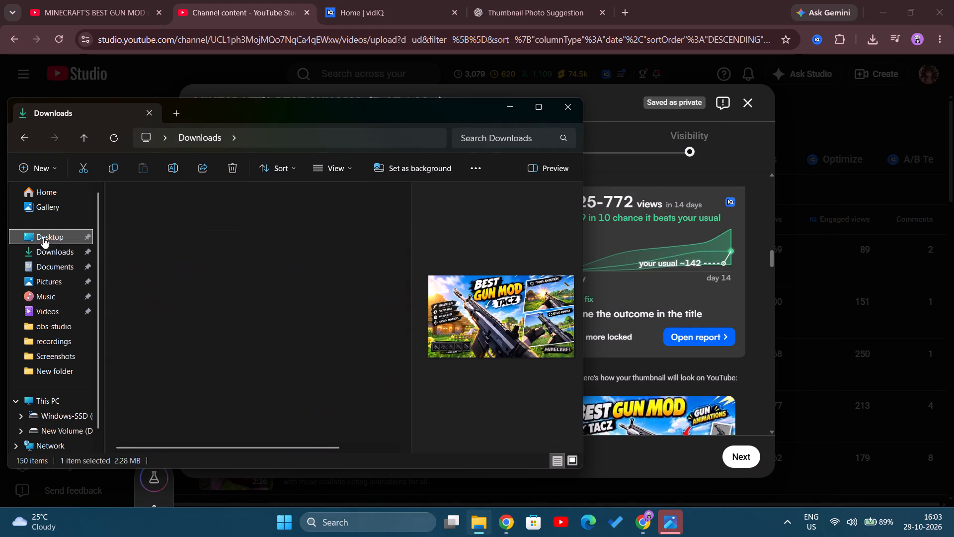
pyautogui.click(60, 259)
pyautogui.click(177, 214)
pyautogui.doubleClick(180, 226)
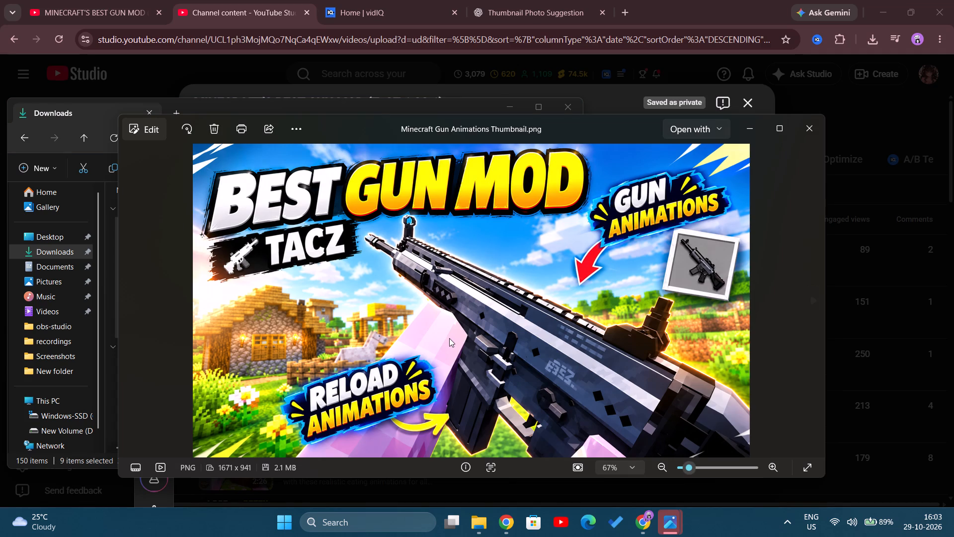
pyautogui.click(804, 135)
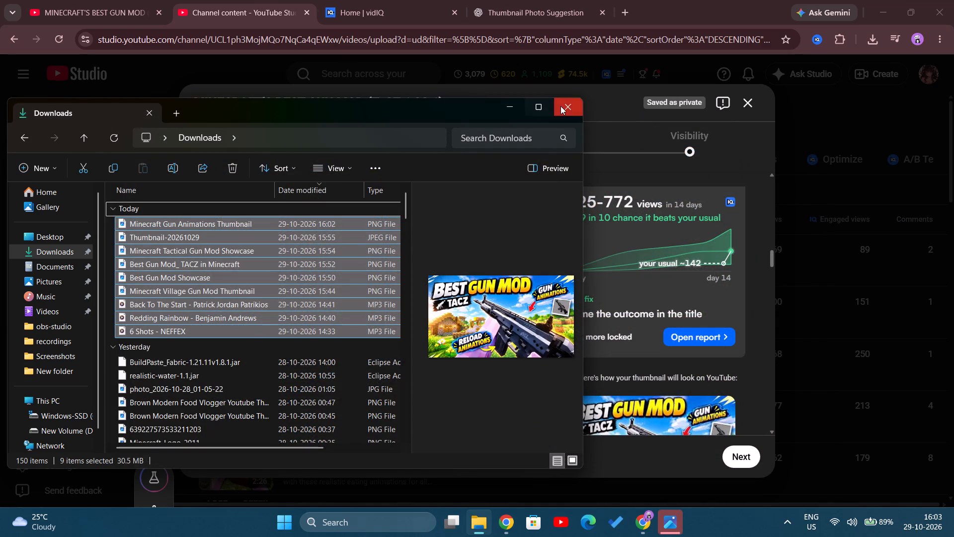
pyautogui.click(561, 105)
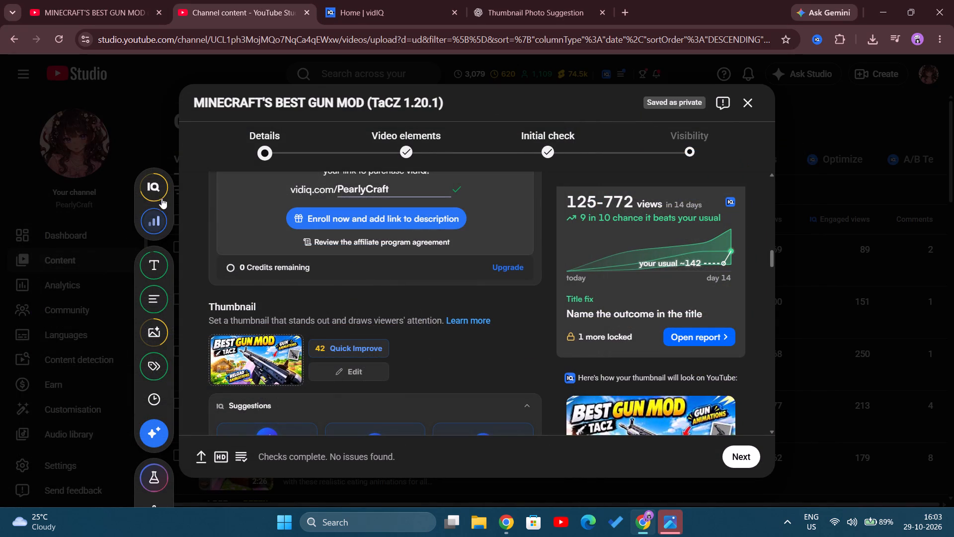
# Review the upload's schedule settings and pre-publish checks on the Visibility stage, then return to Details.
pyautogui.scroll(-2, 348, 367)
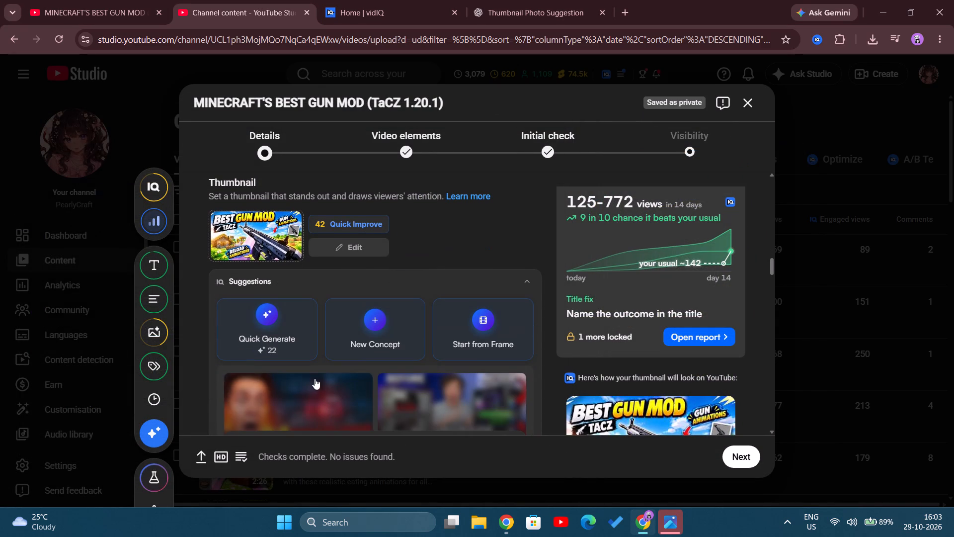
pyautogui.click(152, 389)
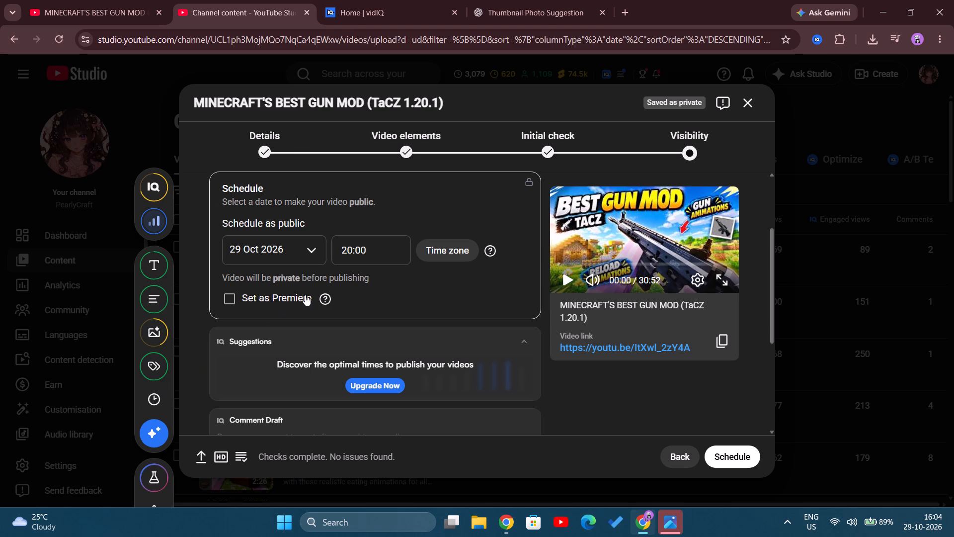
pyautogui.scroll(-3, 381, 391)
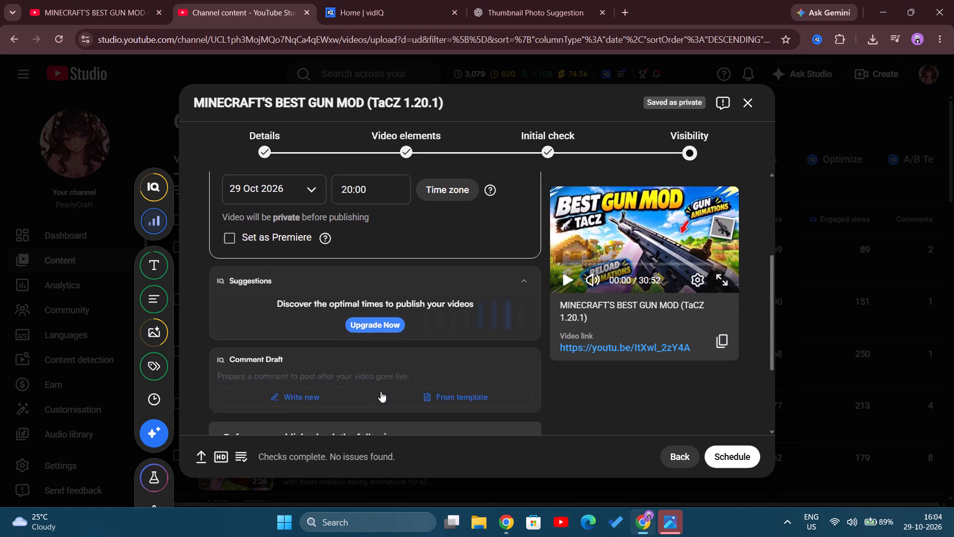
pyautogui.scroll(-3, 381, 391)
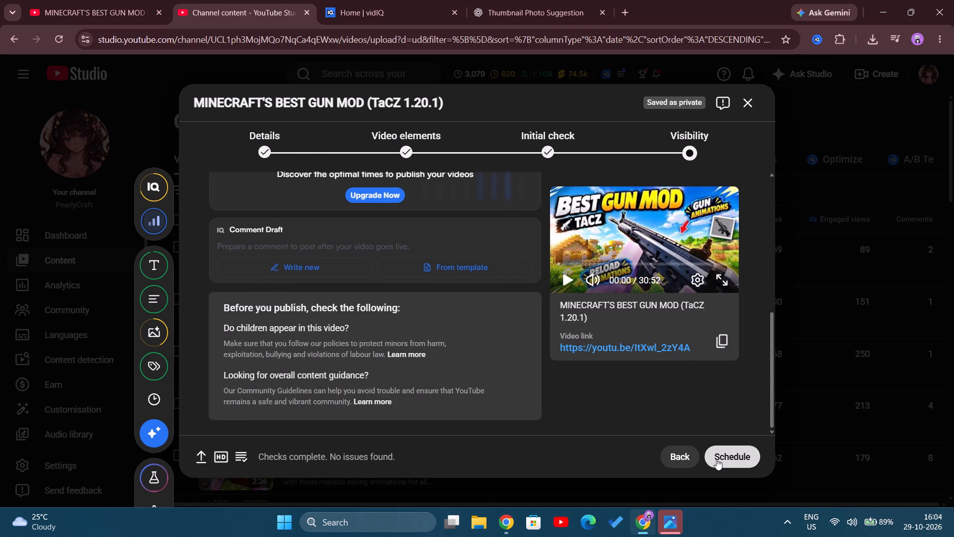
pyautogui.click(264, 155)
# Add two new lines at the end of the video description, below "timeless and classic".
pyautogui.scroll(4, 443, 280)
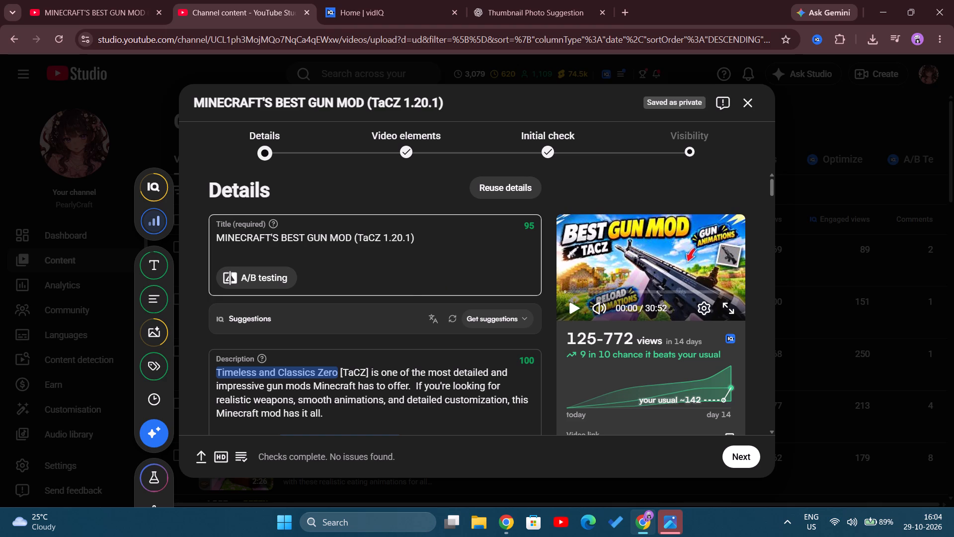
pyautogui.scroll(-4, 404, 301)
pyautogui.scroll(-7, 315, 351)
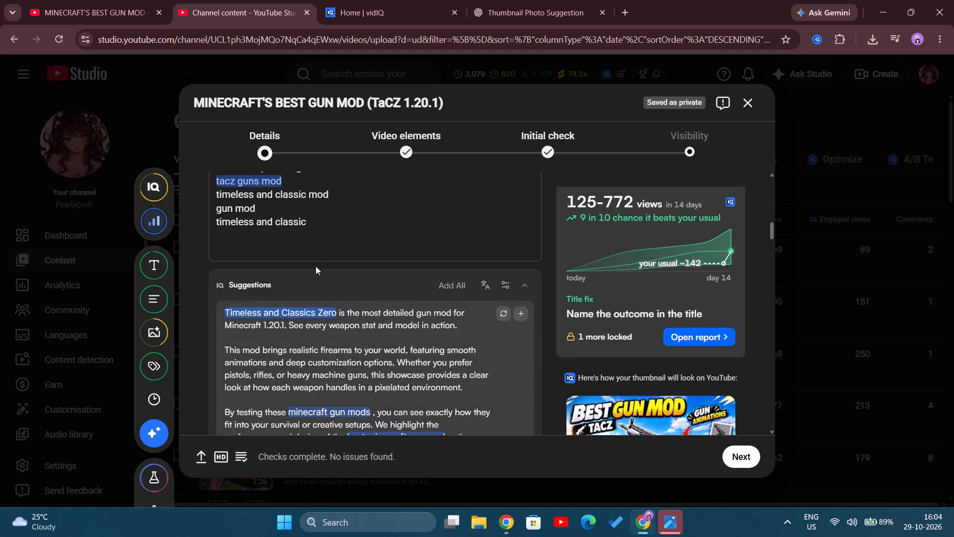
pyautogui.click(335, 229)
pyautogui.press('Return')
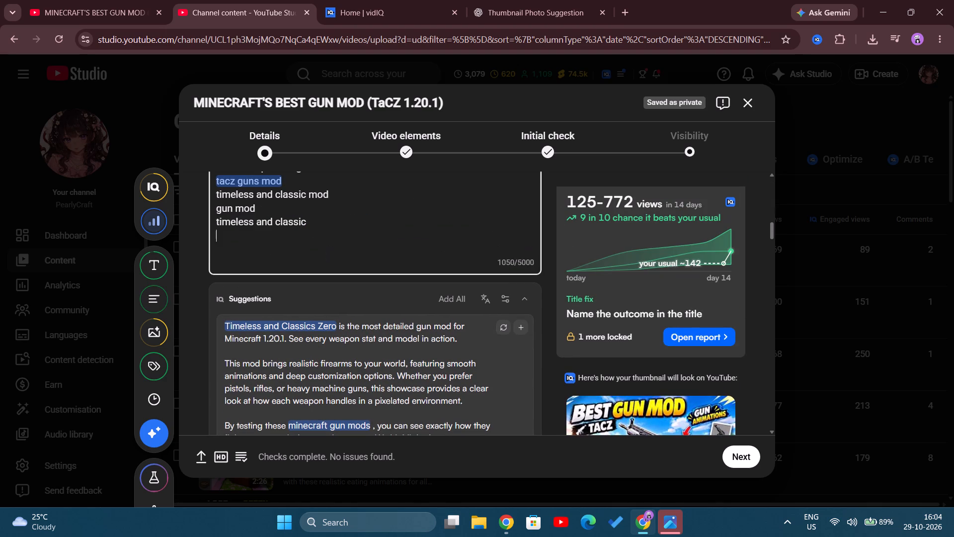
pyautogui.press('Return')
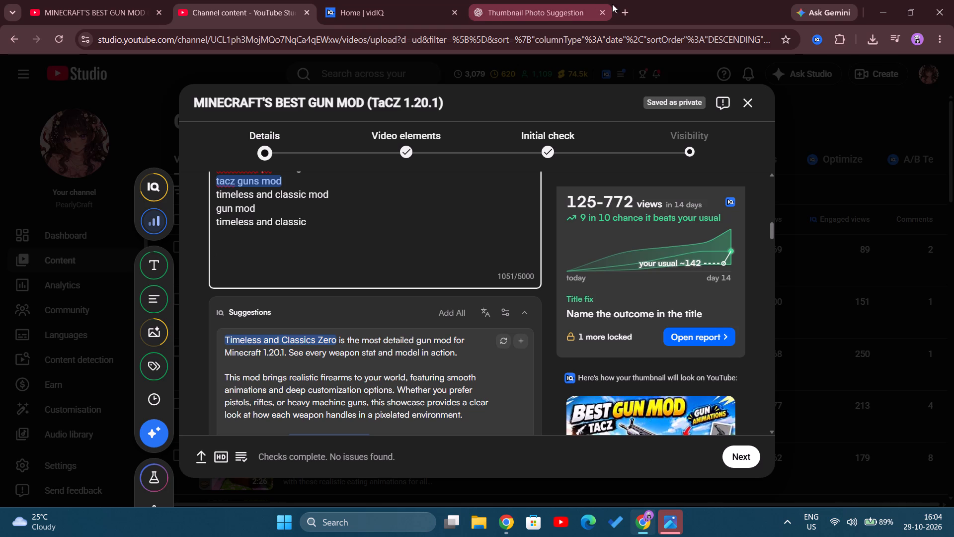
# Search the web for "hashtags for youtube" in a new tab and open TubeRanker's YouTube hashtag generator.
pyautogui.click(629, 14)
pyautogui.write('hatsga')
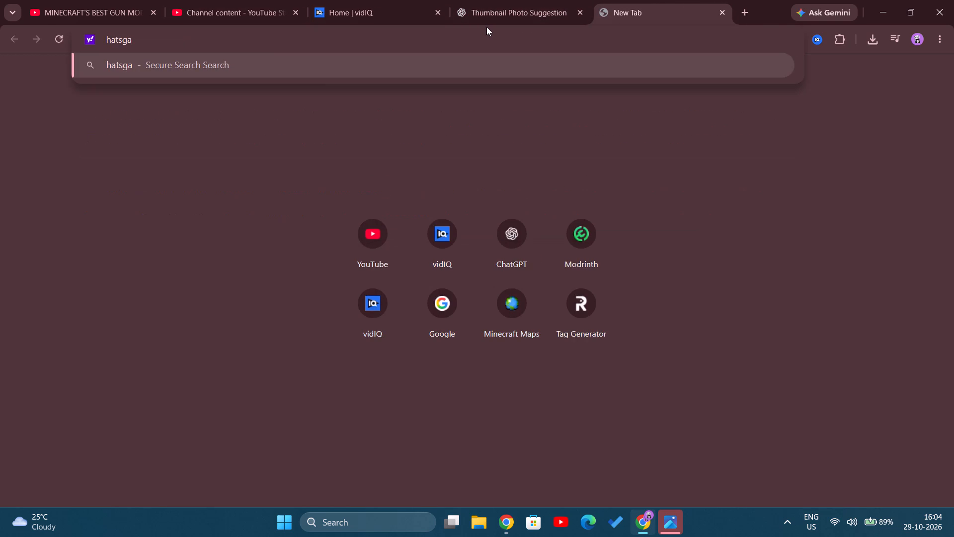
pyautogui.press('BackSpace')
pyautogui.press('BackSpace')
pyautogui.press('BackSpace')
pyautogui.press('BackSpace')
pyautogui.press('s')
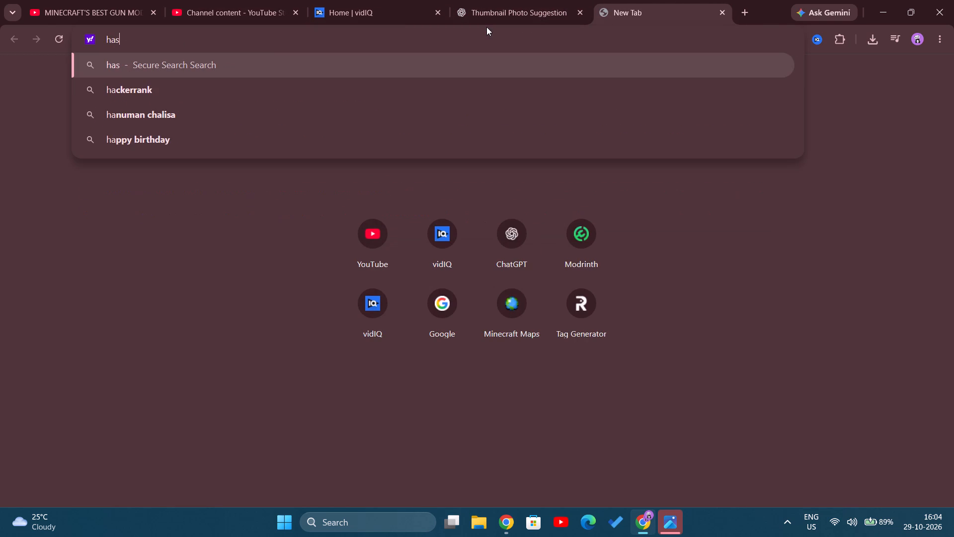
pyautogui.write('tags')
pyautogui.press('space')
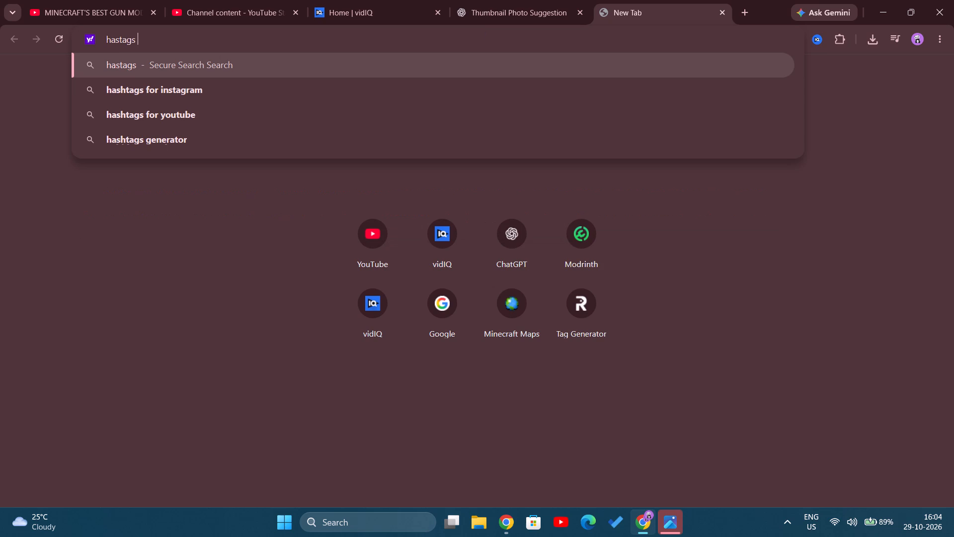
pyautogui.click(284, 114)
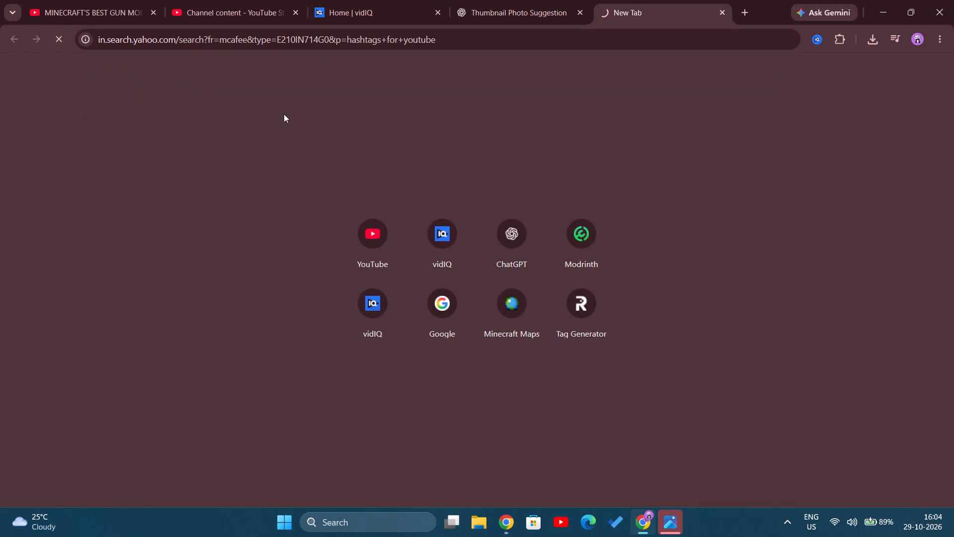
pyautogui.click(186, 179)
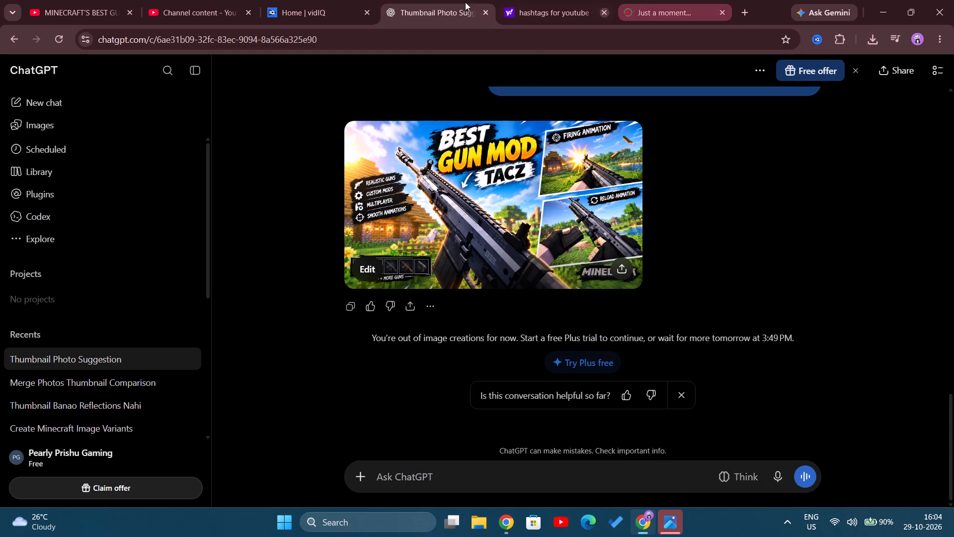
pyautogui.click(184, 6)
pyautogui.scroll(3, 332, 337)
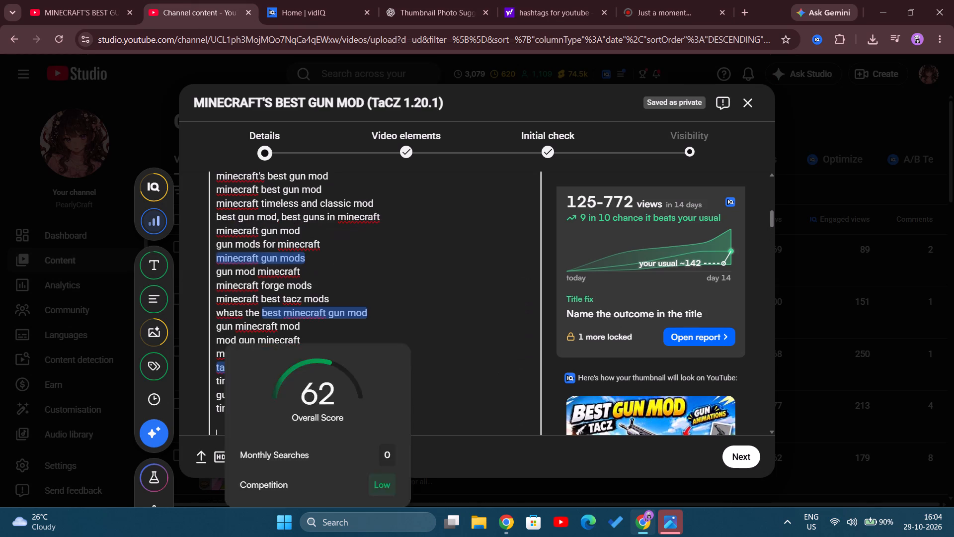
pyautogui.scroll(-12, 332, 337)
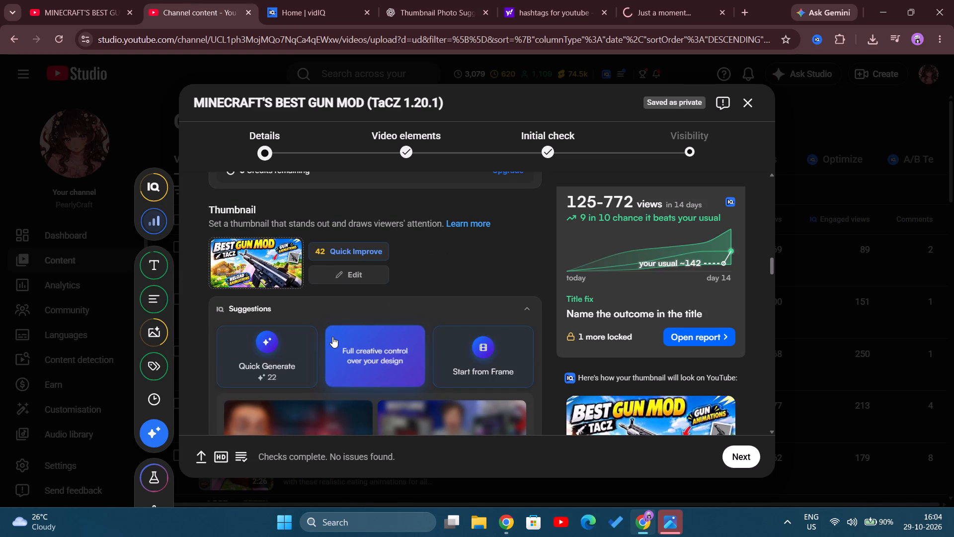
# Generate hashtags in TubeRanker for the keyword "minecraft best guns mod tacz timeless and classic zero guns".
pyautogui.click(684, 6)
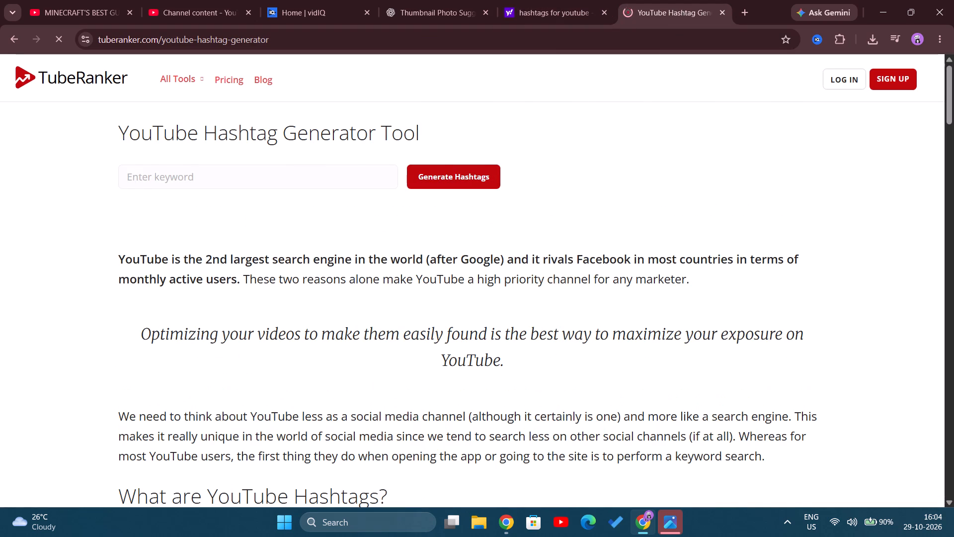
pyautogui.click(248, 181)
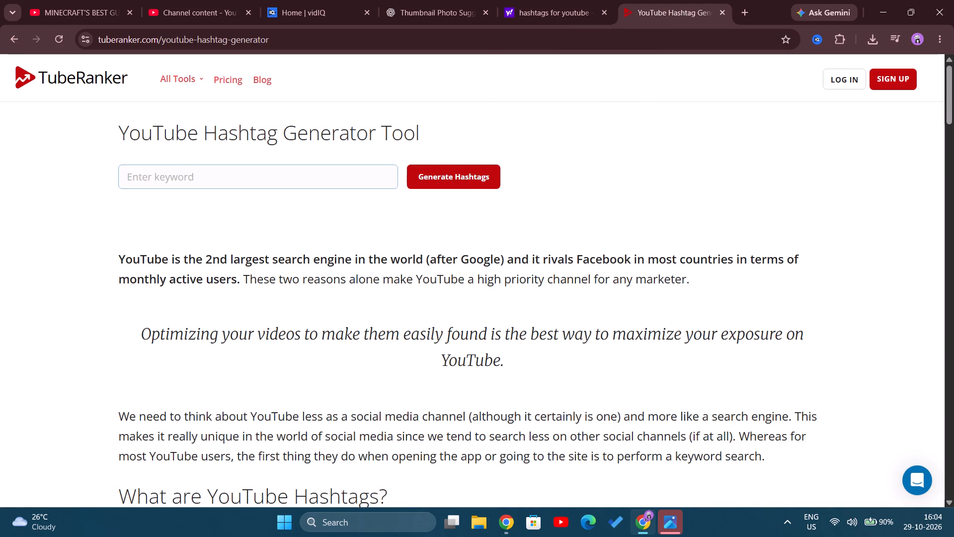
pyautogui.write('minecraft best guns mod')
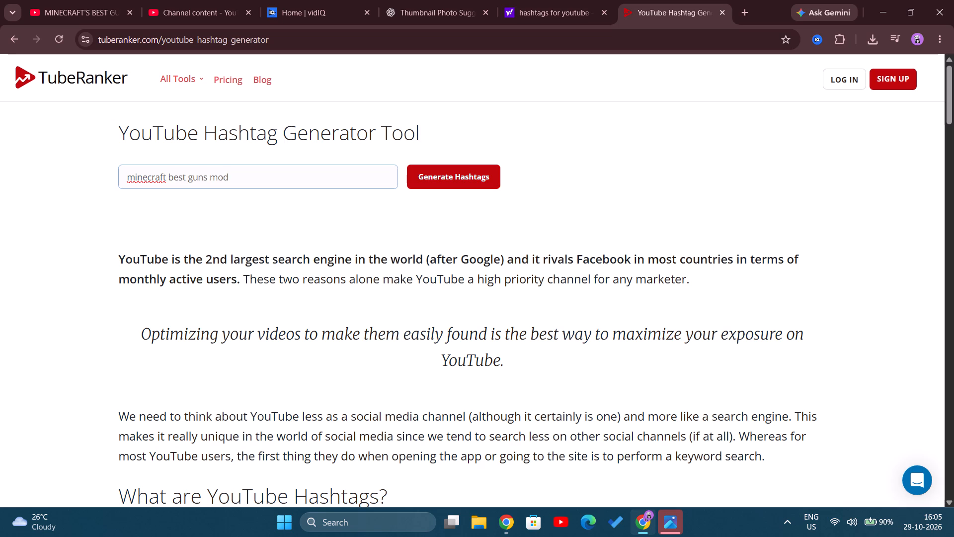
pyautogui.press('space')
pyautogui.write('tacz')
pyautogui.press('space')
pyautogui.write('timeless and class')
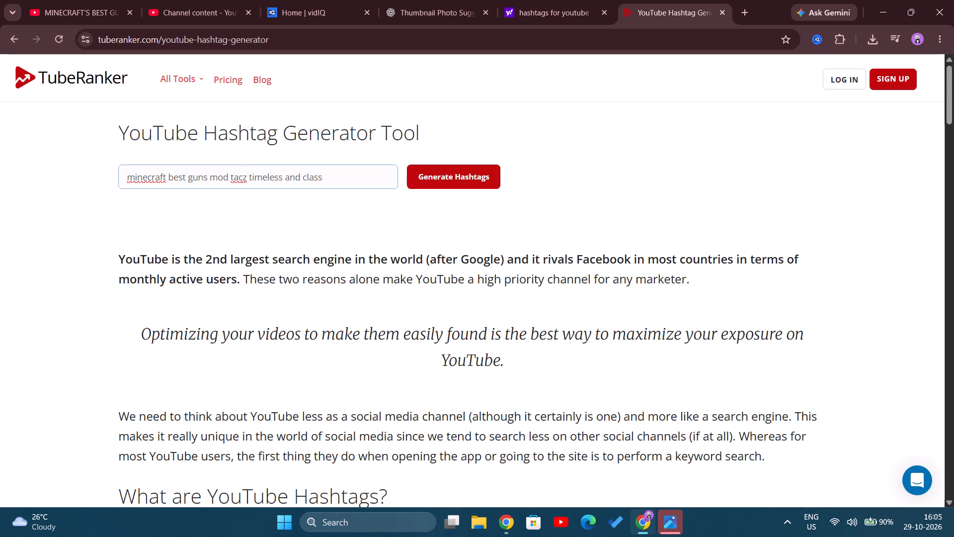
pyautogui.write('ic zero guns')
pyautogui.click(428, 184)
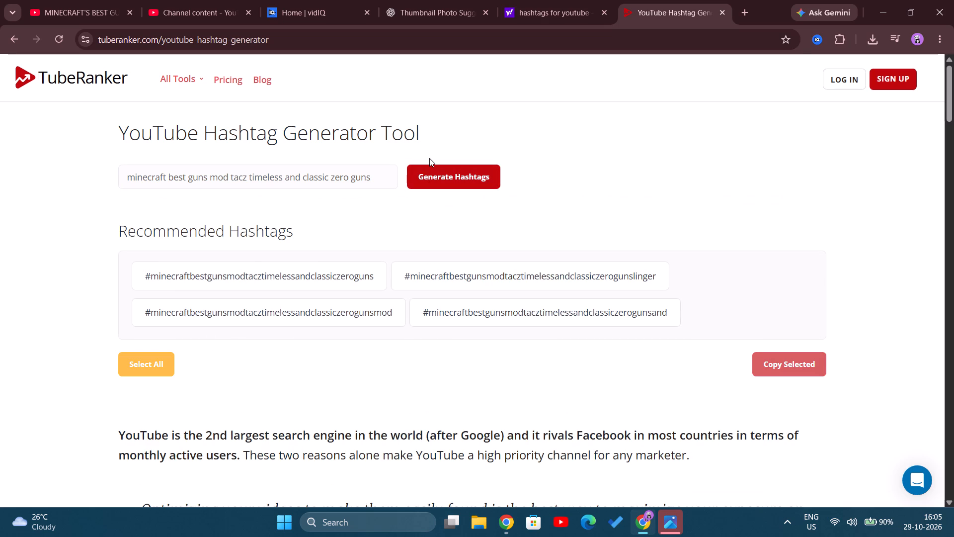
pyautogui.scroll(-1, 387, 254)
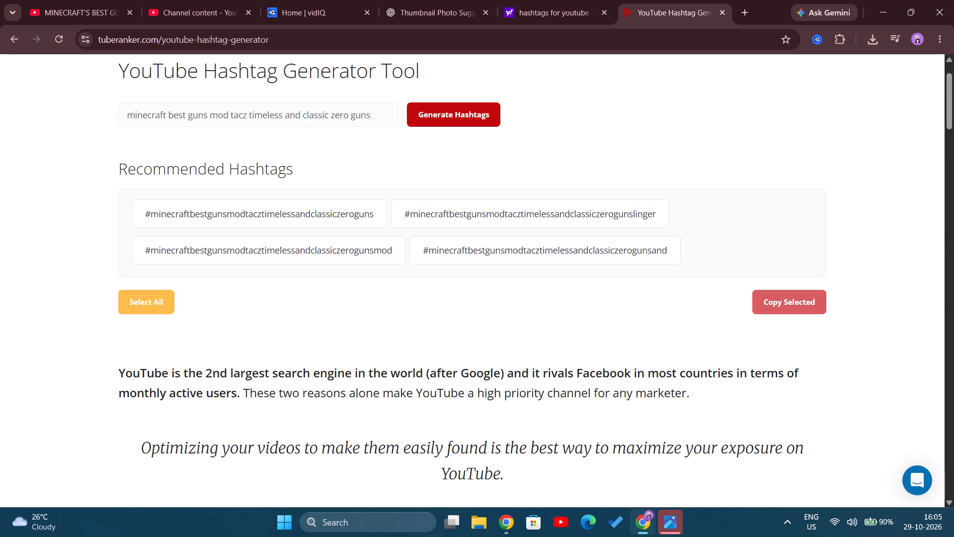
# Shorten the TubeRanker keyword to "minecraft best guns mod tacz" and generate hashtags again.
pyautogui.moveTo(377, 115); pyautogui.dragTo(368, 115)
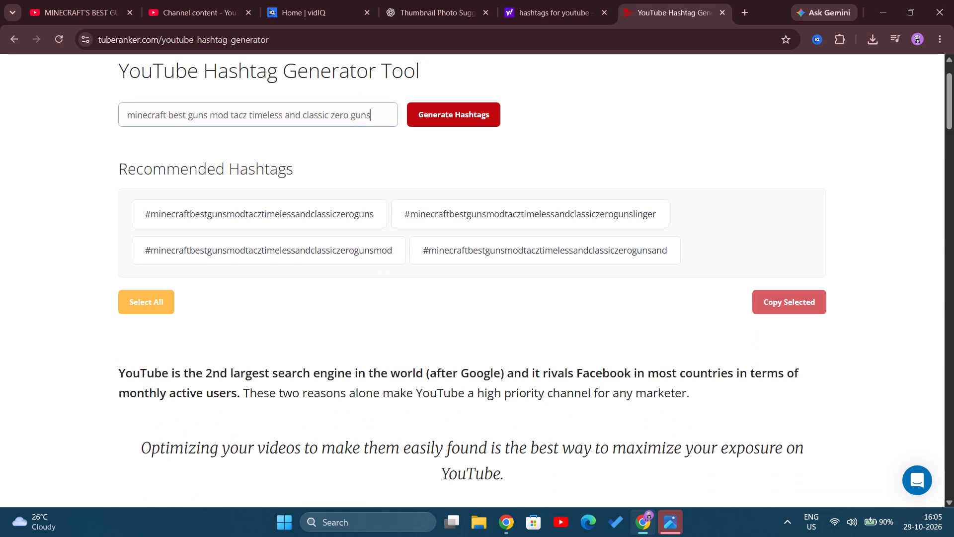
pyautogui.moveTo(368, 115); pyautogui.dragTo(228, 117)
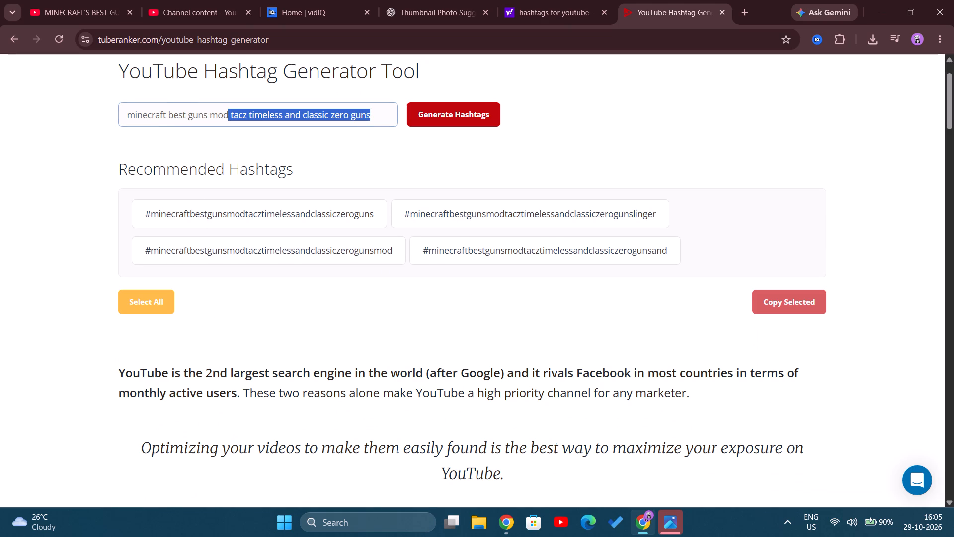
pyautogui.moveTo(228, 117); pyautogui.dragTo(249, 122)
pyautogui.press('BackSpace')
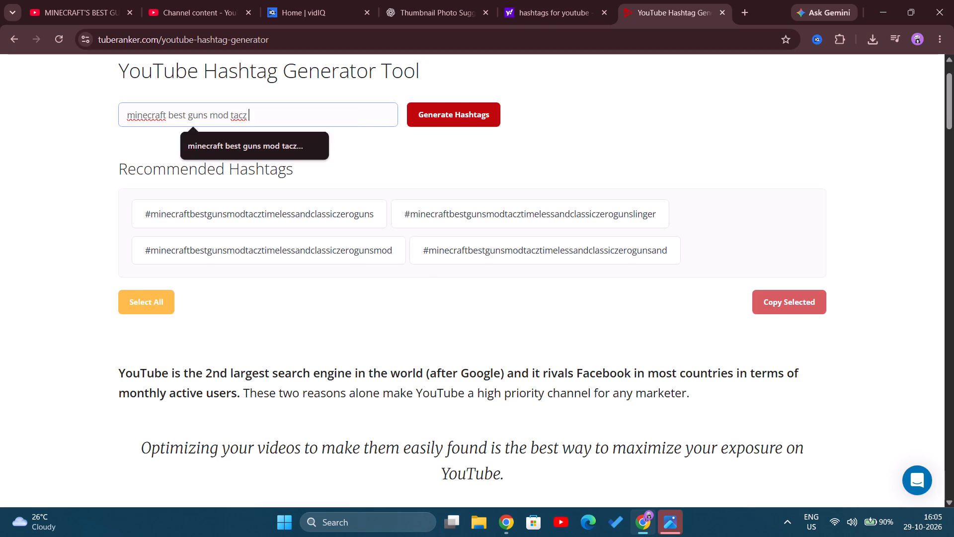
pyautogui.press('Return')
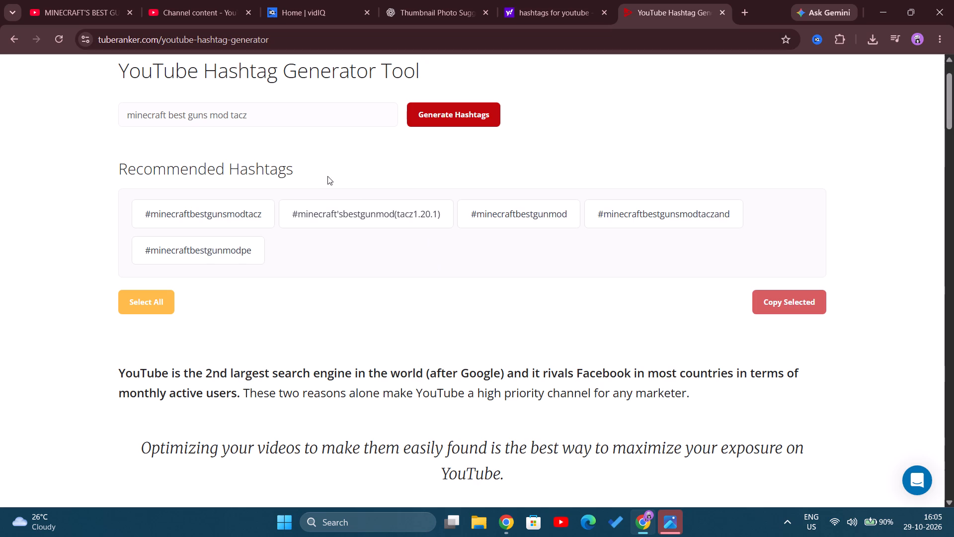
# Cut the TubeRanker keyword down to "minecraft" and generate hashtags for it.
pyautogui.click(304, 165)
pyautogui.moveTo(284, 120); pyautogui.dragTo(174, 94)
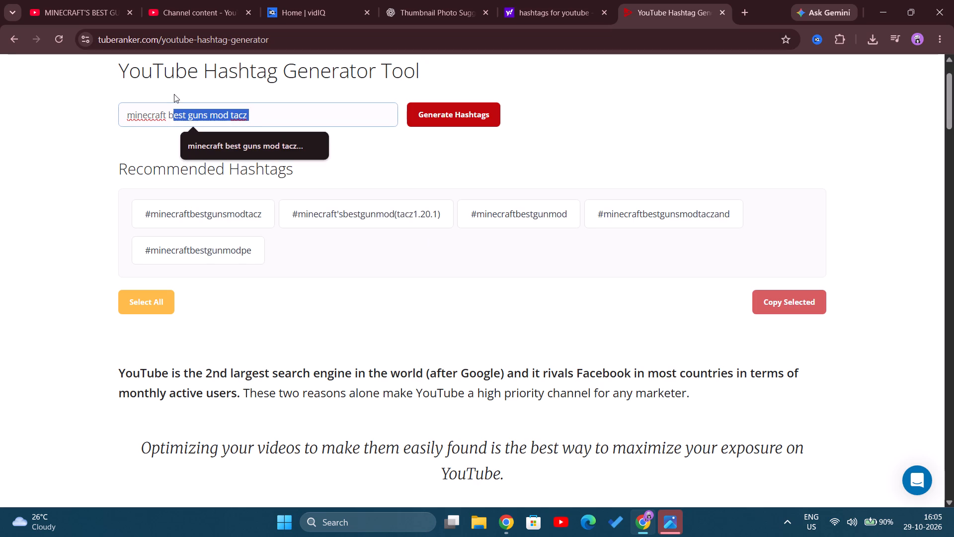
pyautogui.moveTo(174, 94); pyautogui.dragTo(168, 93)
pyautogui.press('BackSpace')
pyautogui.press('BackSpace')
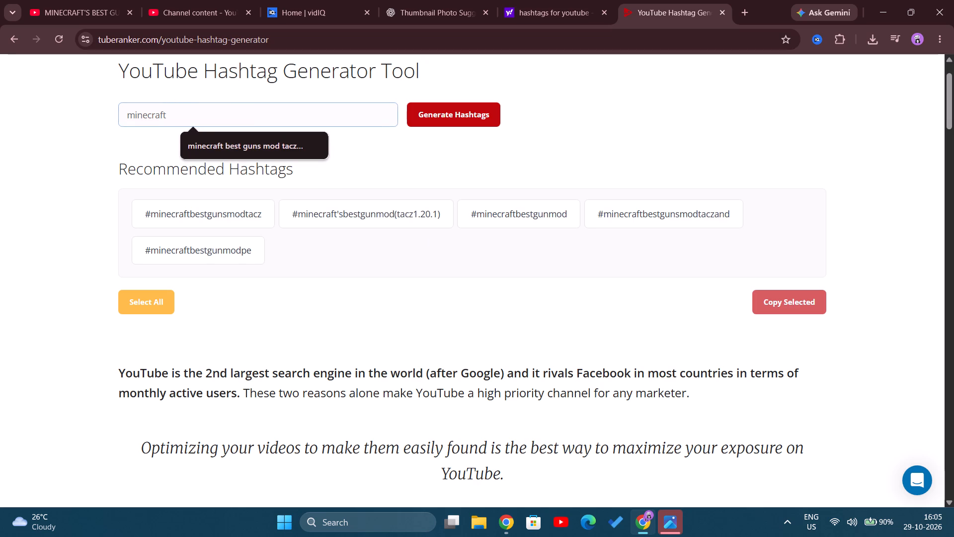
pyautogui.click(440, 103)
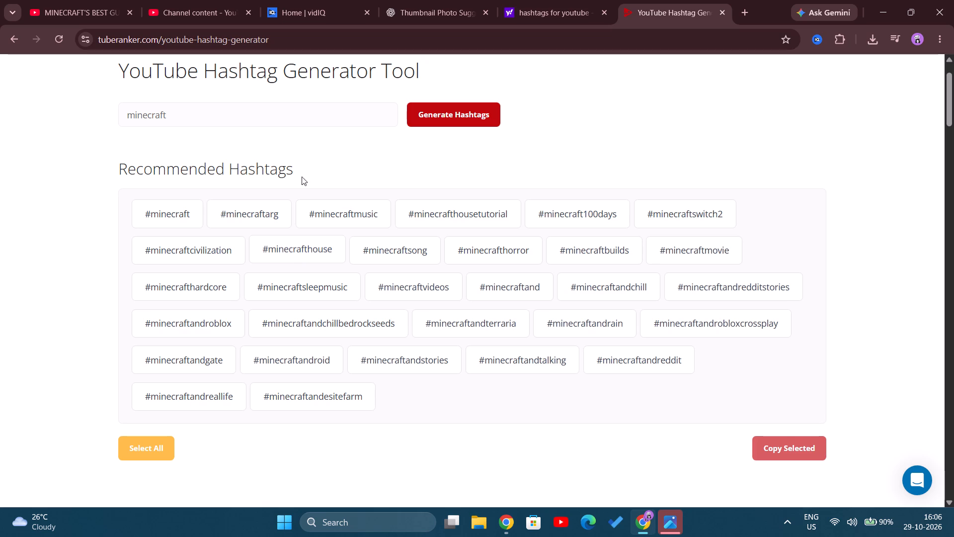
# Open Socialplug's YouTube Hashtag Generator from the Yahoo results and generate hashtags for "minecraft best gun mod".
pyautogui.click(557, 5)
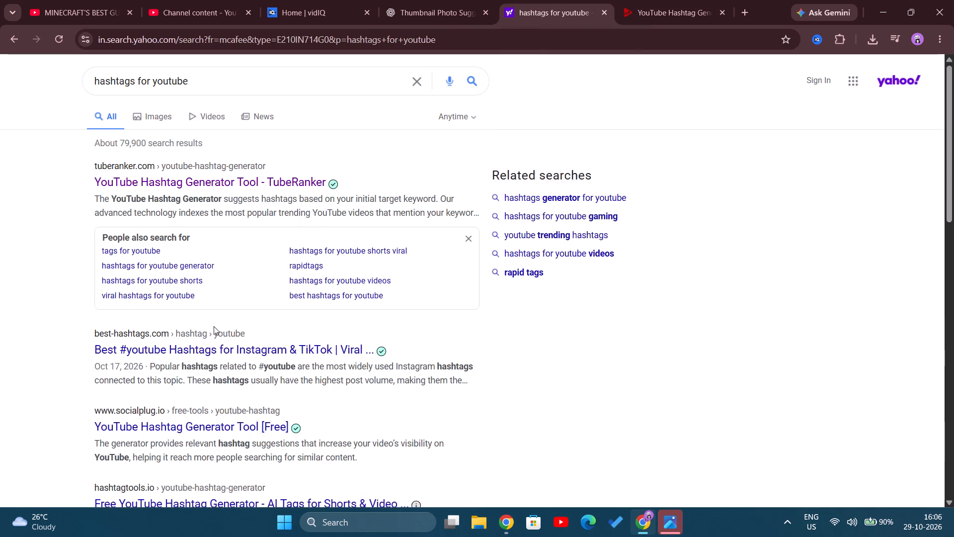
pyautogui.scroll(-3, 219, 348)
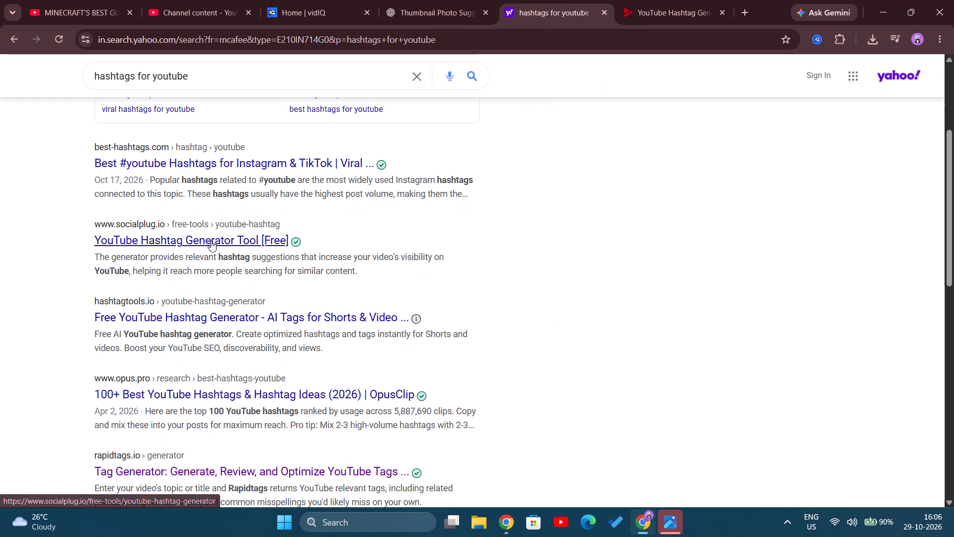
pyautogui.click(211, 241)
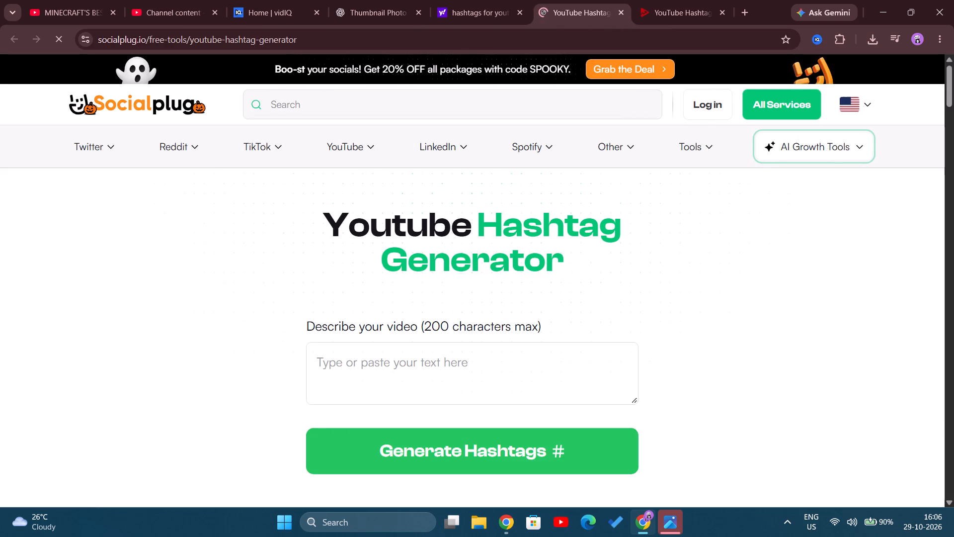
pyautogui.click(405, 366)
pyautogui.write('minecraft best gun mod')
pyautogui.press('Return')
pyautogui.click(384, 461)
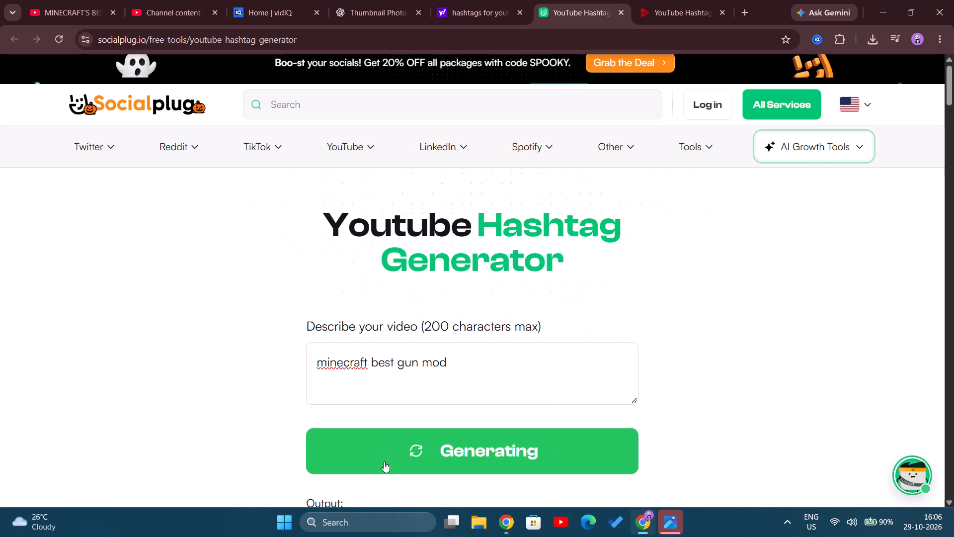
# Review Socialplug's generated hashtags and copy the whole list.
pyautogui.scroll(-3, 550, 262)
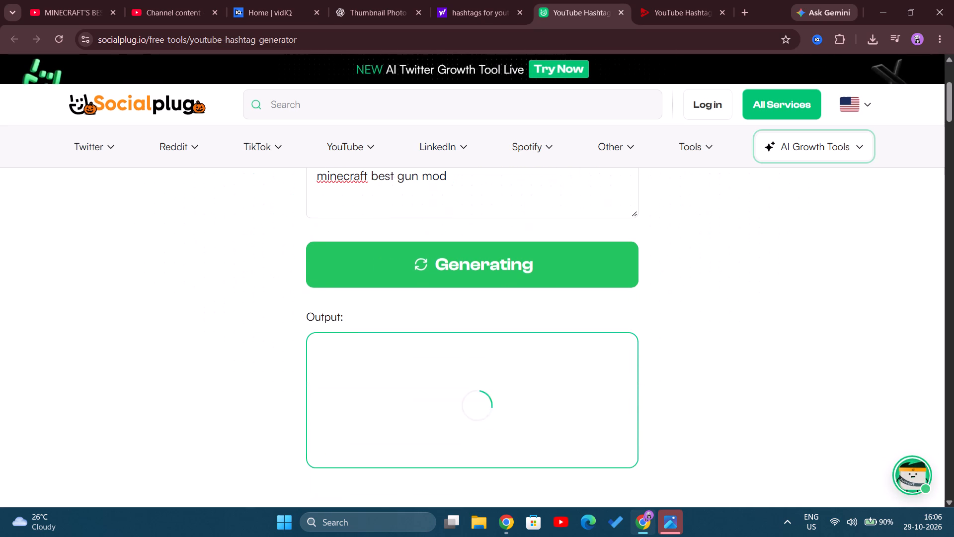
pyautogui.scroll(-1, 725, 322)
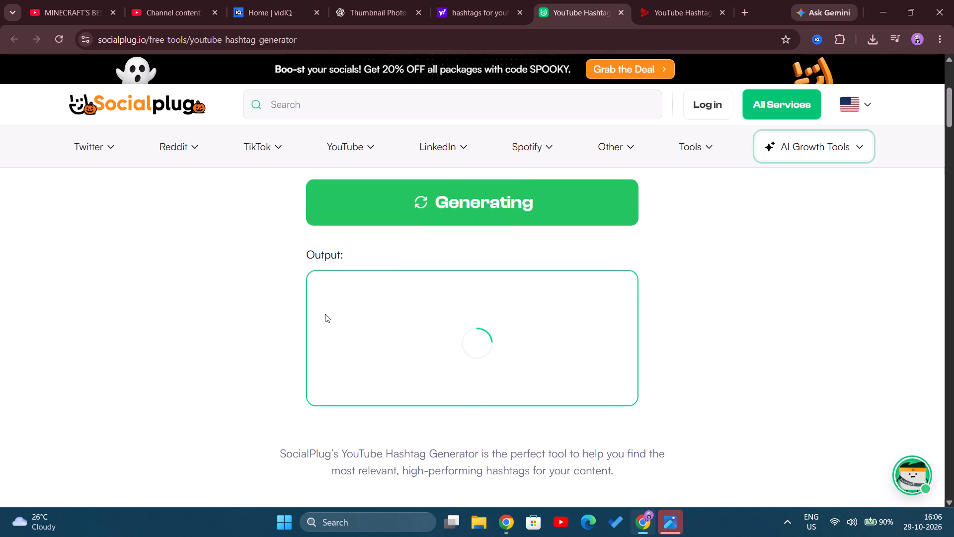
pyautogui.scroll(-2, 328, 314)
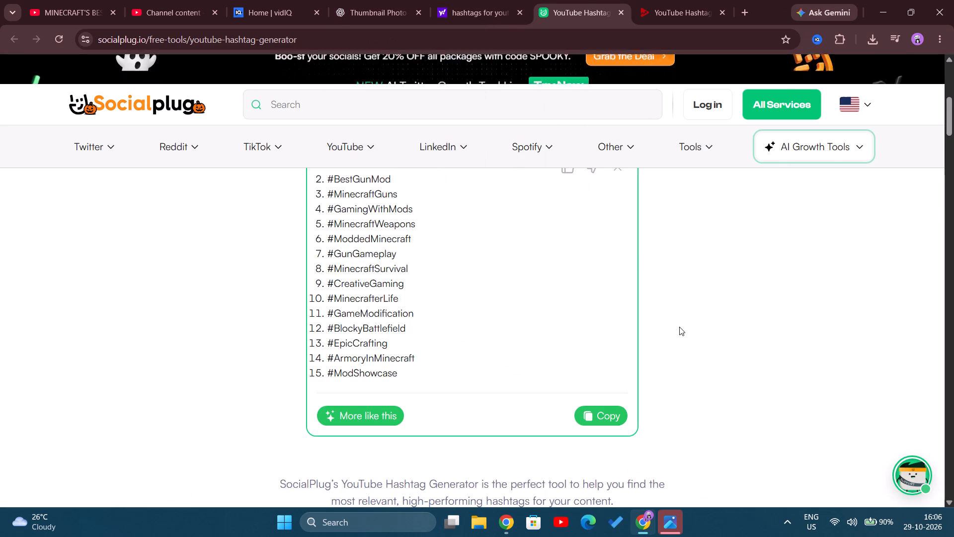
pyautogui.scroll(2, 673, 328)
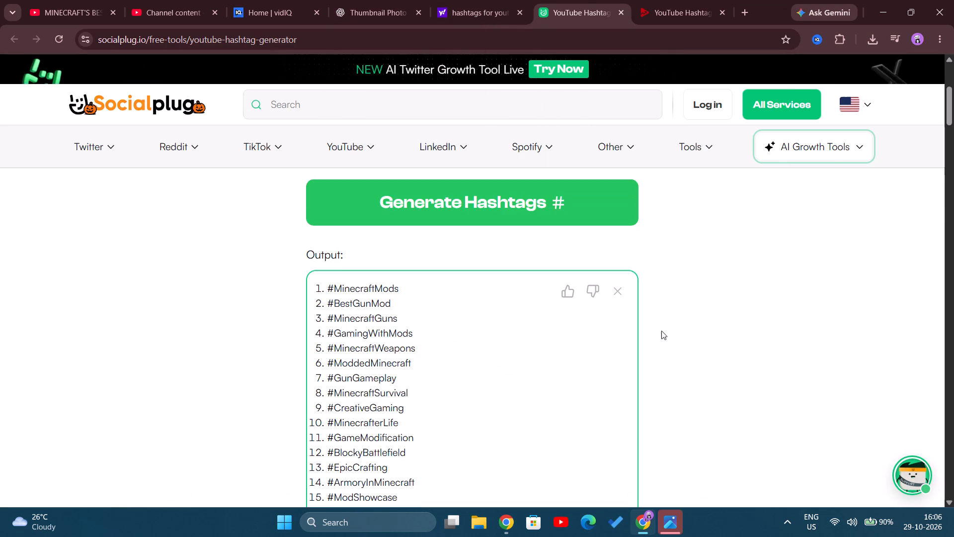
pyautogui.scroll(-1, 656, 327)
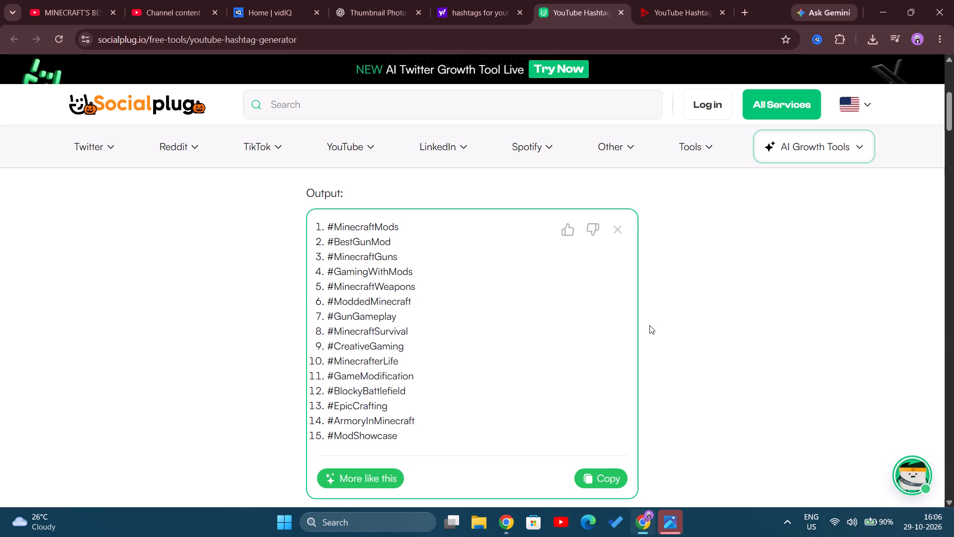
pyautogui.click(606, 481)
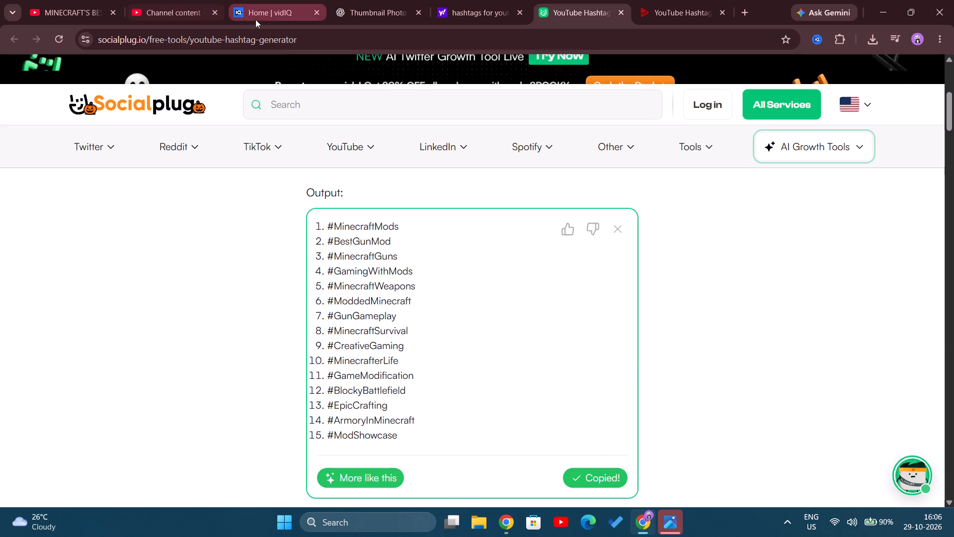
# Return to the YouTube Studio upload and check the Description criteria in vidIQ's Optimize Score breakdown.
pyautogui.click(180, 12)
pyautogui.click(147, 183)
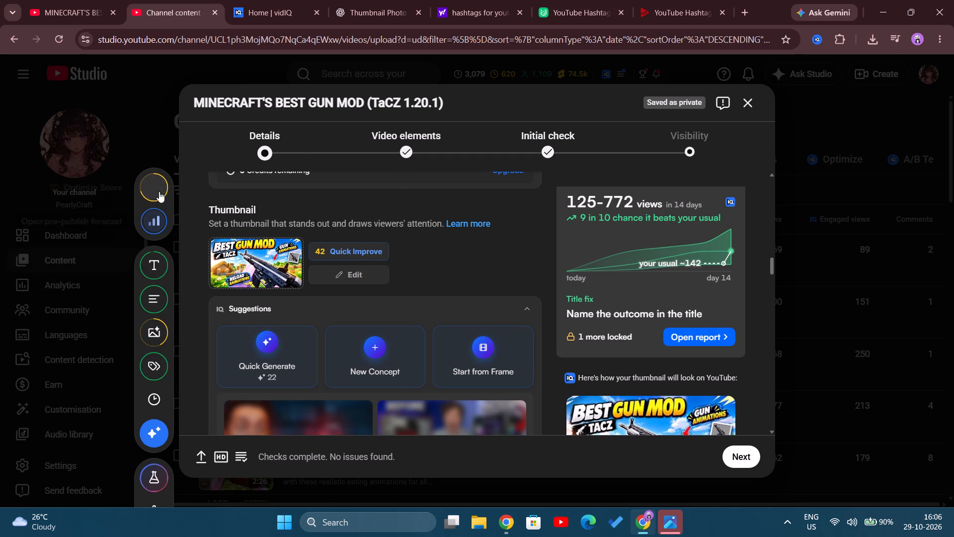
pyautogui.click(281, 230)
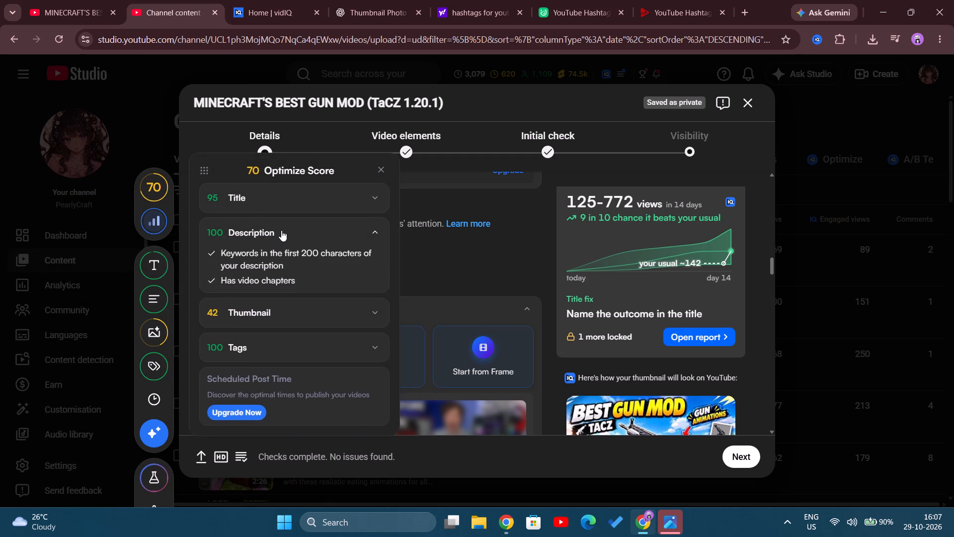
pyautogui.click(281, 230)
pyautogui.click(456, 275)
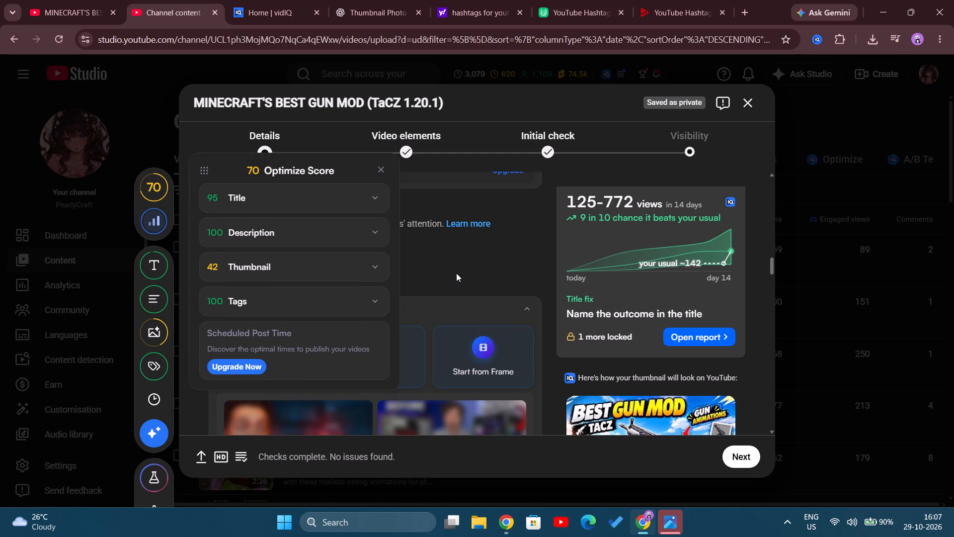
# Paste the copied hashtag list at the end of the video description, below "timeless and classic".
pyautogui.click(271, 141)
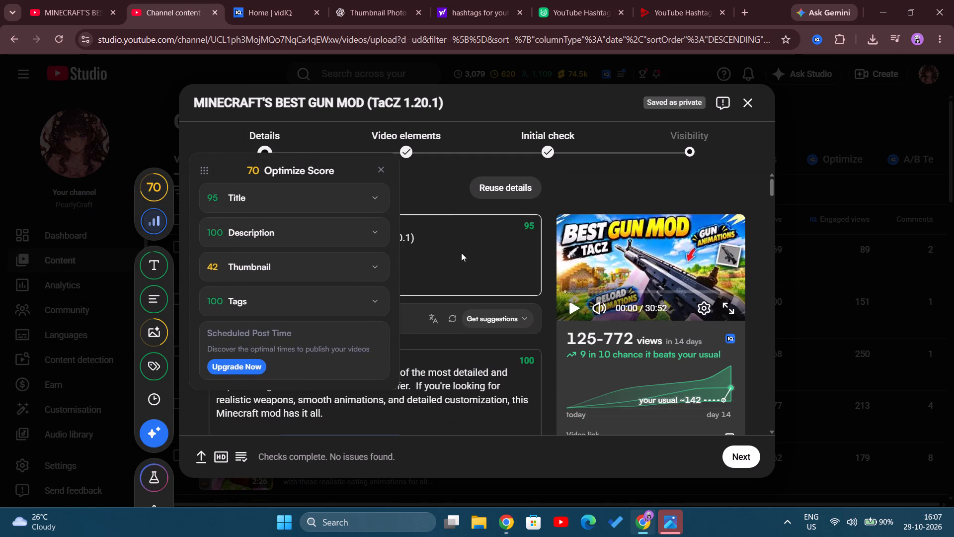
pyautogui.click(477, 398)
pyautogui.scroll(-1, 421, 413)
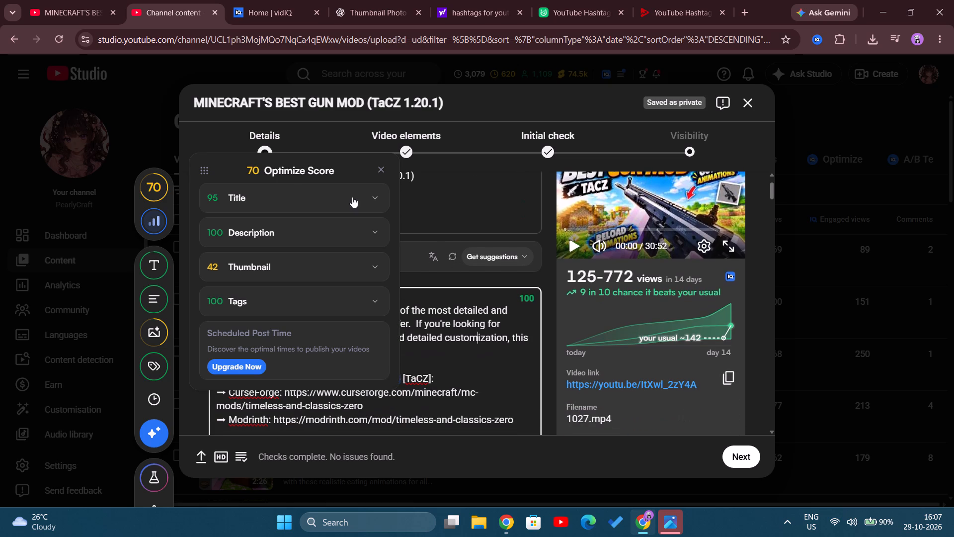
pyautogui.click(383, 165)
pyautogui.scroll(-4, 373, 306)
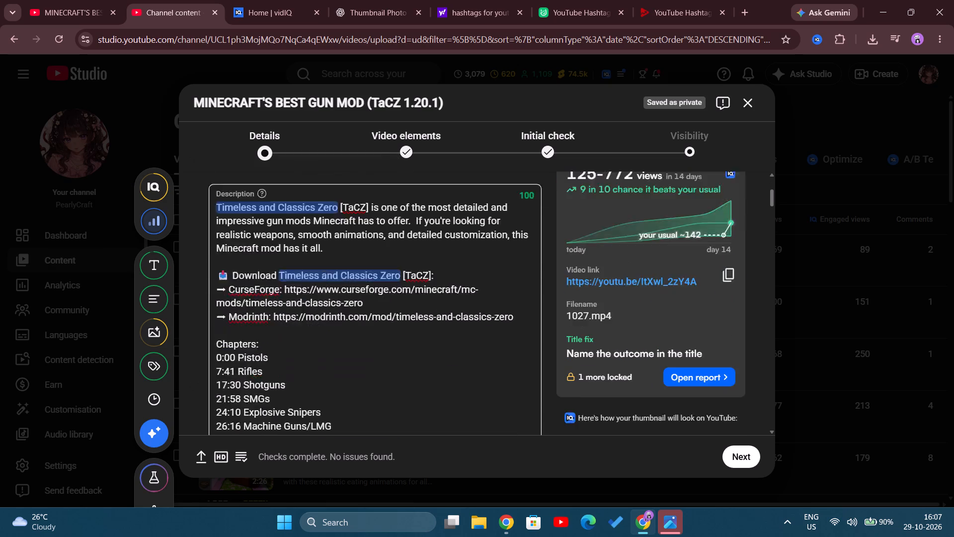
pyautogui.scroll(-5, 372, 308)
pyautogui.click(218, 305)
pyautogui.click(228, 317)
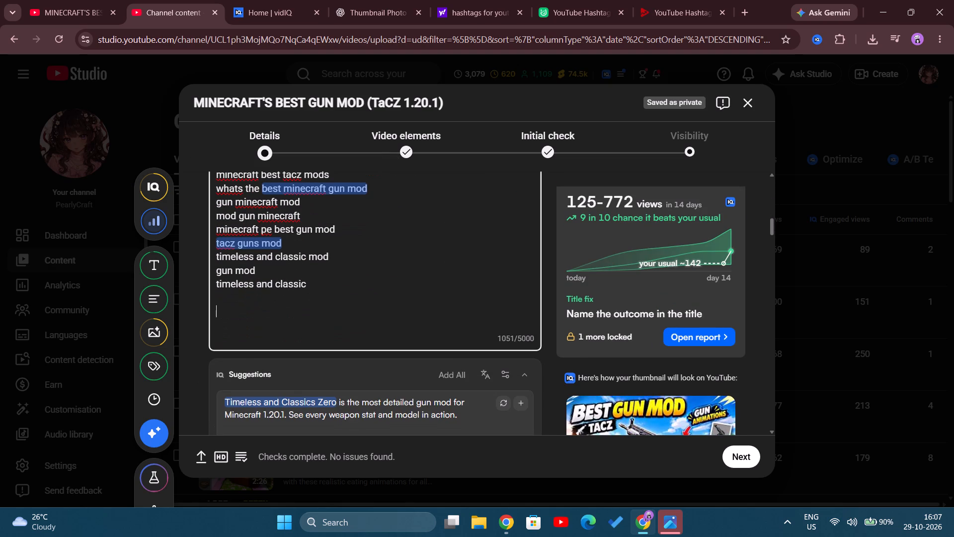
pyautogui.hotkey('ctrl', 'v')
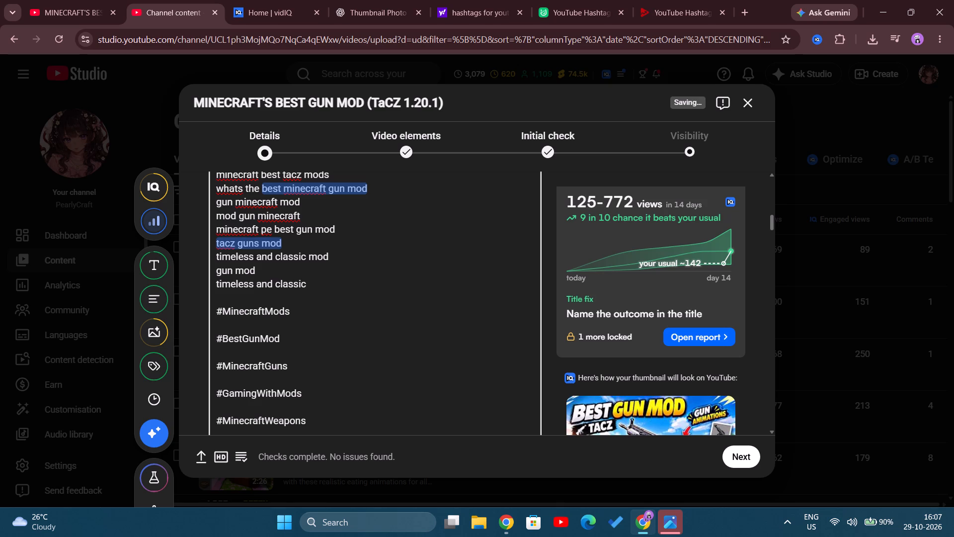
# Remove the blank lines between the description's pasted hashtags, from #MinecraftMods down to #CreativeGaming, so they sit on consecutive lines.
pyautogui.click(219, 323)
pyautogui.press('BackSpace')
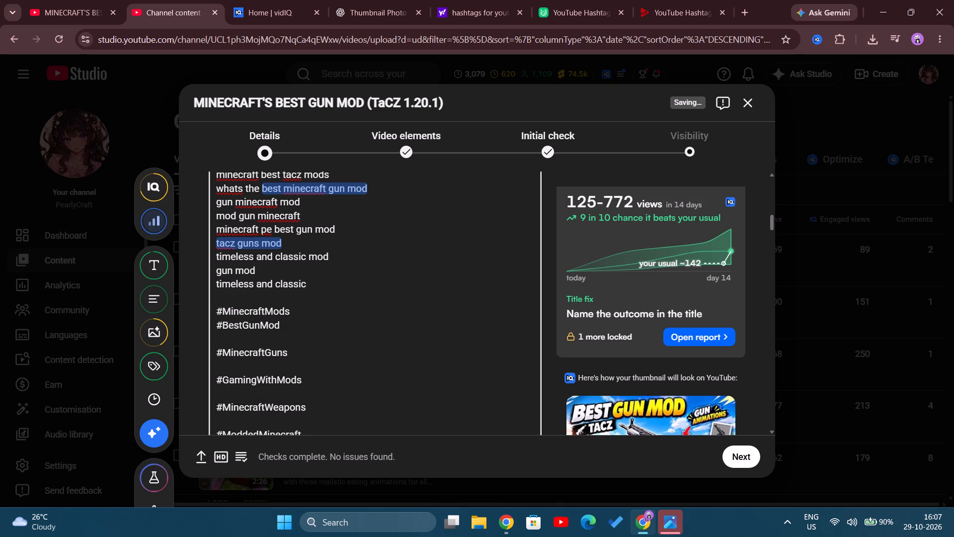
pyautogui.click(226, 341)
pyautogui.press('BackSpace')
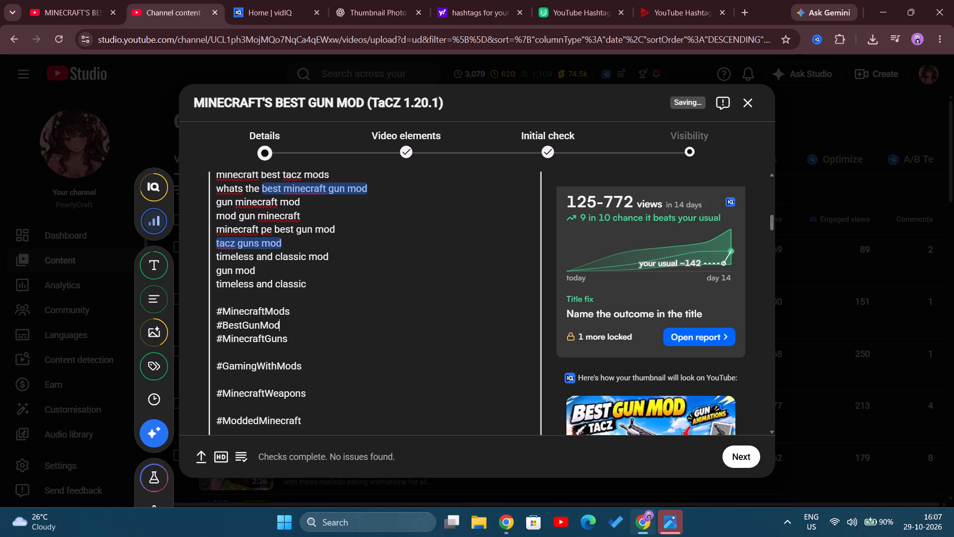
pyautogui.click(233, 358)
pyautogui.press('BackSpace')
pyautogui.click(220, 364)
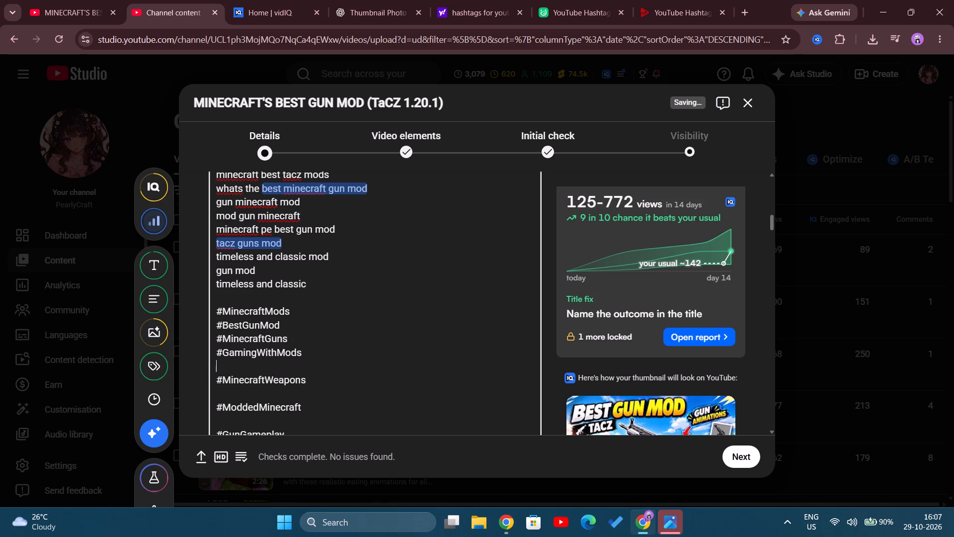
pyautogui.press('BackSpace')
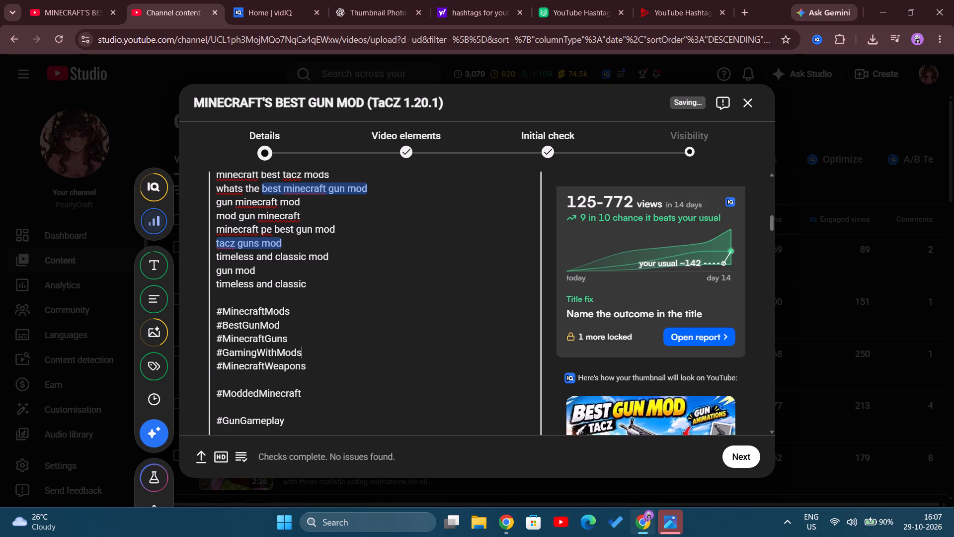
pyautogui.click(223, 378)
pyautogui.press('BackSpace')
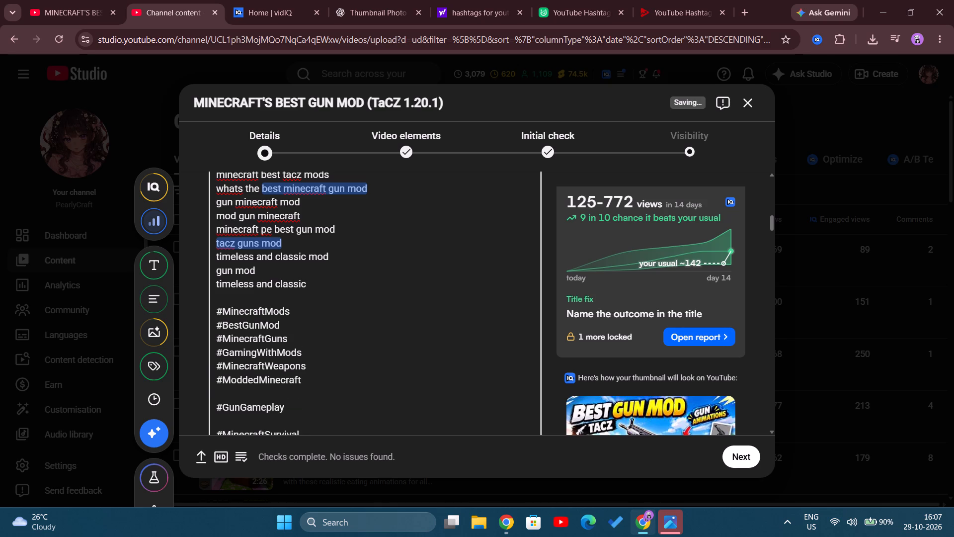
pyautogui.click(225, 391)
pyautogui.press('BackSpace')
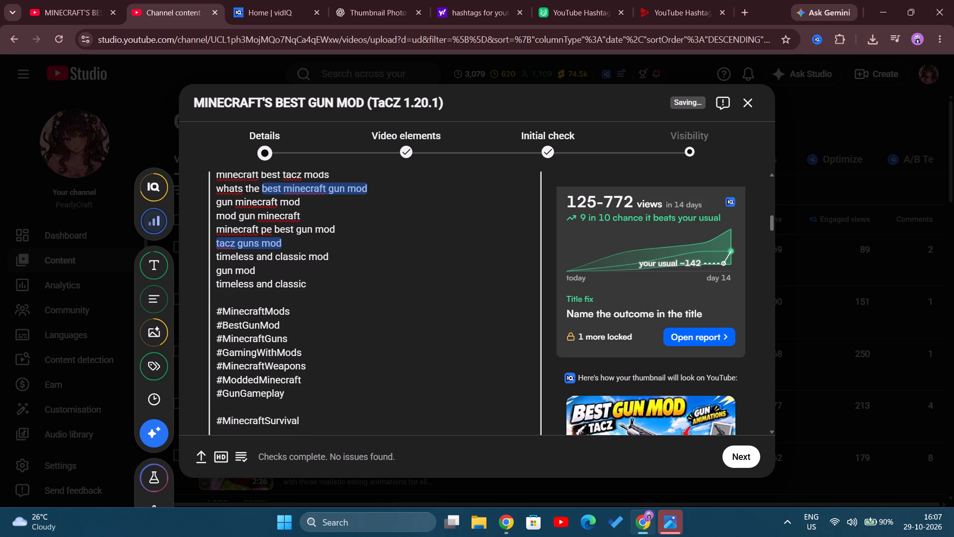
pyautogui.click(242, 413)
pyautogui.press('BackSpace')
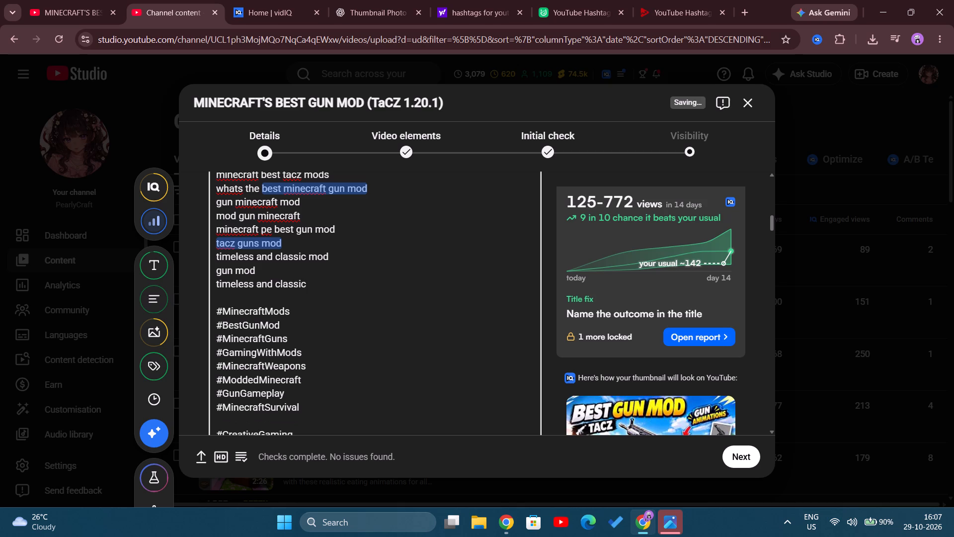
pyautogui.click(236, 426)
pyautogui.press('BackSpace')
# Select the block of hashtags below #CreativeGaming in the description, from #MinecrafterLife through #EpicCrafting.
pyautogui.scroll(-2, 240, 403)
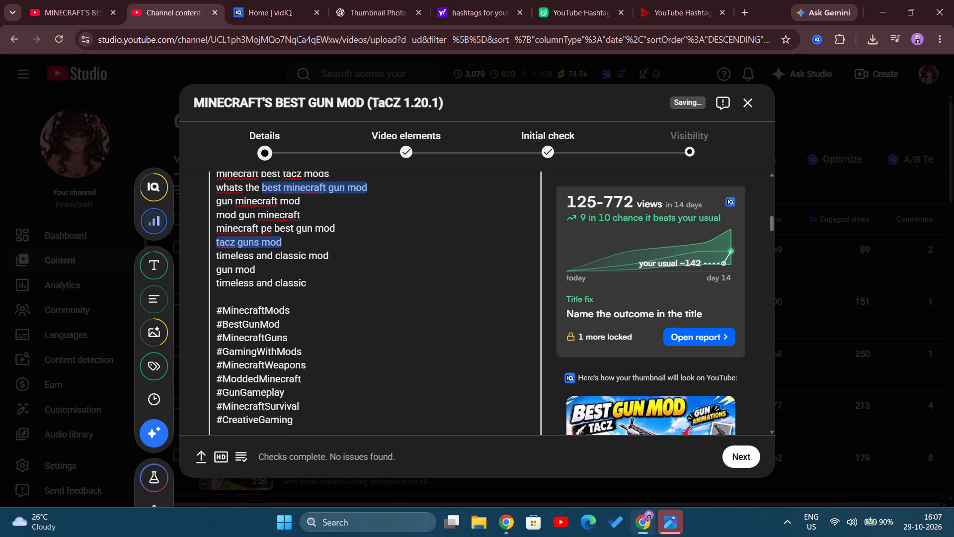
pyautogui.click(241, 307)
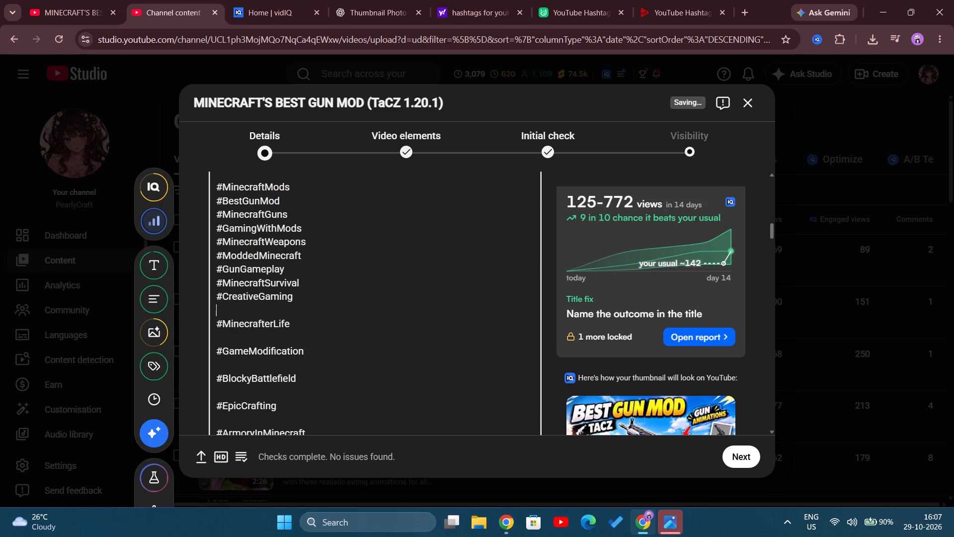
pyautogui.moveTo(217, 306); pyautogui.dragTo(280, 253)
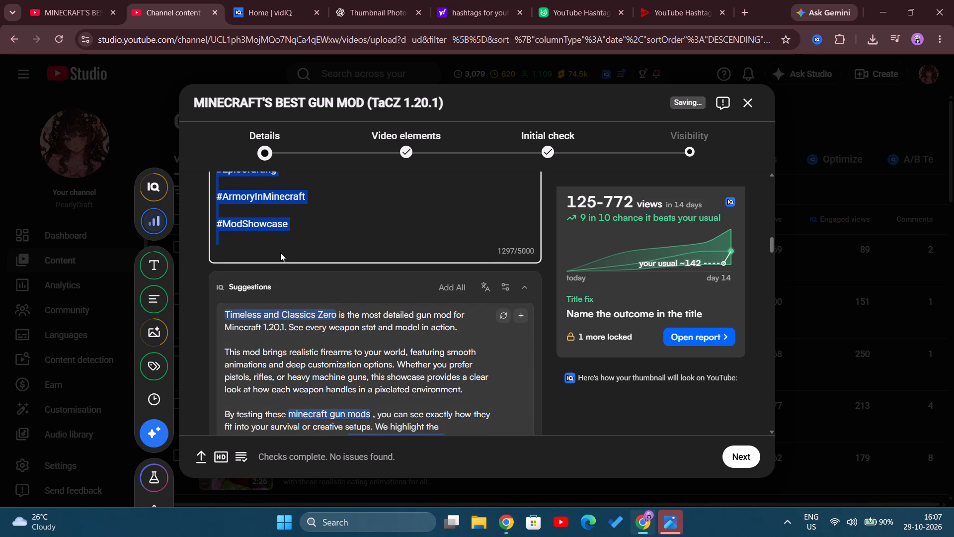
pyautogui.moveTo(280, 253); pyautogui.dragTo(298, 179)
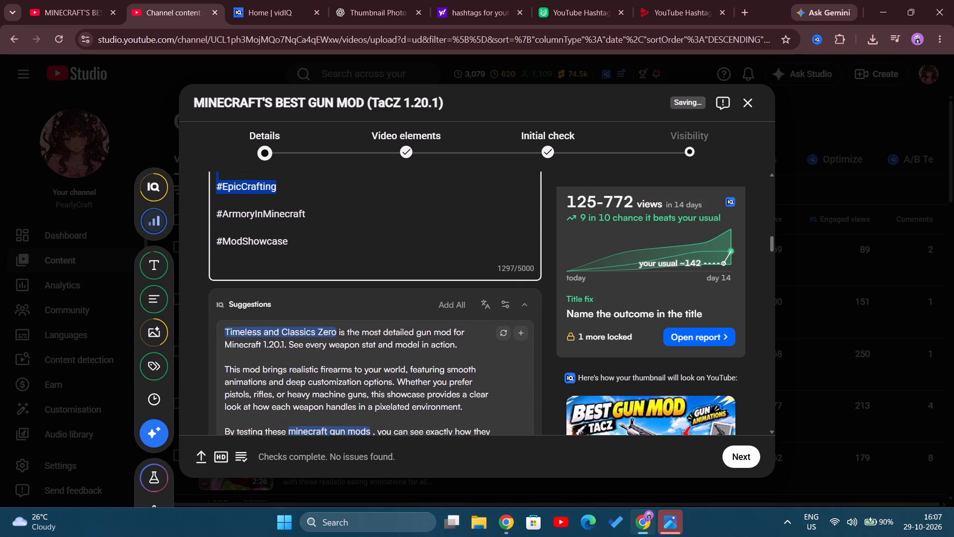
pyautogui.moveTo(298, 179); pyautogui.dragTo(295, 216)
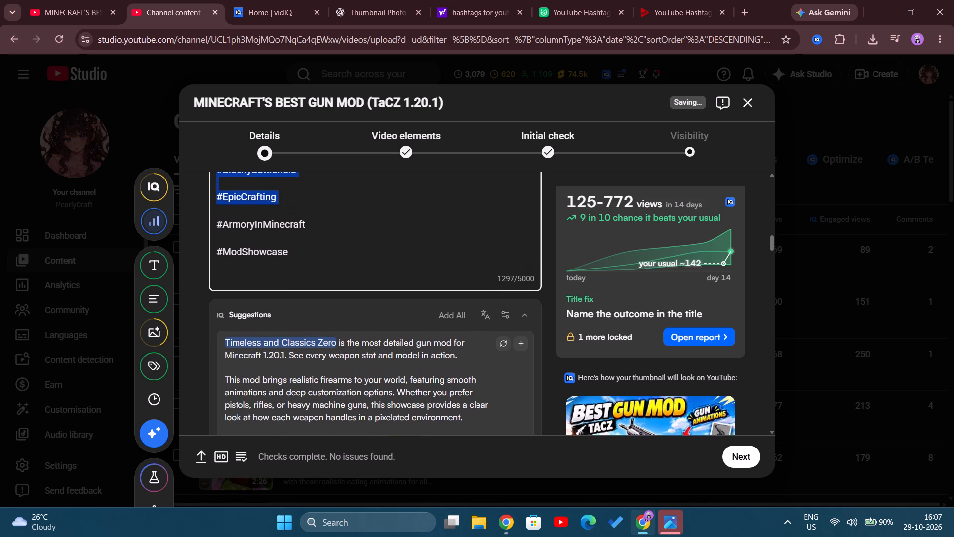
pyautogui.moveTo(295, 216); pyautogui.dragTo(293, 212)
# Delete the selected hashtags and the leftover blank lines so #ArmoryInMinecraft and #ModShowcase directly follow #CreativeGaming in the description.
pyautogui.press('BackSpace')
pyautogui.press('BackSpace')
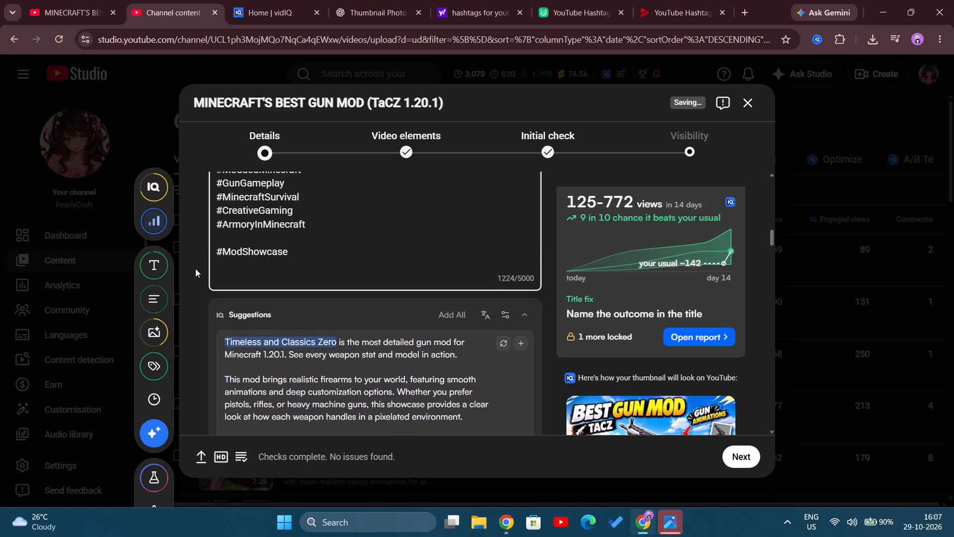
pyautogui.click(220, 237)
pyautogui.press('BackSpace')
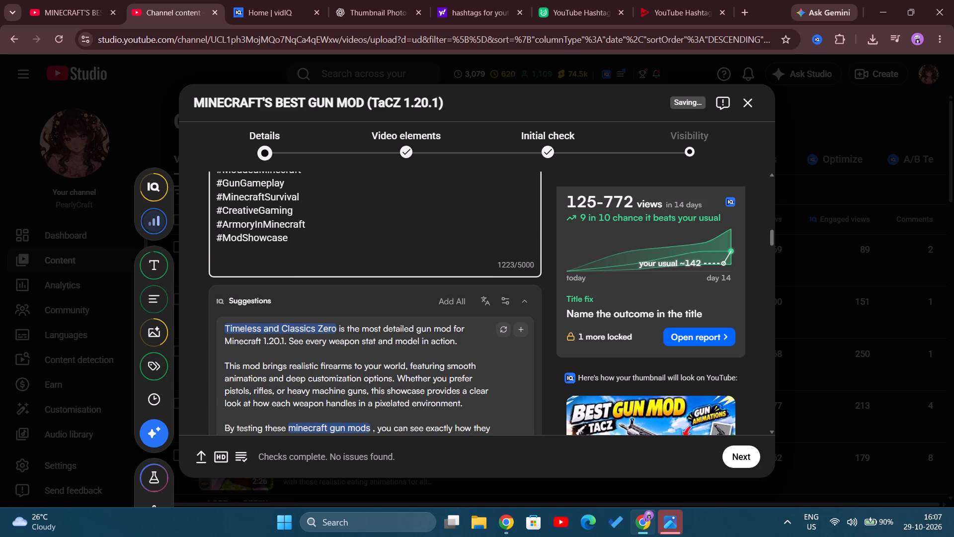
# Schedule the gun mod video to go public on 29 October 2026 at 20:00 and dismiss the confirmation.
pyautogui.scroll(8, 259, 307)
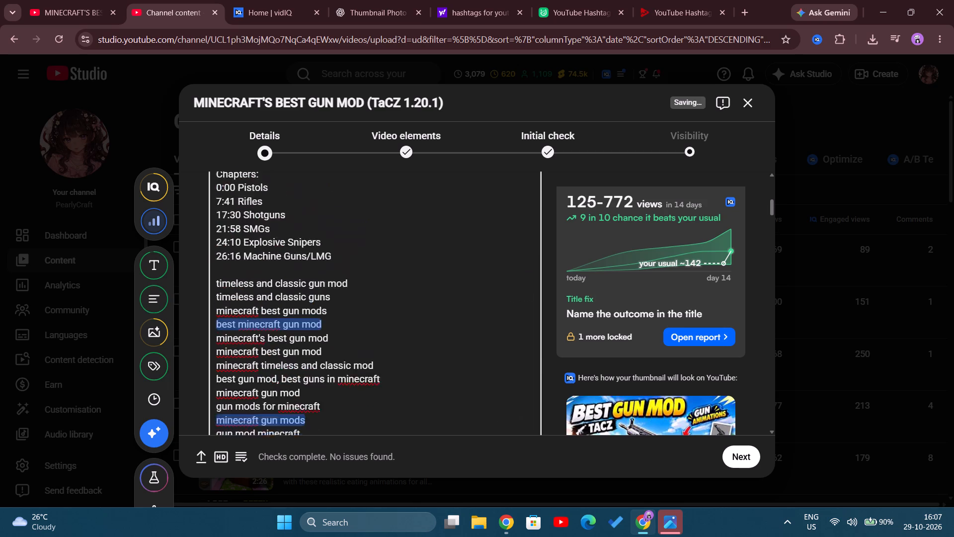
pyautogui.scroll(8, 277, 291)
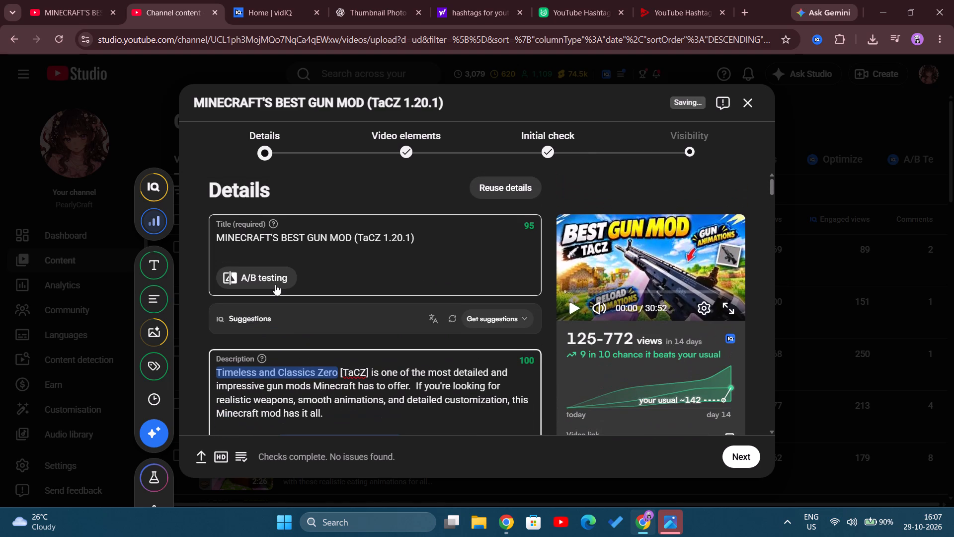
pyautogui.click(681, 157)
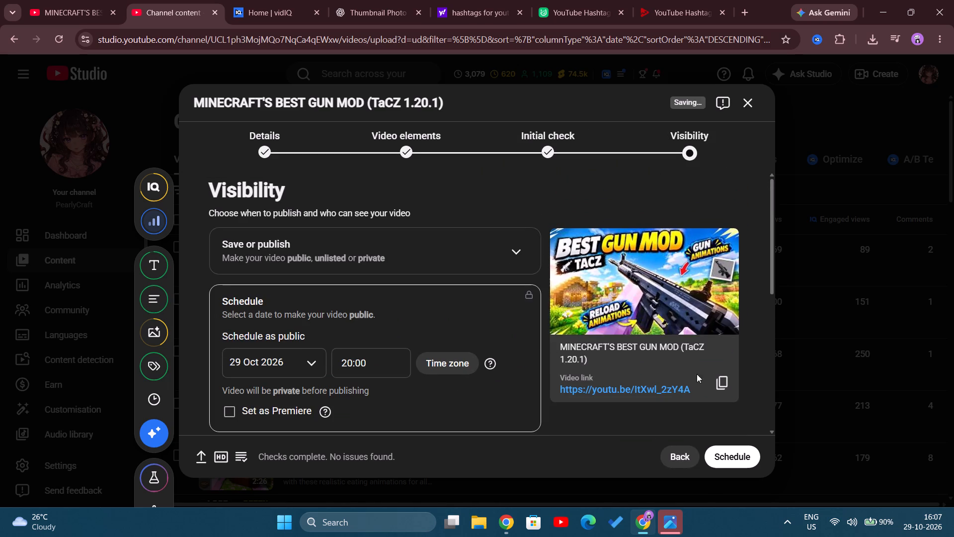
pyautogui.click(744, 453)
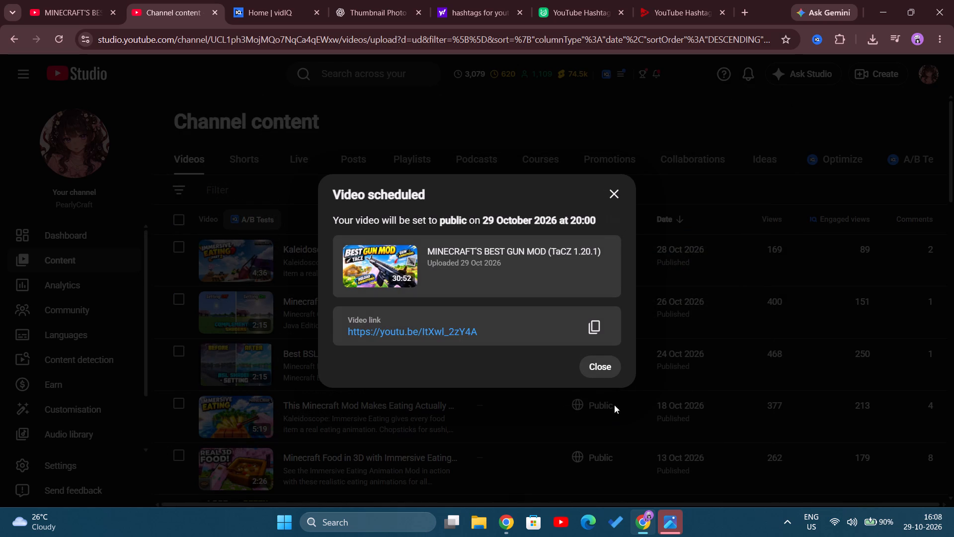